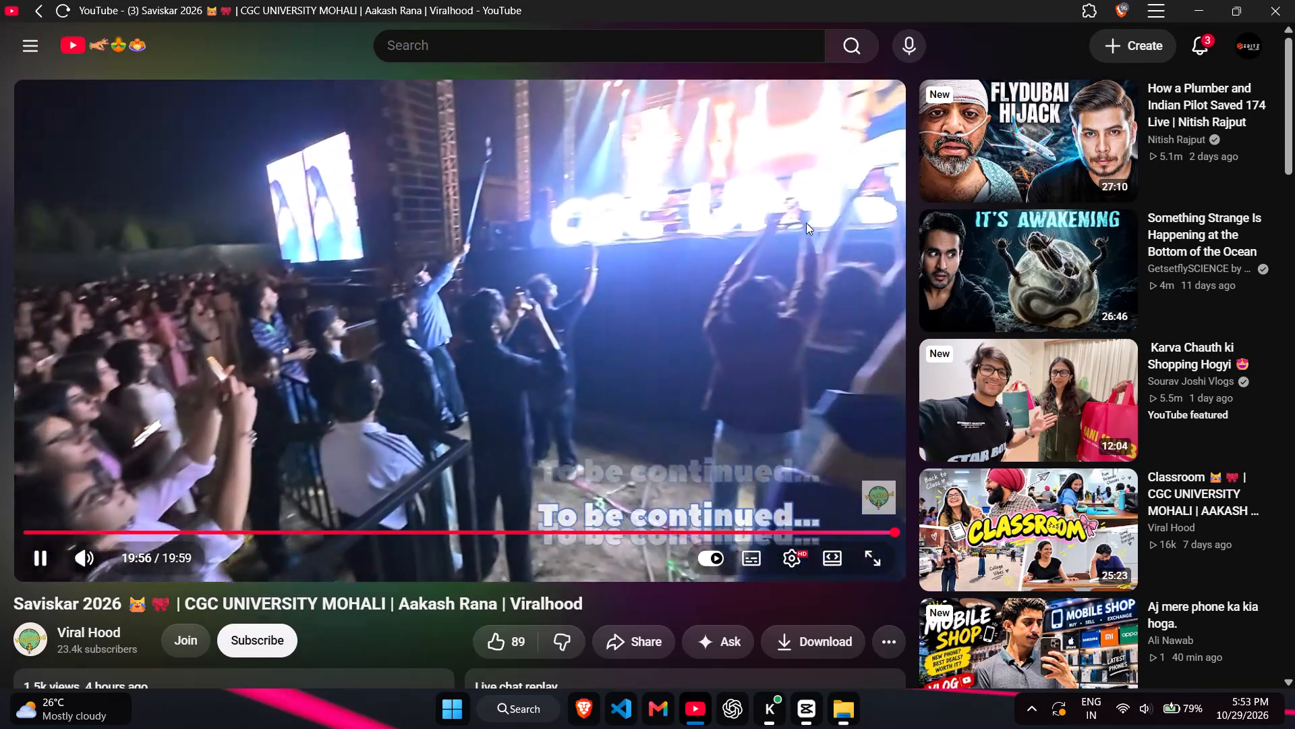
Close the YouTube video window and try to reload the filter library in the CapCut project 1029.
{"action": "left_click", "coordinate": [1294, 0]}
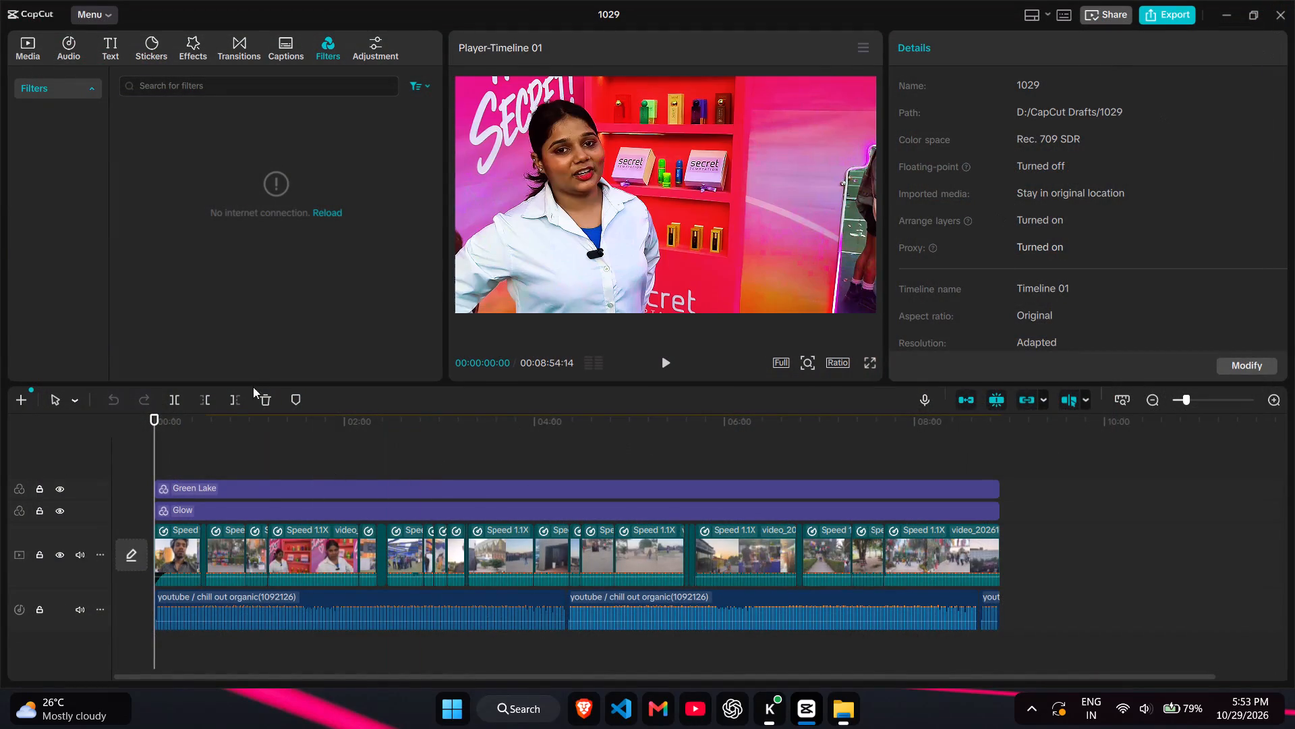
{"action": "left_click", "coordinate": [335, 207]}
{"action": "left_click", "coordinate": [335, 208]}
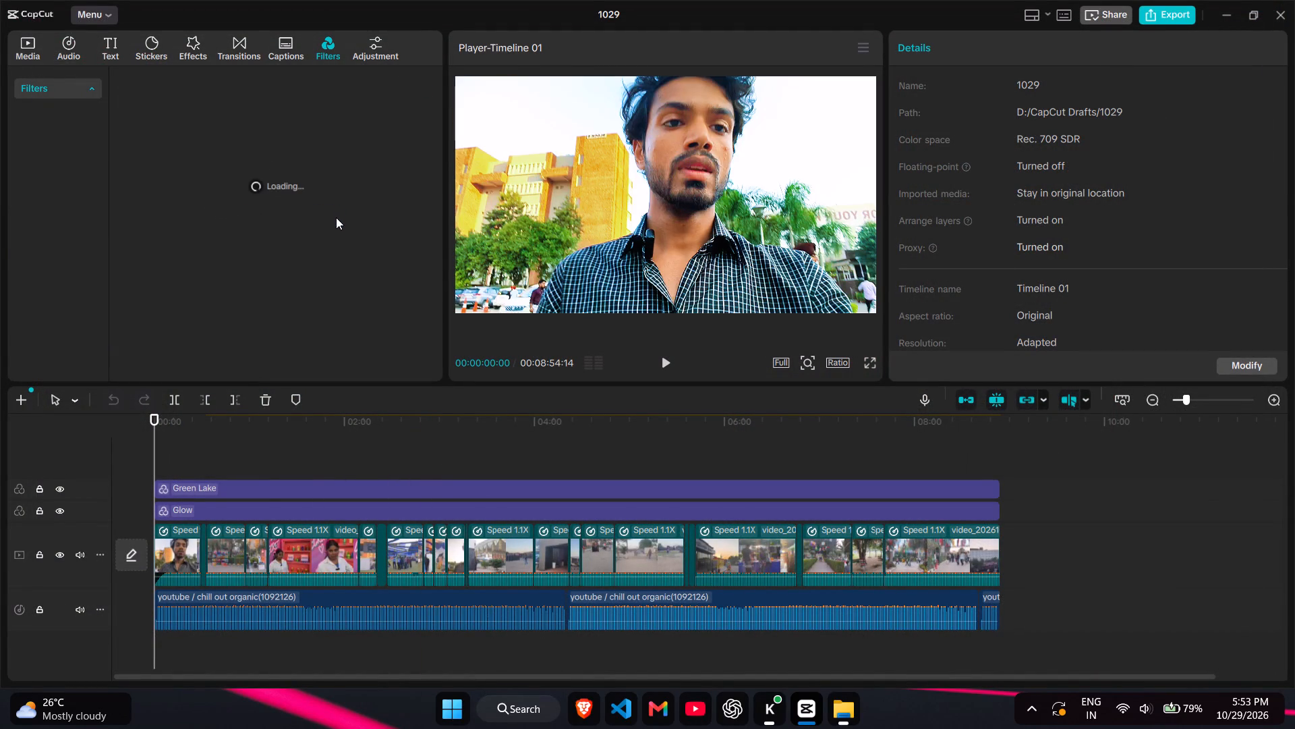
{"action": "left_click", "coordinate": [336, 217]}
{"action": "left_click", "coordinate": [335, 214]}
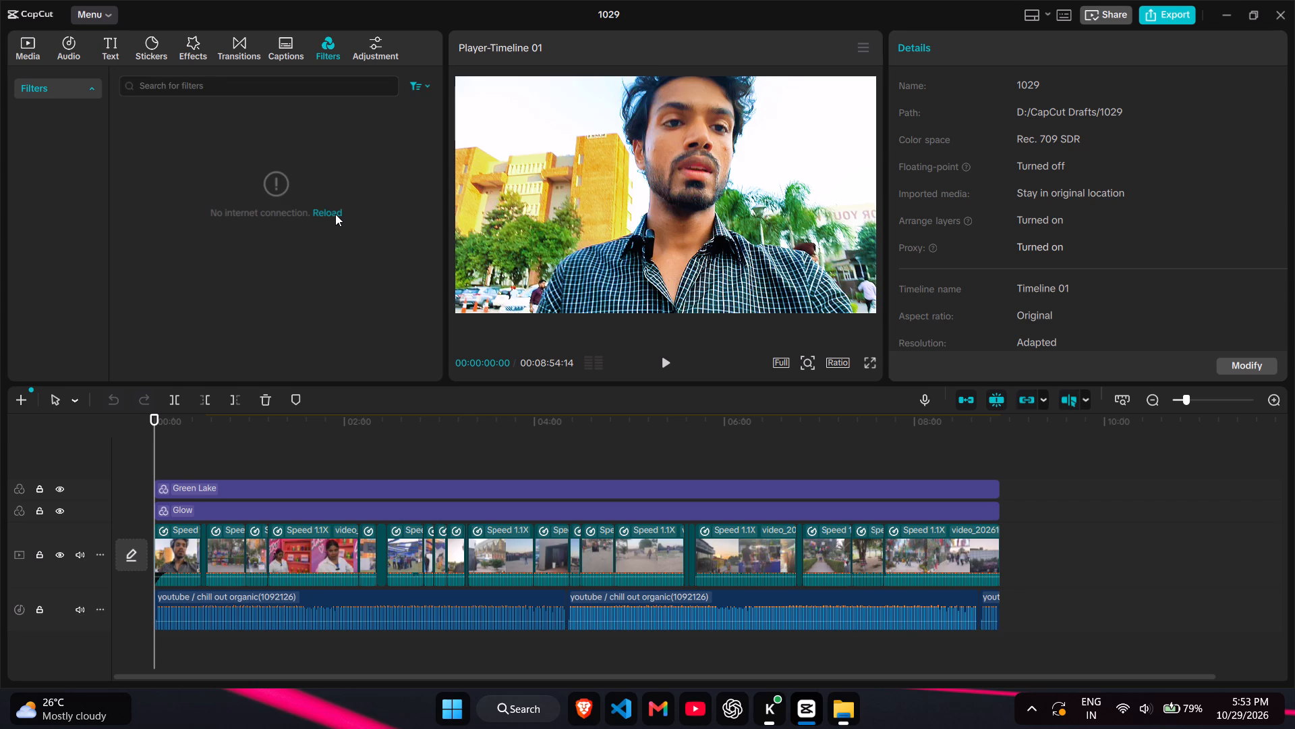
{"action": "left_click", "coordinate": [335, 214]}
Minimize CapCut, switch to YouTube and open the vlog channel listed first among the subscriptions.
{"action": "left_click", "coordinate": [1226, 7]}
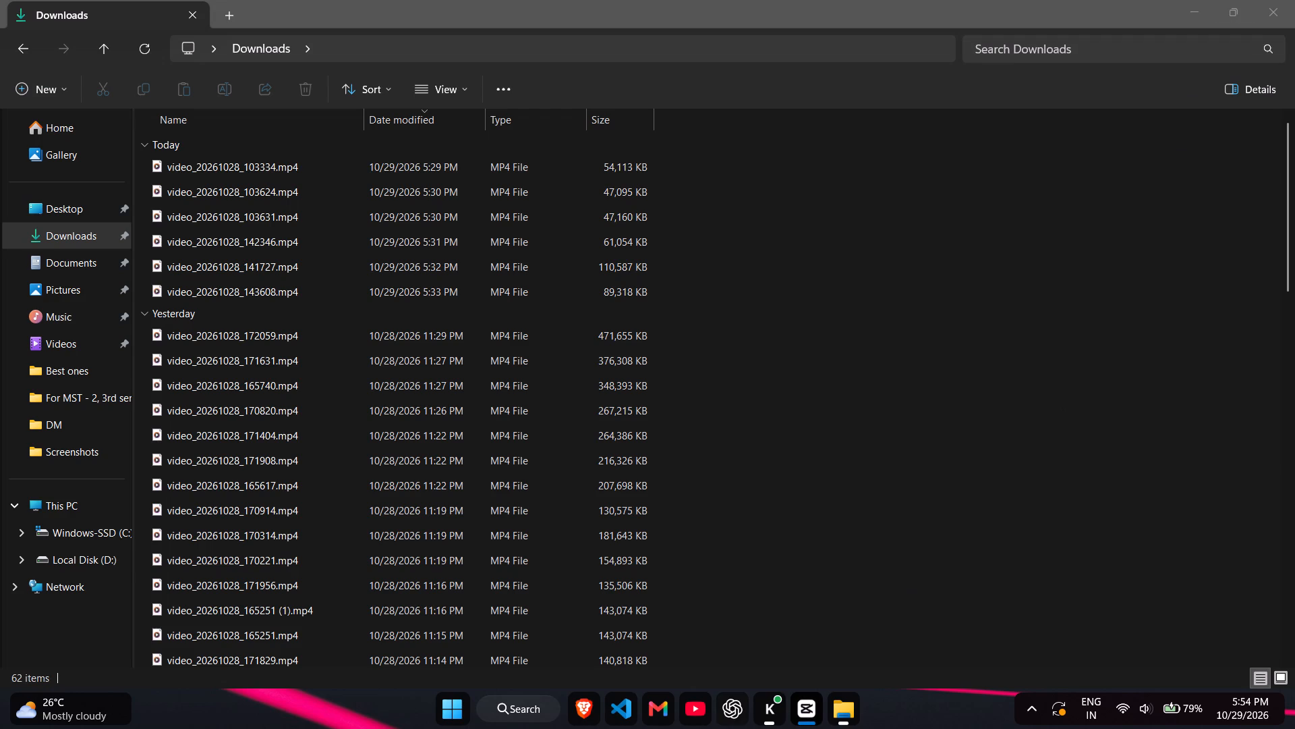
{"action": "left_click", "coordinate": [700, 711]}
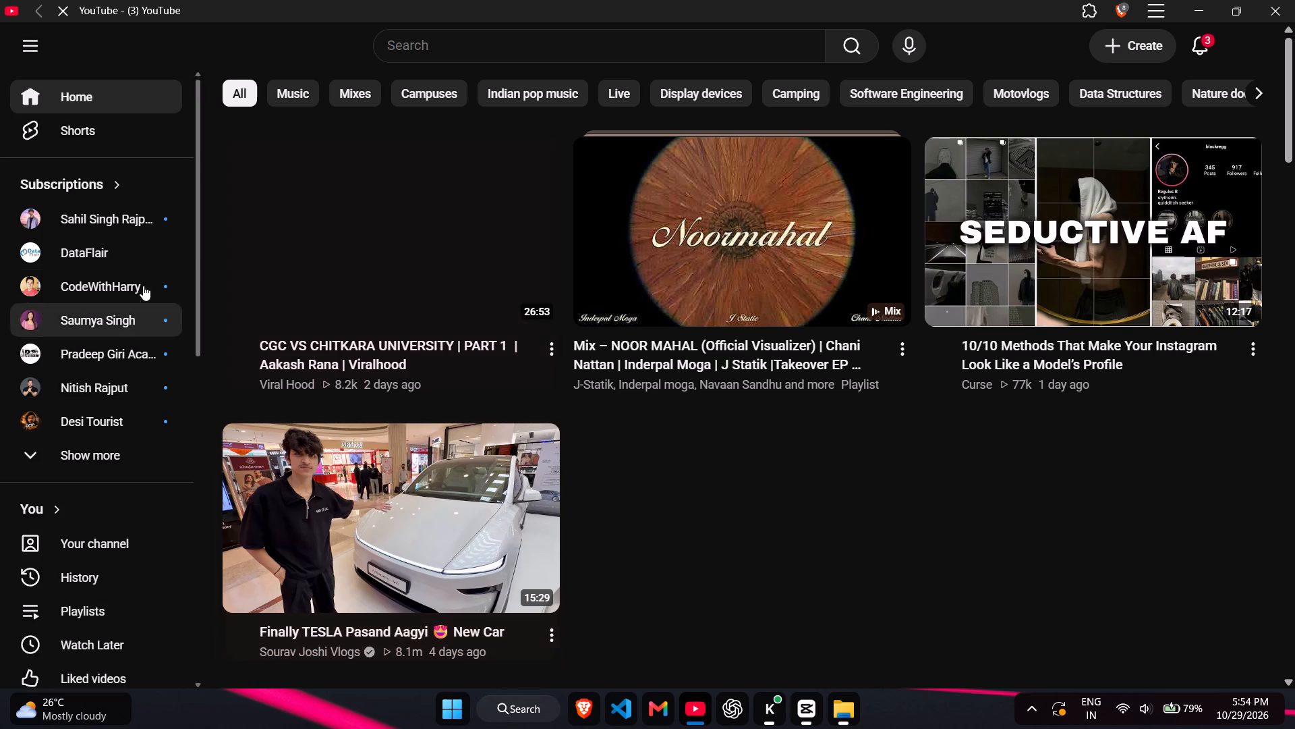
{"action": "left_click", "coordinate": [122, 219]}
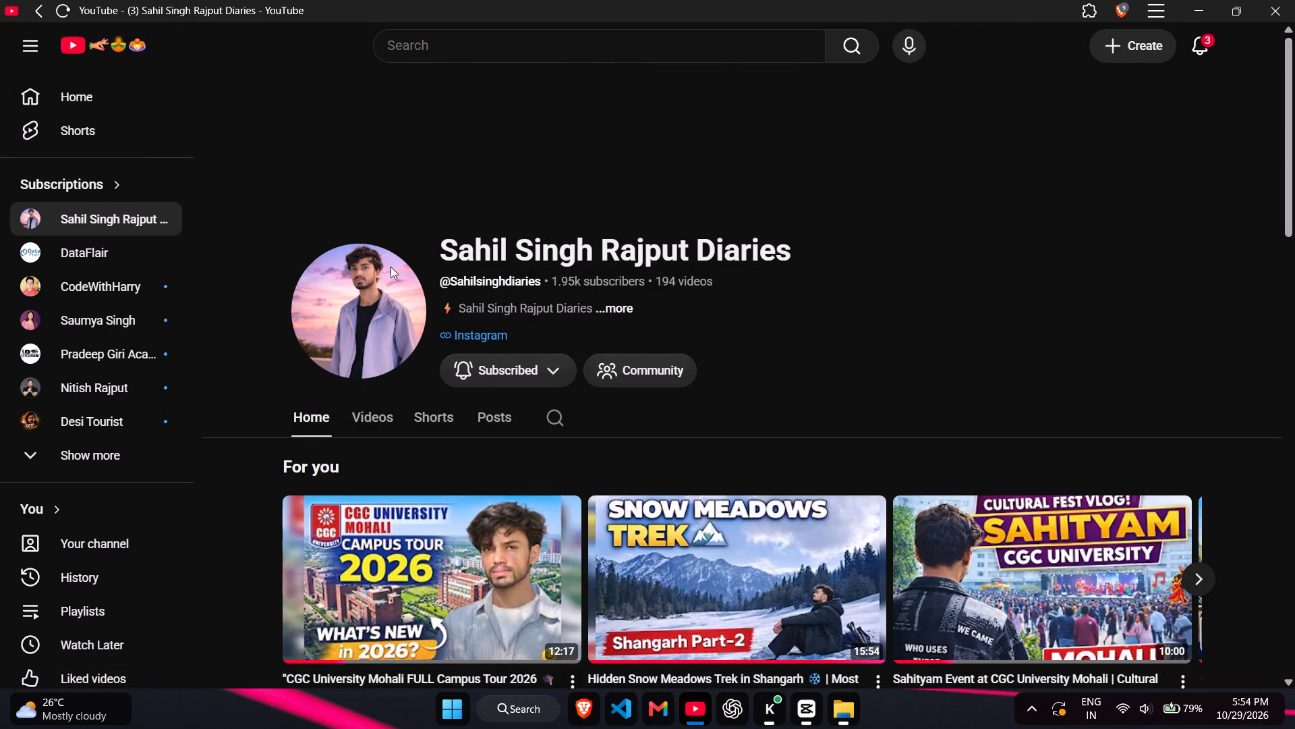
{"action": "left_click", "coordinate": [370, 289]}
{"action": "left_click", "coordinate": [359, 327]}
{"action": "double_click", "coordinate": [359, 326]}
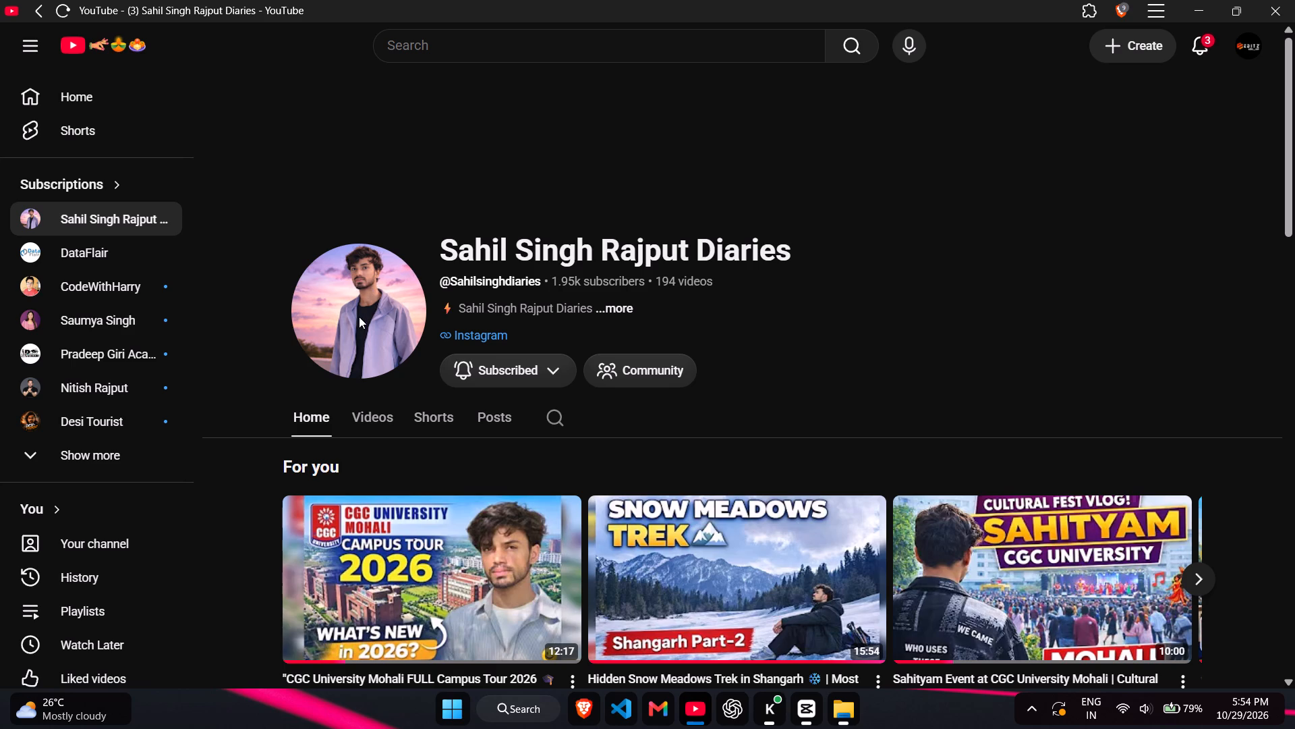
{"action": "left_click", "coordinate": [359, 317]}
{"action": "scroll", "coordinate": [839, 282], "scroll_direction": "down", "scroll_amount": 1}
{"action": "scroll", "coordinate": [839, 282], "scroll_direction": "up", "scroll_amount": 1}
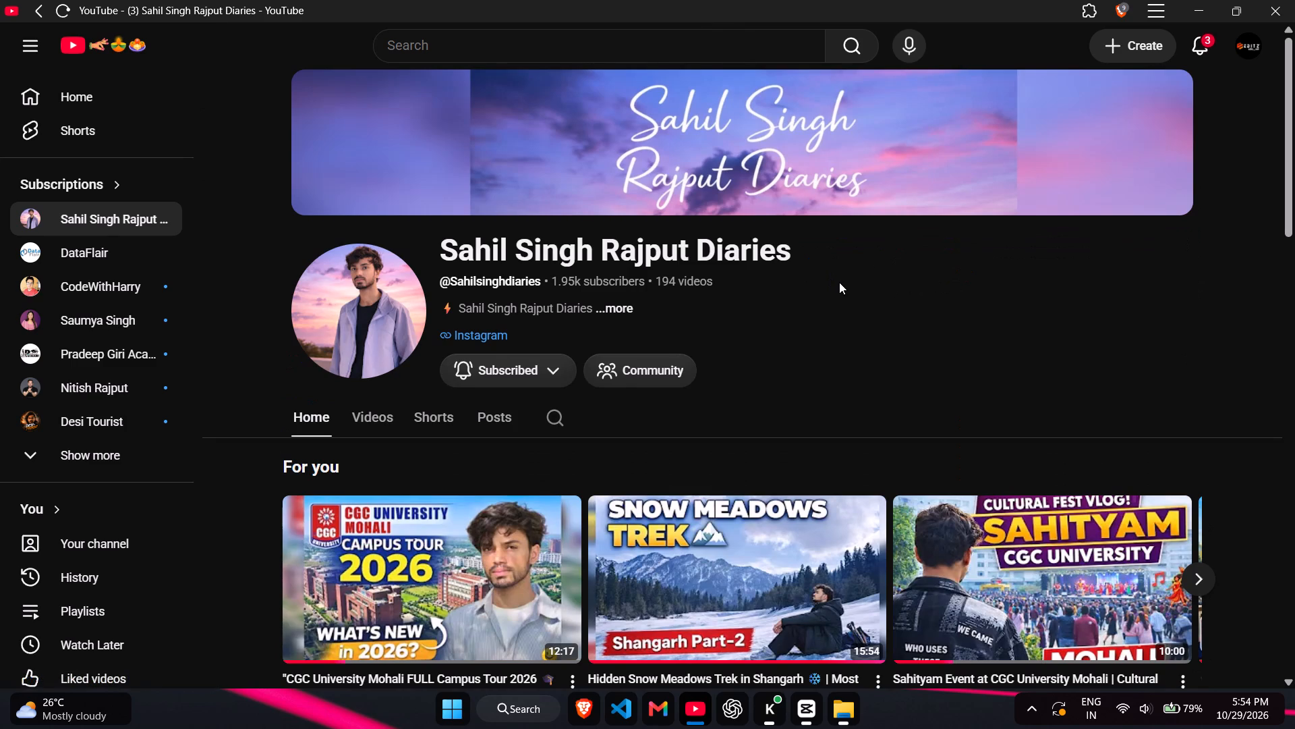
Look through the channel's latest Shorts.
{"action": "left_click", "coordinate": [428, 430]}
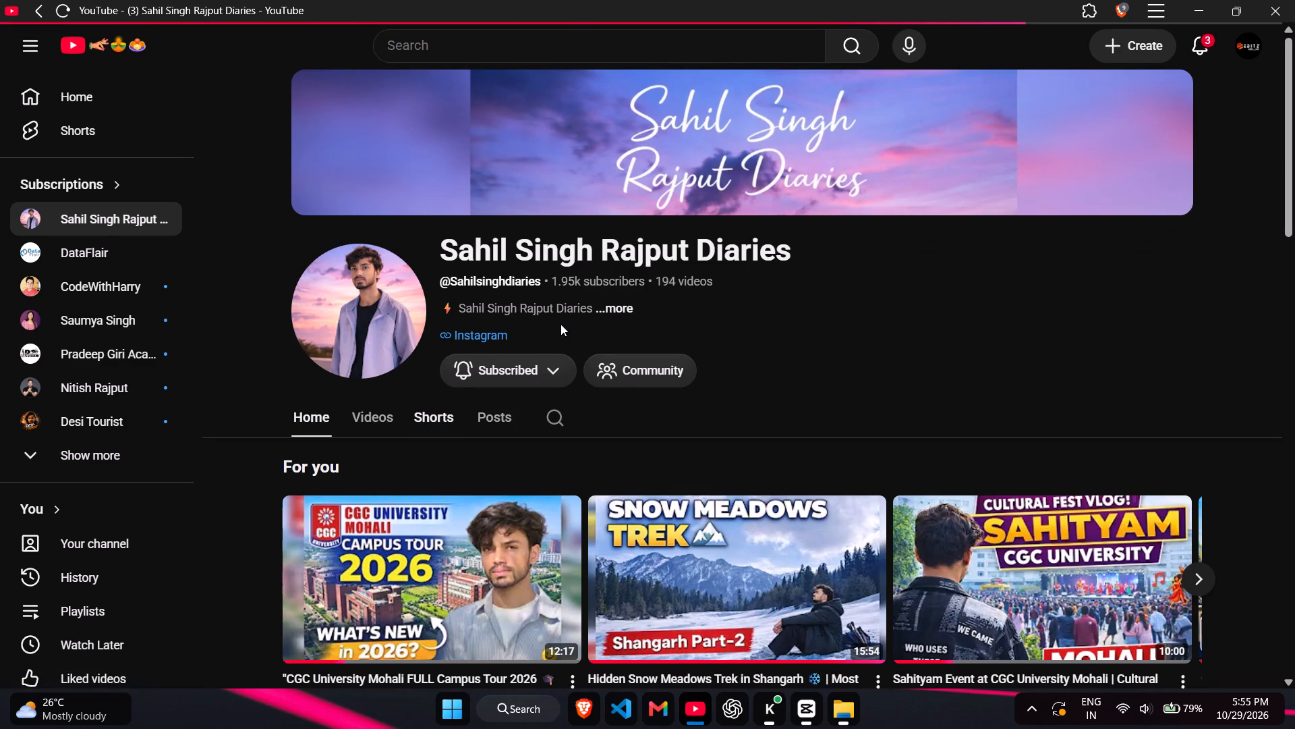
{"action": "left_click_drag", "start_coordinate": [1286, 81], "coordinate": [1288, 111]}
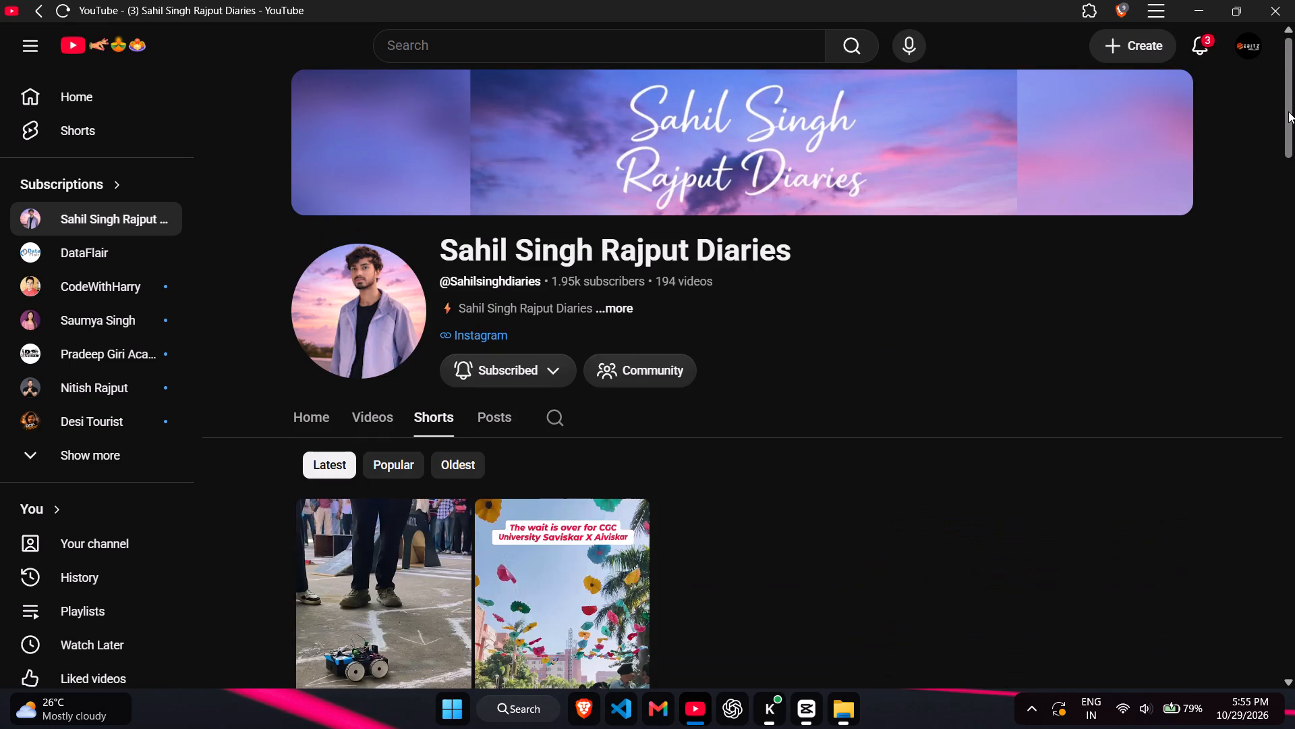
{"action": "left_click_drag", "start_coordinate": [1288, 111], "coordinate": [1294, 166]}
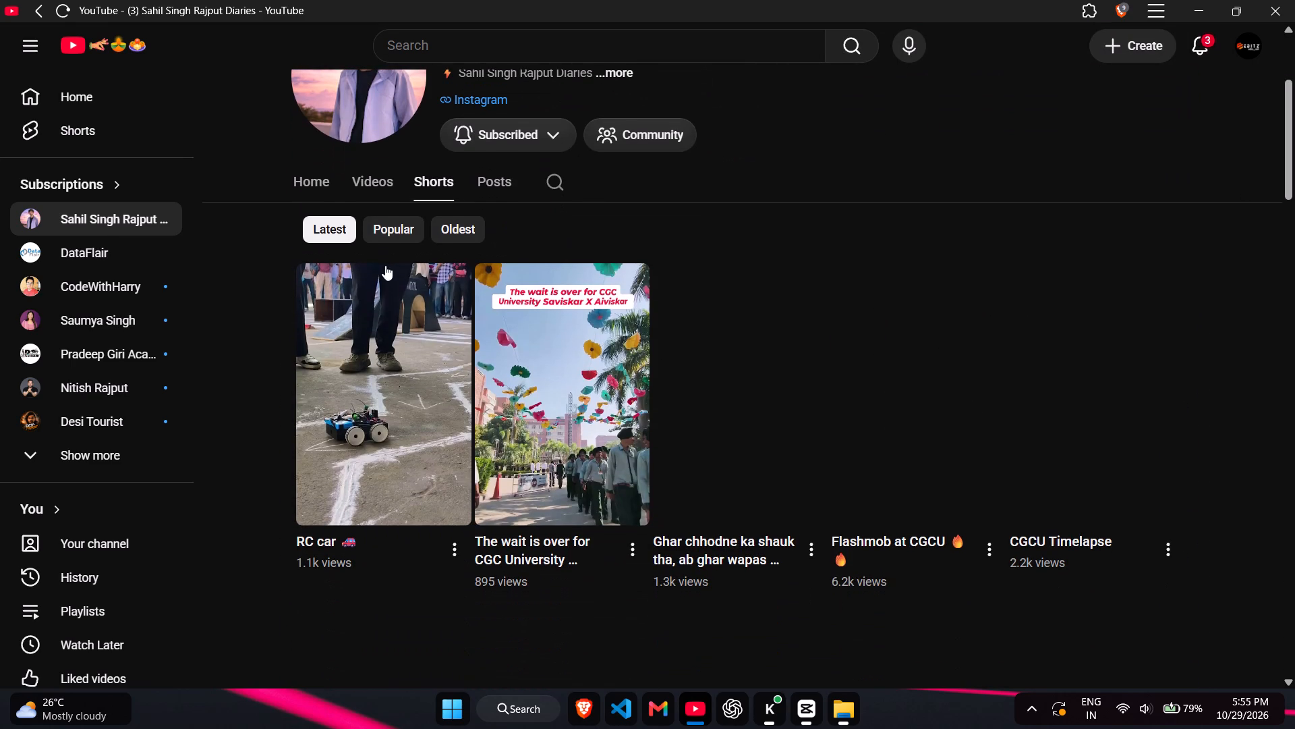
Return to the channel's home page and read its full description, links and additional info, closing the description when finished.
{"action": "left_click", "coordinate": [304, 184]}
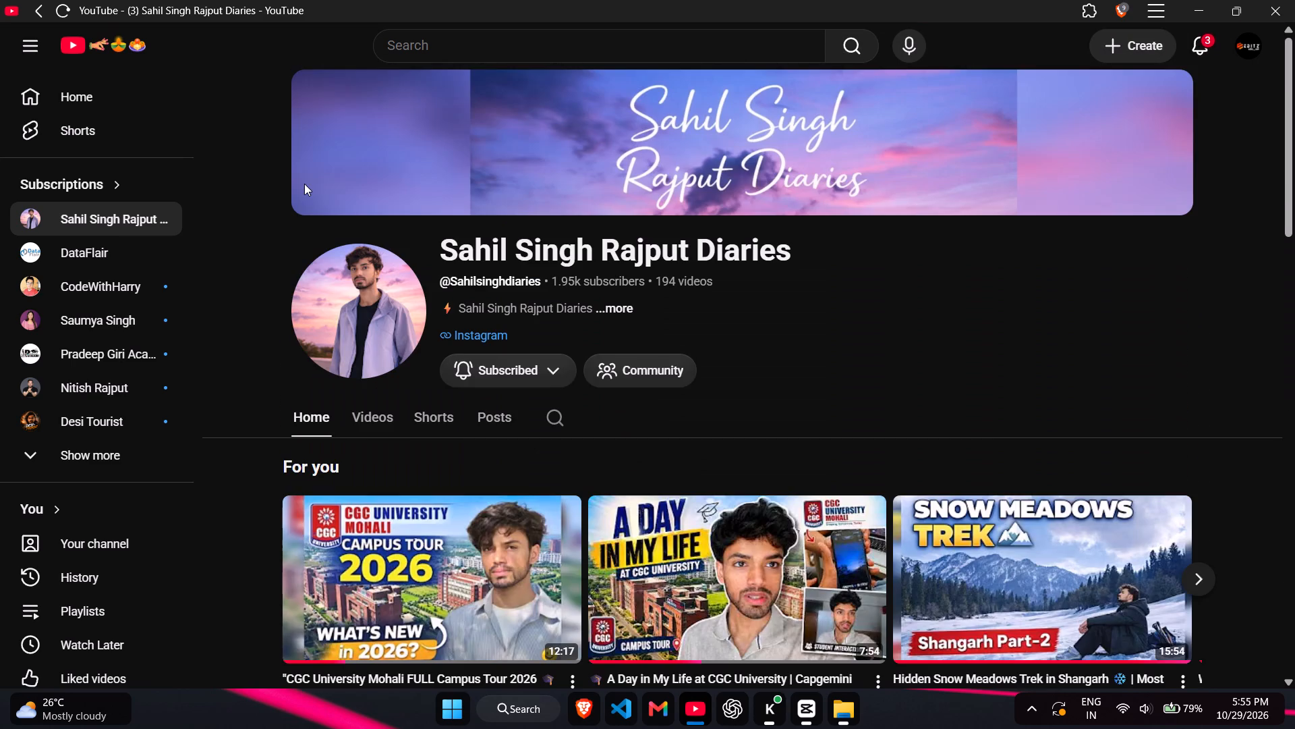
{"action": "left_click_drag", "start_coordinate": [1284, 148], "coordinate": [1294, 174]}
{"action": "left_click", "coordinate": [617, 228]}
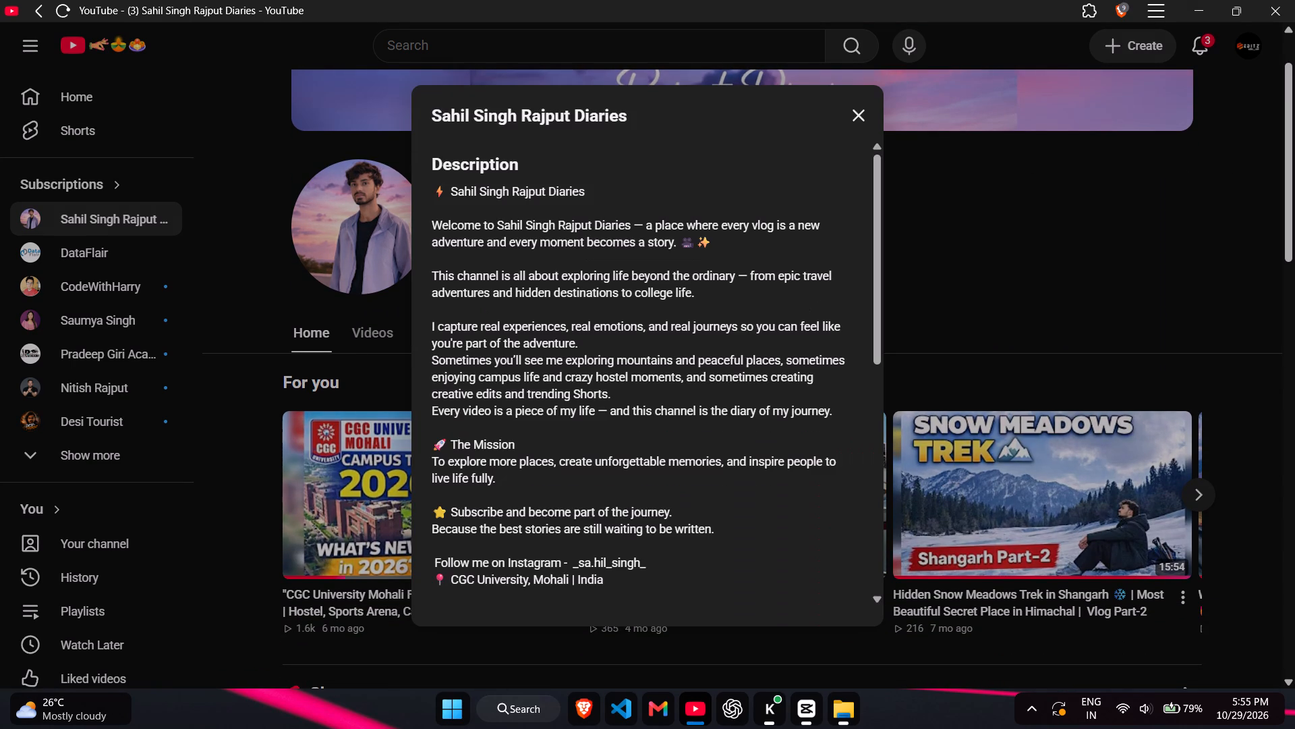
{"action": "scroll", "coordinate": [616, 230], "scroll_direction": "down", "scroll_amount": 4}
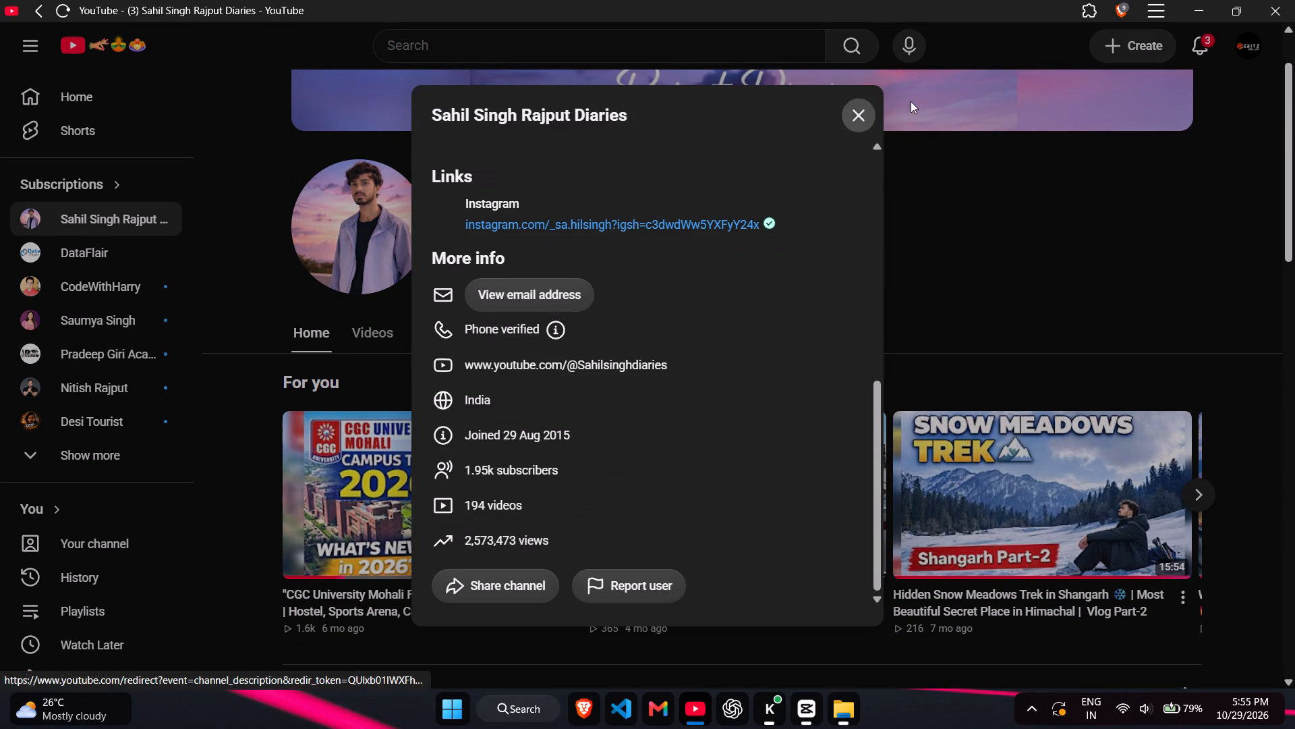
{"action": "left_click", "coordinate": [856, 116]}
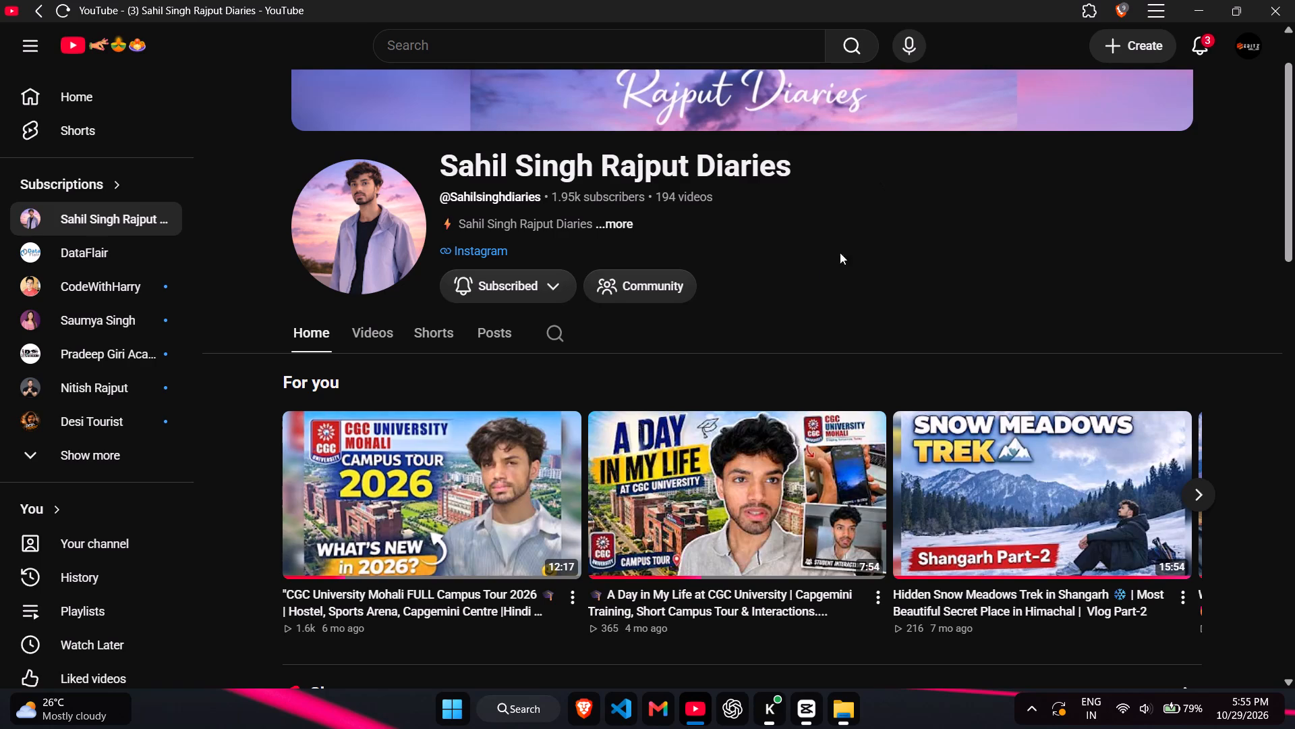
Browse the channel's home page down to the collaborations and popular videos, and close the YouTube window.
{"action": "scroll", "coordinate": [662, 227], "scroll_direction": "down", "scroll_amount": 2}
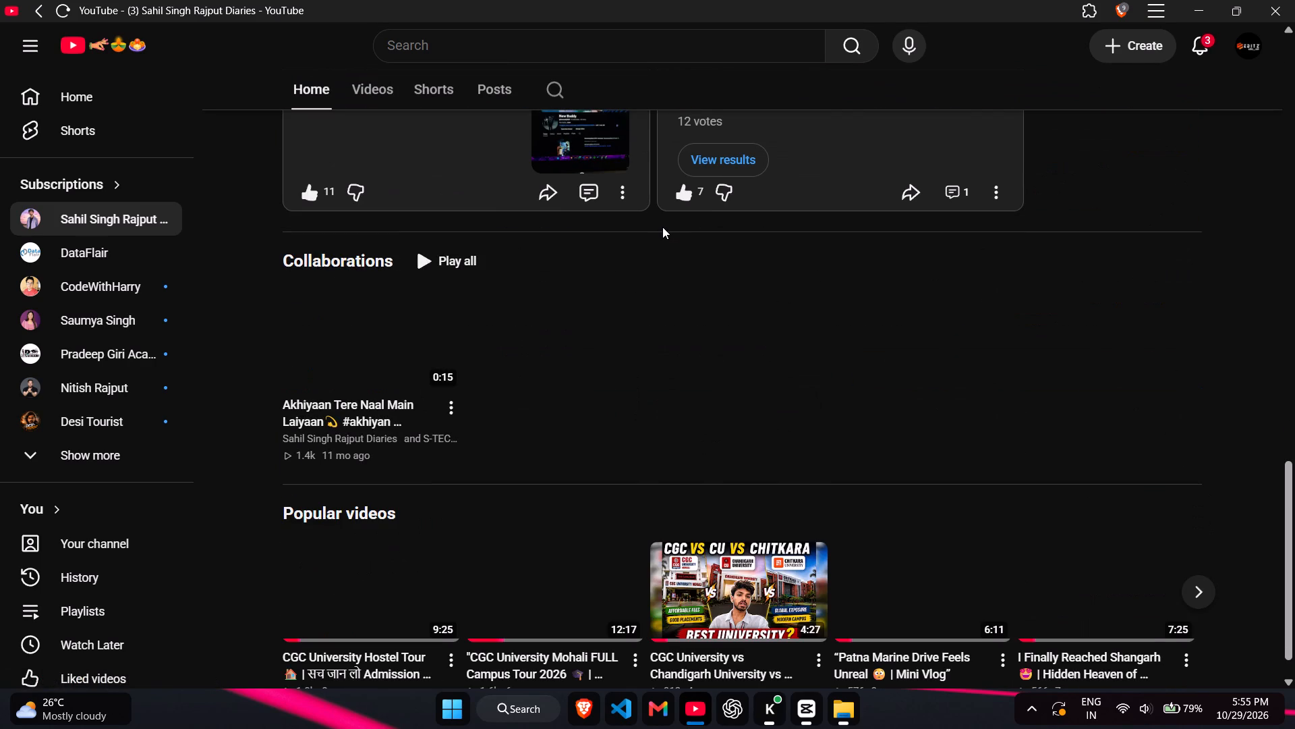
{"action": "scroll", "coordinate": [662, 227], "scroll_direction": "up", "scroll_amount": 1}
{"action": "scroll", "coordinate": [662, 227], "scroll_direction": "down", "scroll_amount": 1}
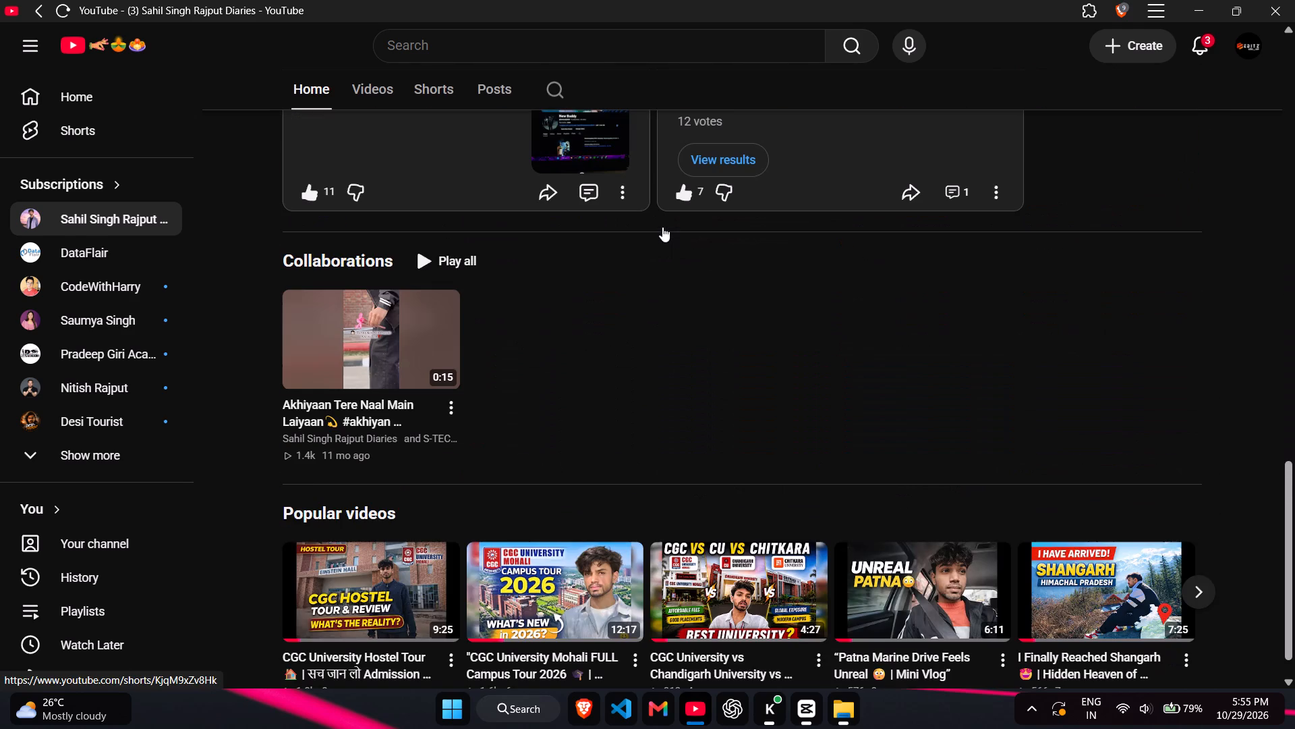
{"action": "scroll", "coordinate": [662, 227], "scroll_direction": "up", "scroll_amount": 2}
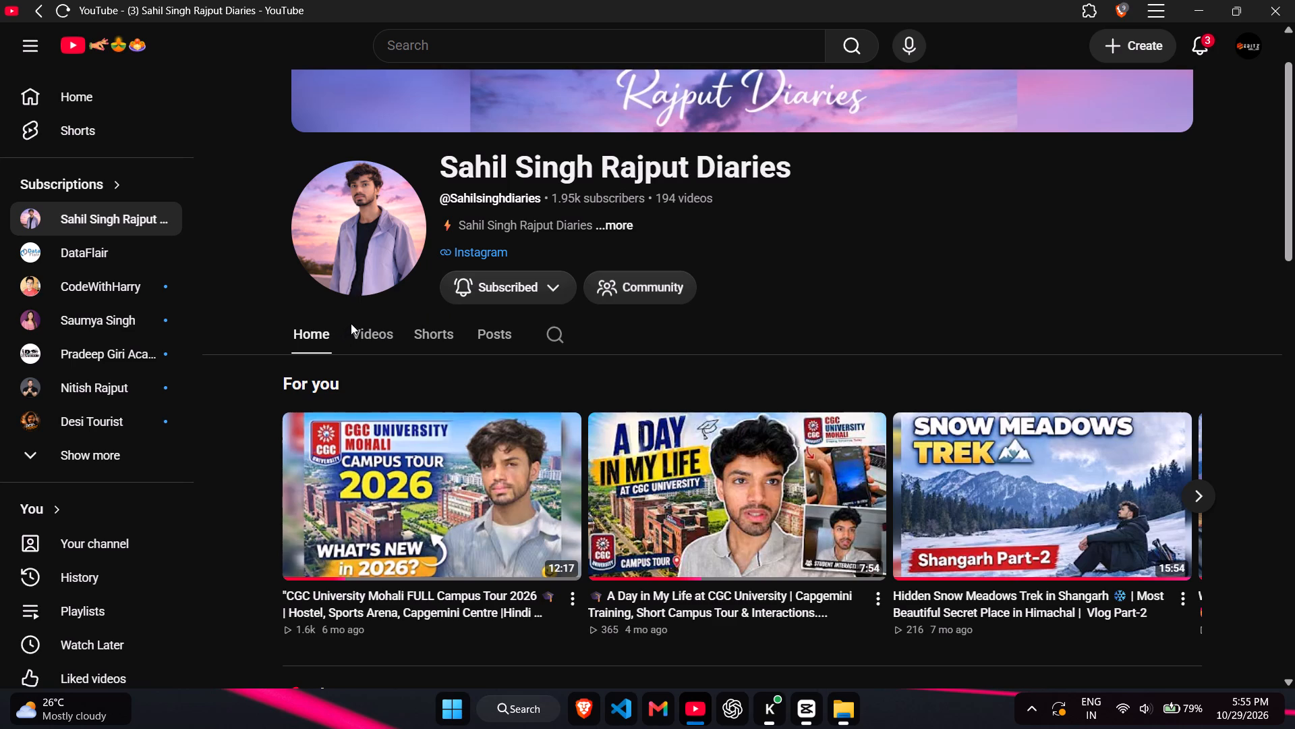
{"action": "left_click", "coordinate": [1294, 5]}
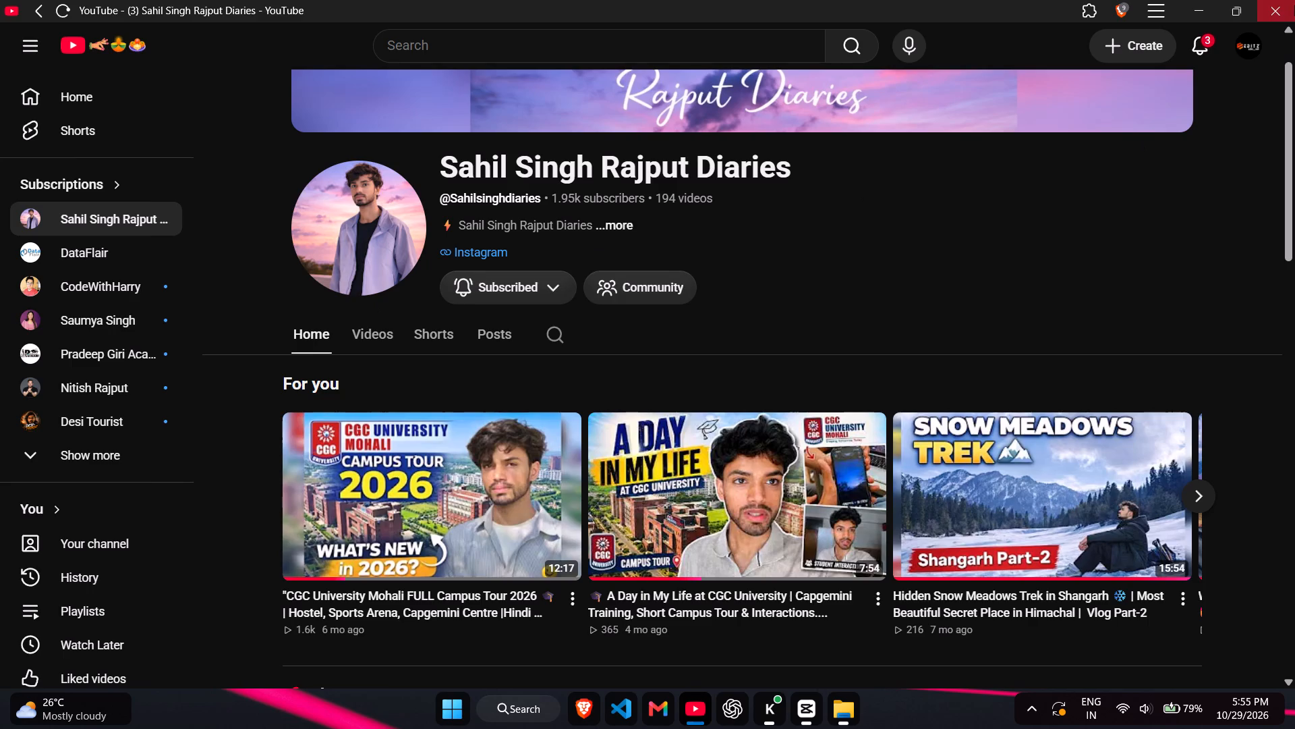
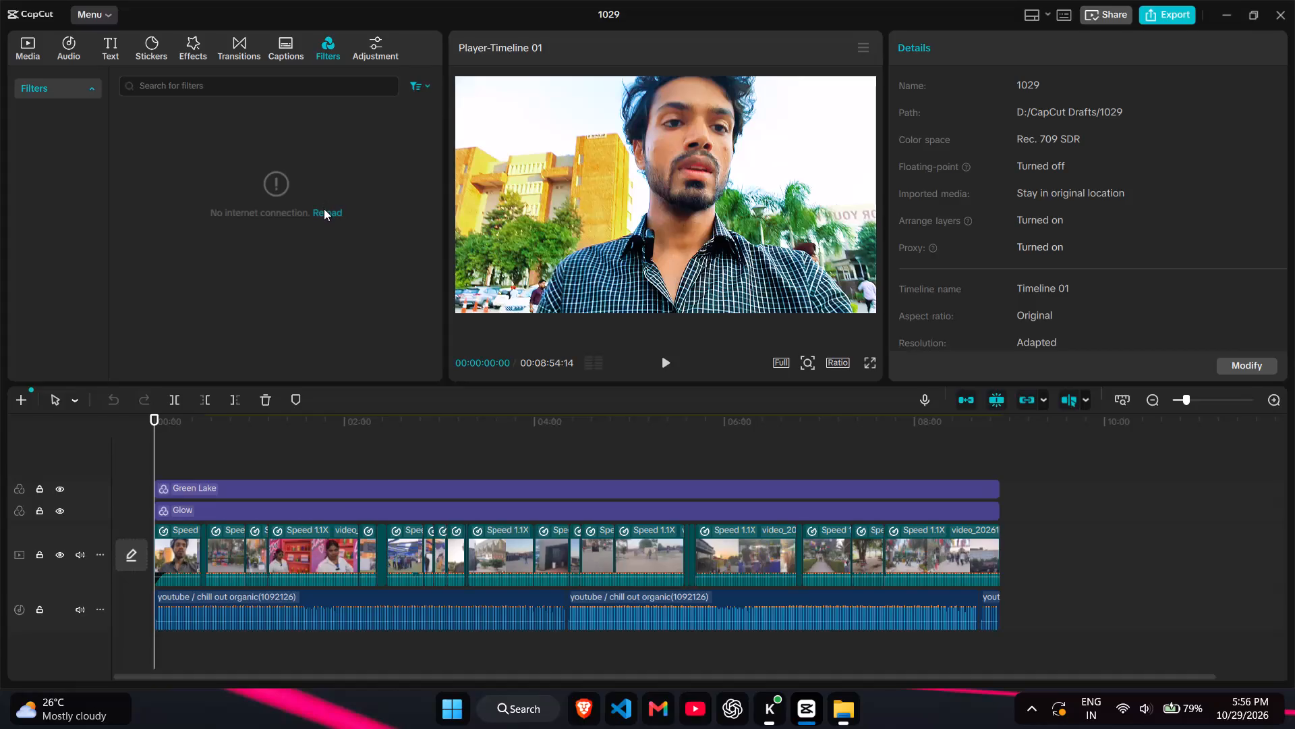
Retry loading the filter library, and switch to X-VPN to connect to the Free Servers.
{"action": "left_click", "coordinate": [324, 209]}
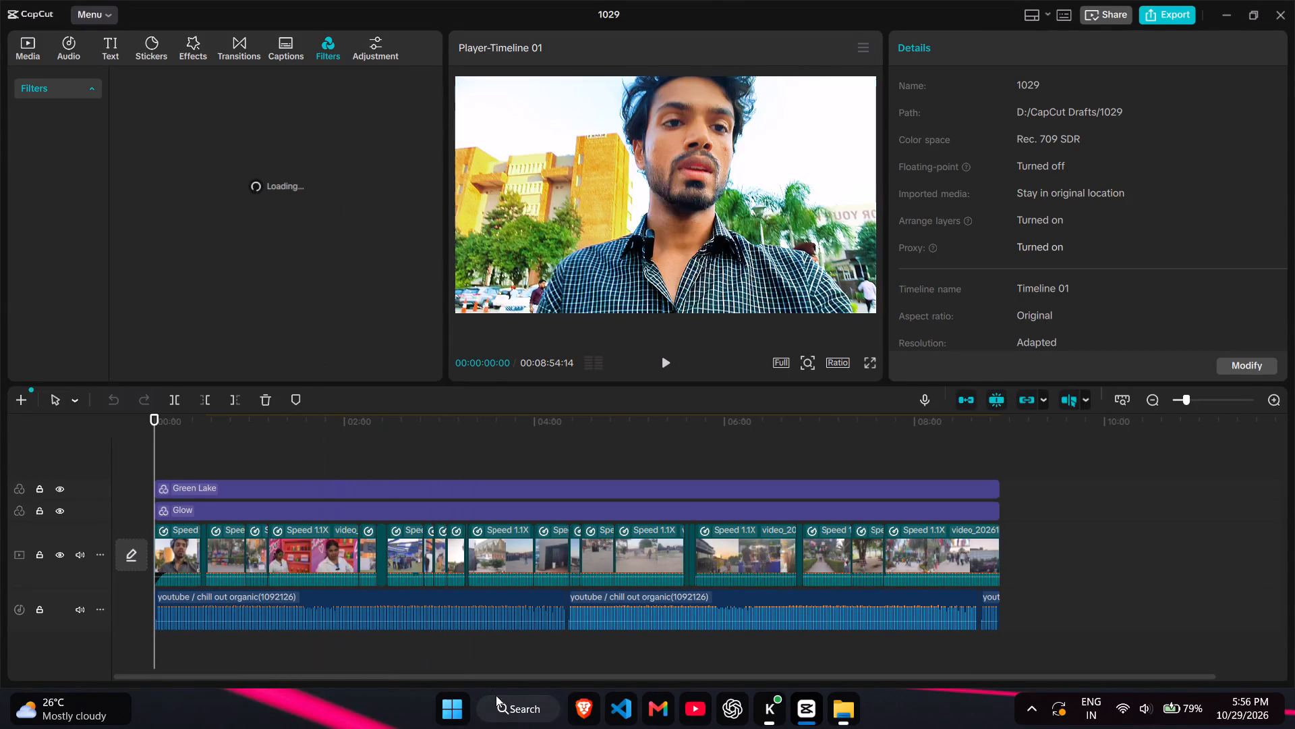
{"action": "left_click", "coordinate": [504, 705]}
{"action": "left_click", "coordinate": [488, 227]}
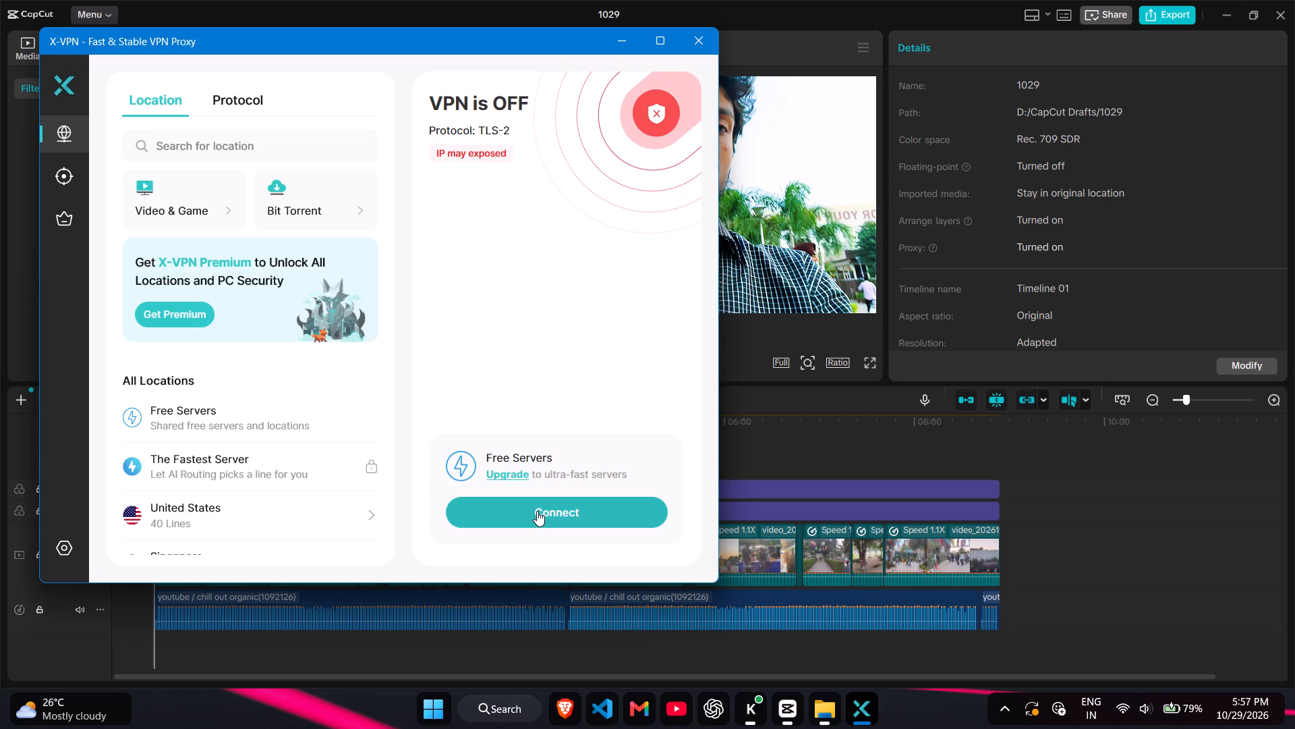
{"action": "left_click", "coordinate": [537, 511]}
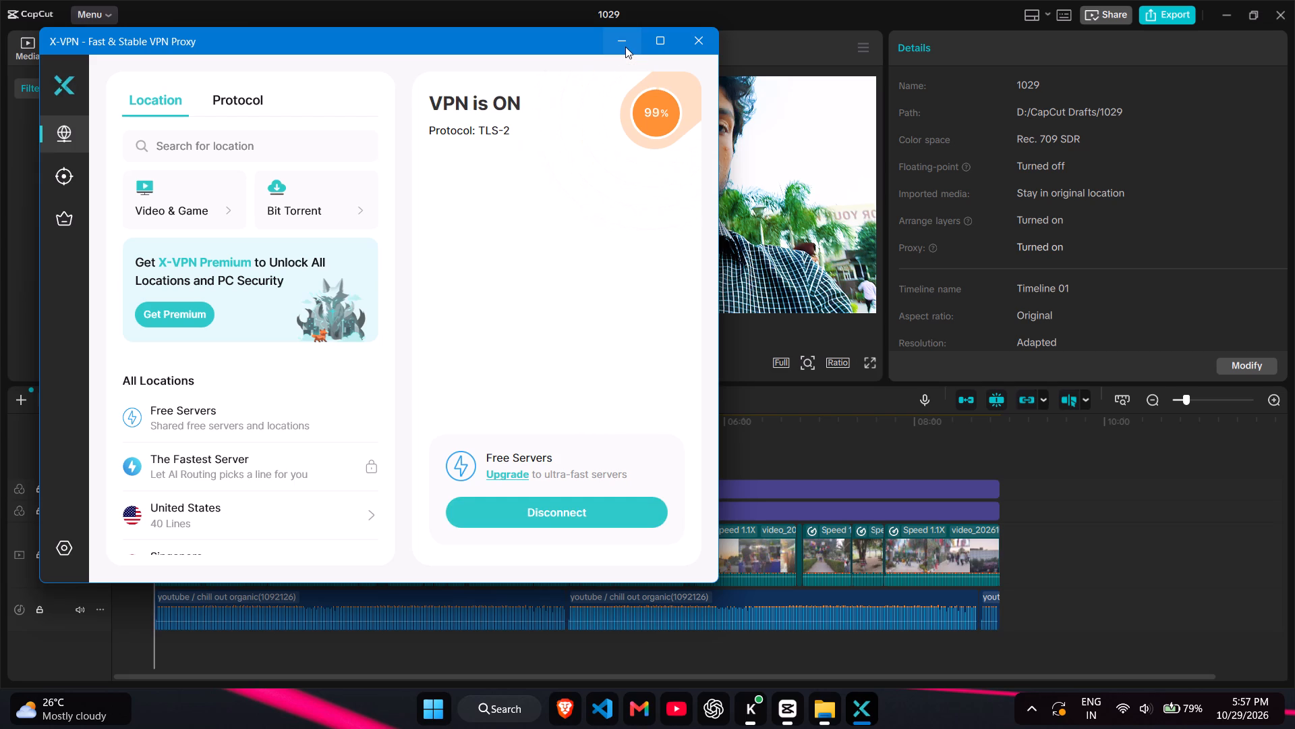
{"action": "left_click", "coordinate": [625, 47]}
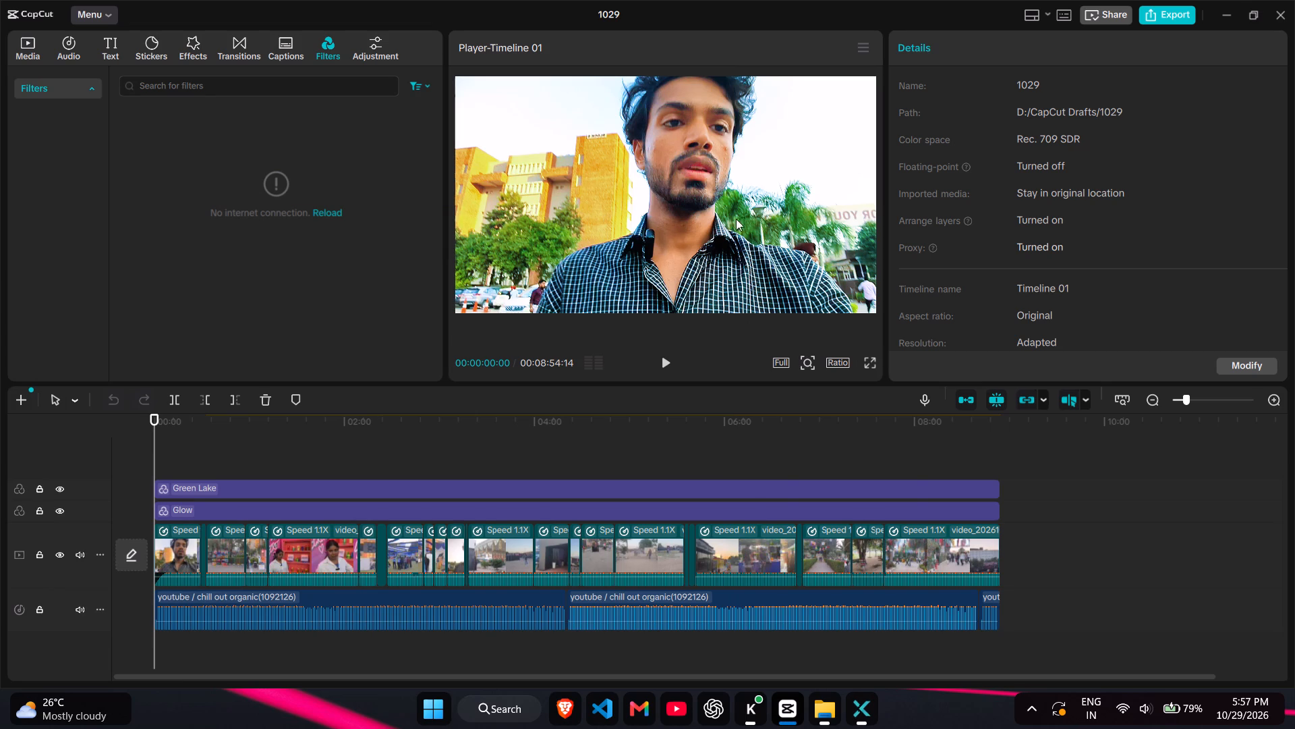
Place the playhead at the end of the clip video_20261028_170914.mp4, at about 04:22 on the timeline.
{"action": "left_click", "coordinate": [757, 441]}
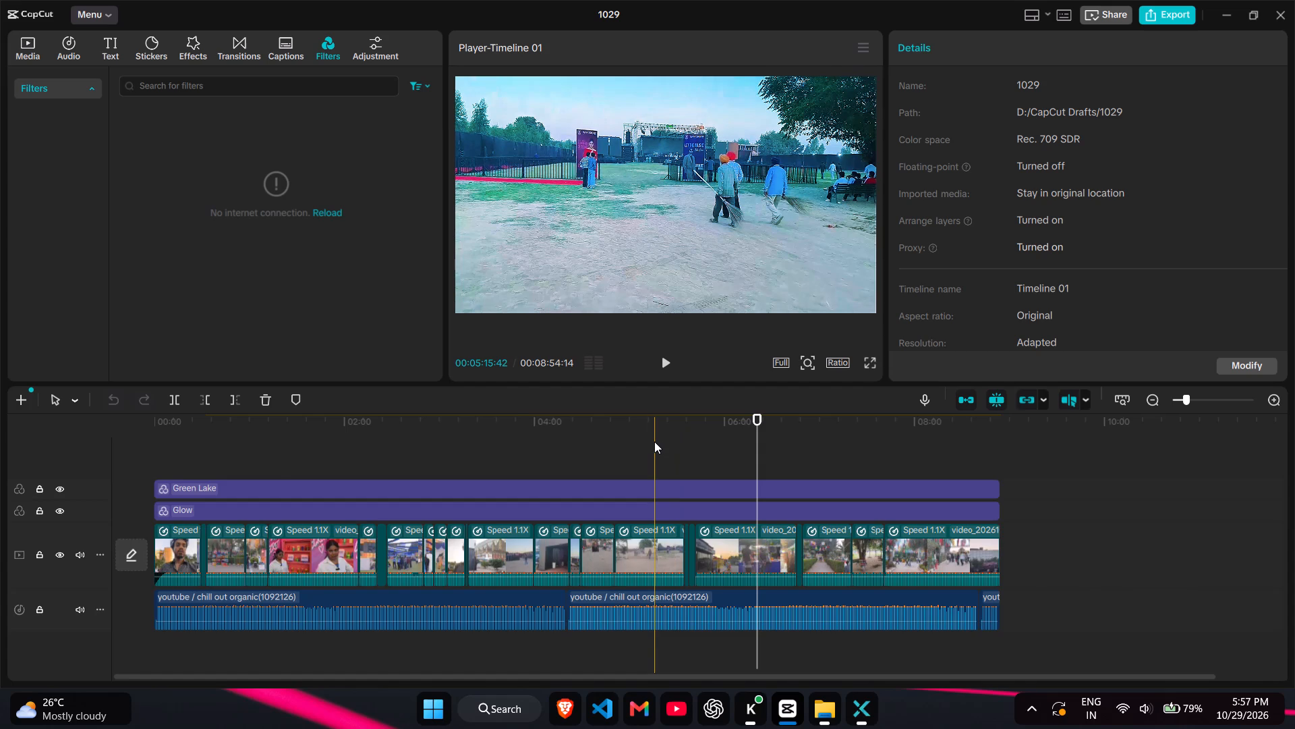
{"action": "scroll", "coordinate": [654, 441], "scroll_direction": "up", "scroll_amount": 18, "text": "ctrl"}
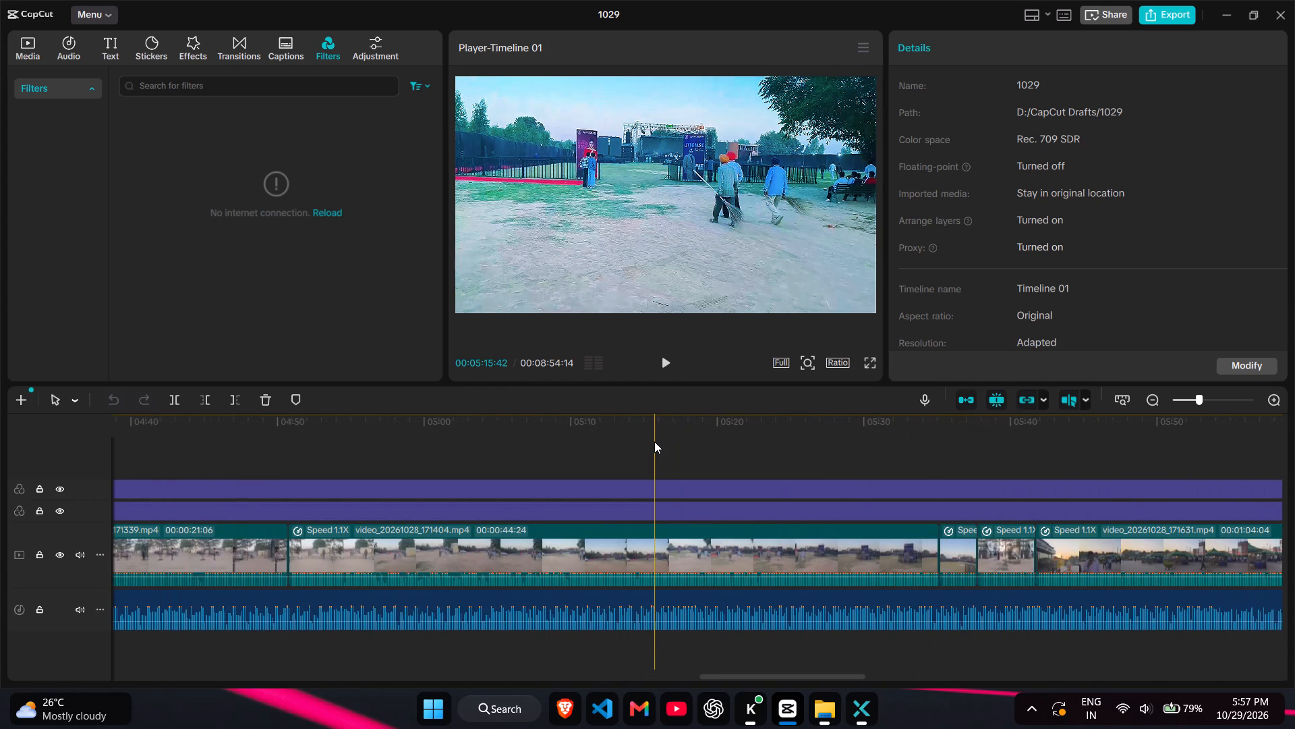
{"action": "scroll", "coordinate": [654, 441], "scroll_direction": "up", "scroll_amount": 2, "text": "ctrl"}
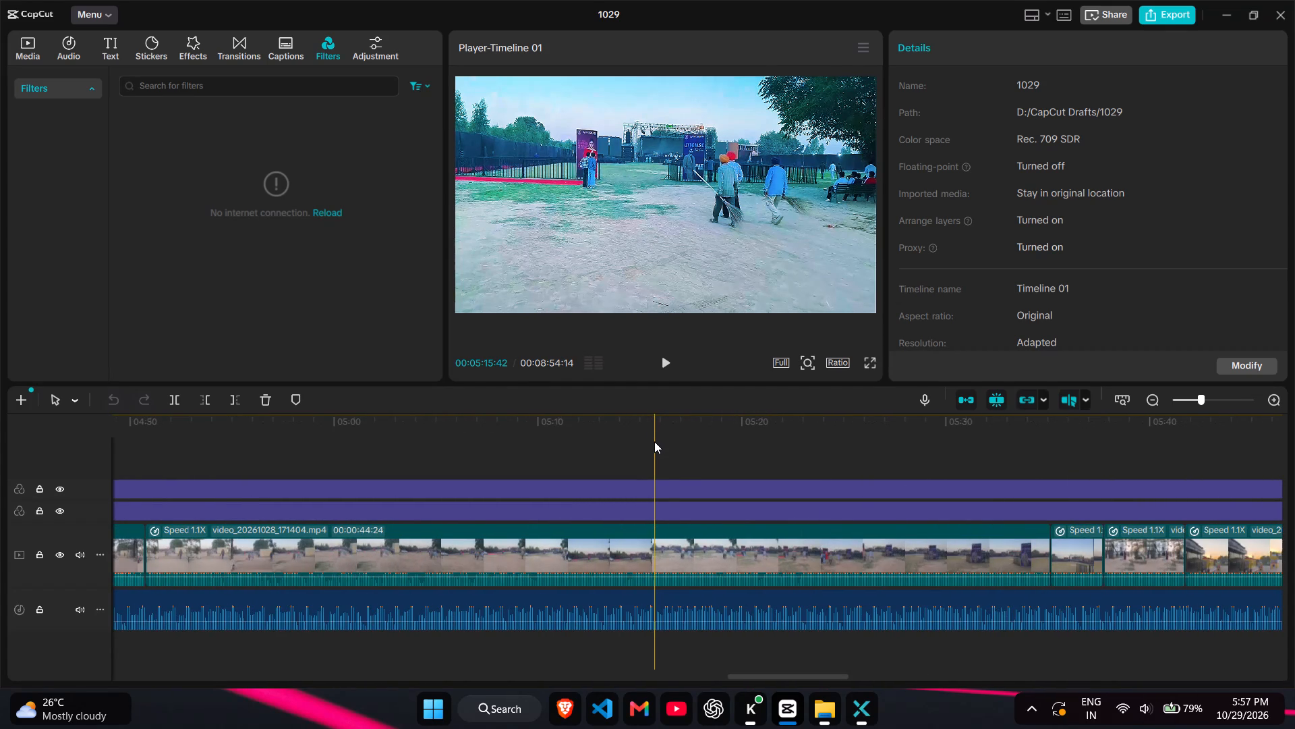
{"action": "left_click_drag", "start_coordinate": [769, 677], "coordinate": [257, 664]}
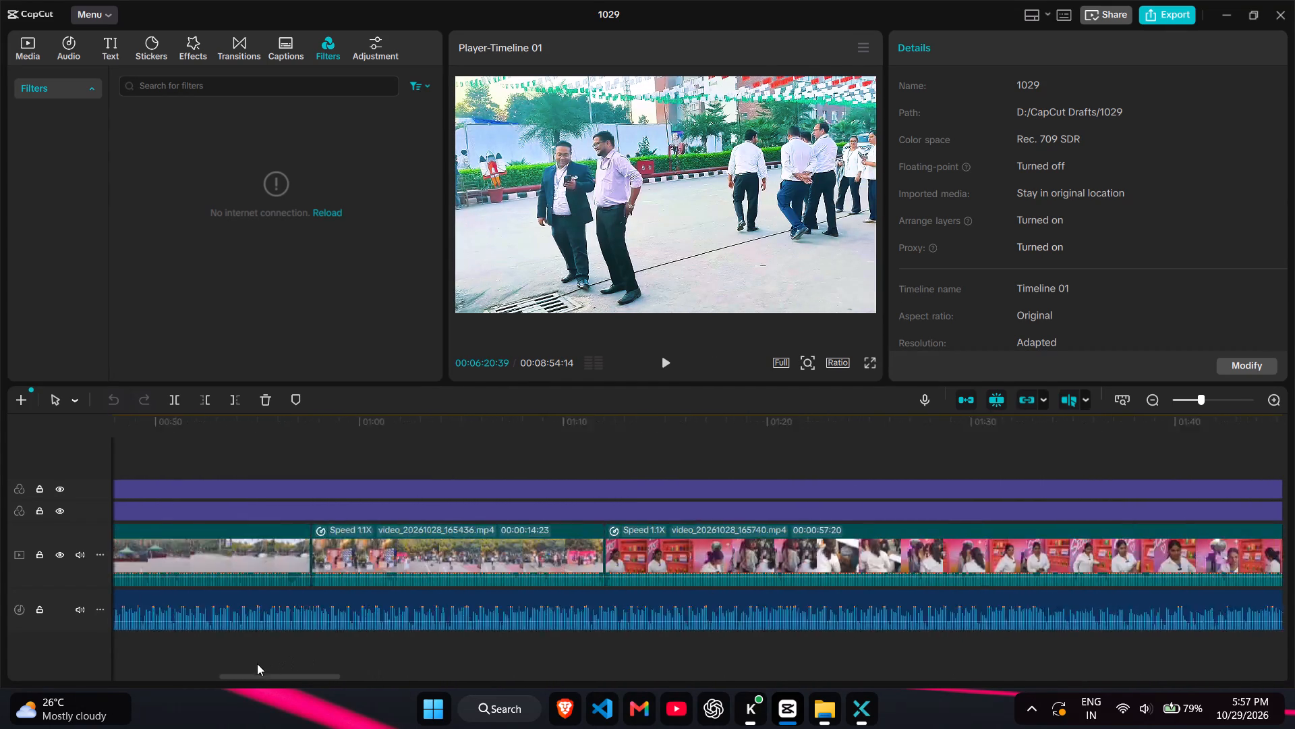
{"action": "left_click_drag", "start_coordinate": [257, 664], "coordinate": [326, 684]}
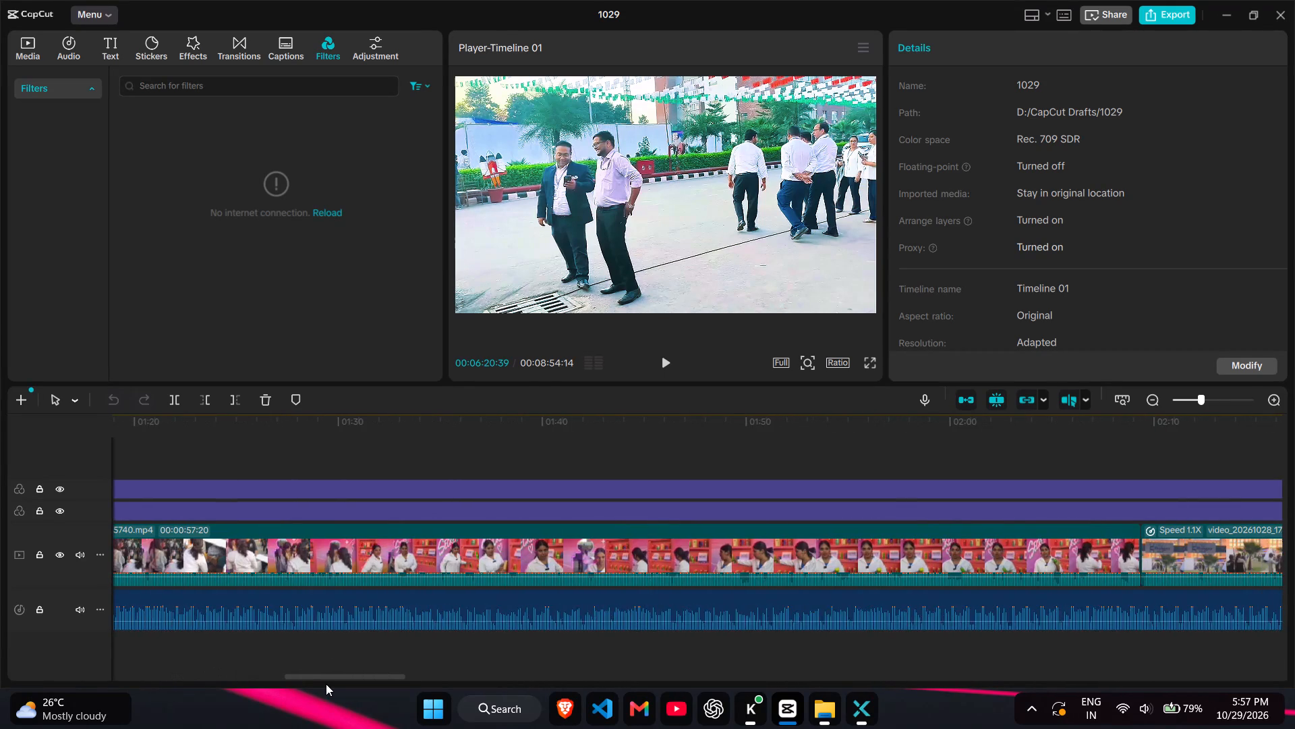
{"action": "left_click_drag", "start_coordinate": [326, 684], "coordinate": [416, 702]}
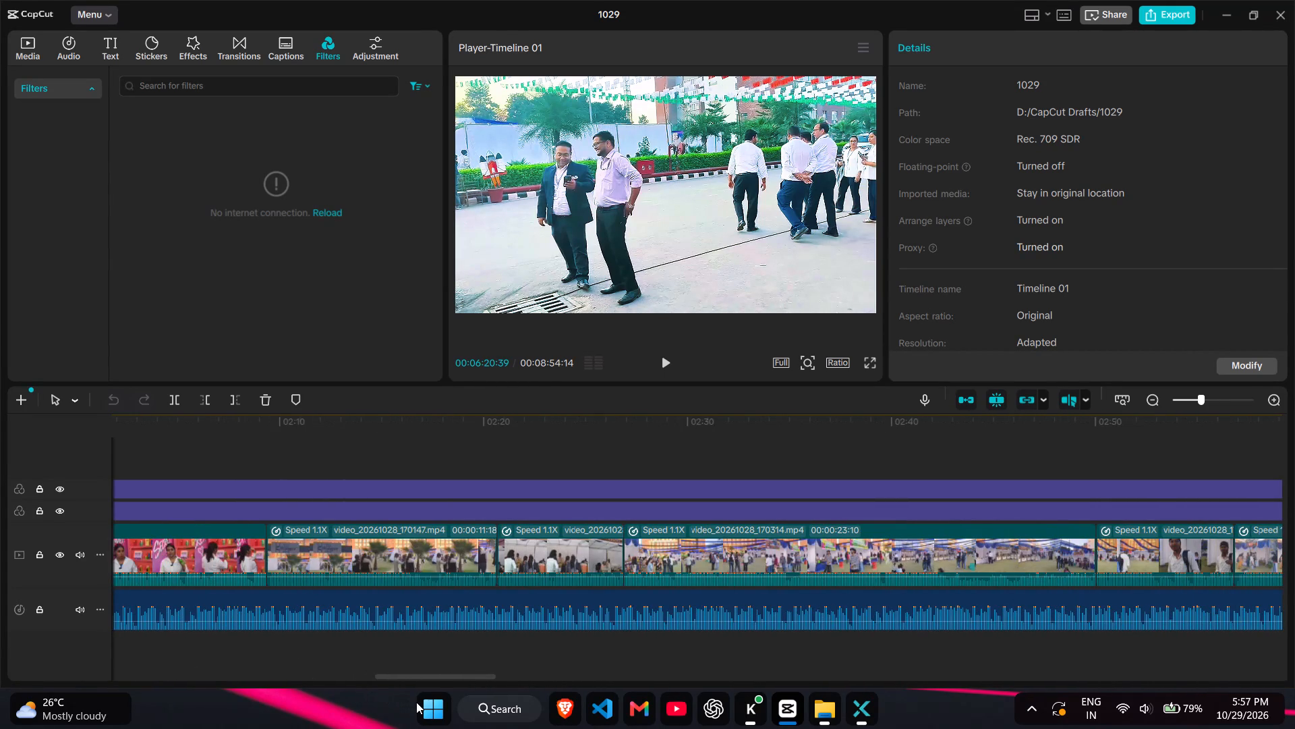
{"action": "left_click_drag", "start_coordinate": [416, 702], "coordinate": [445, 704]}
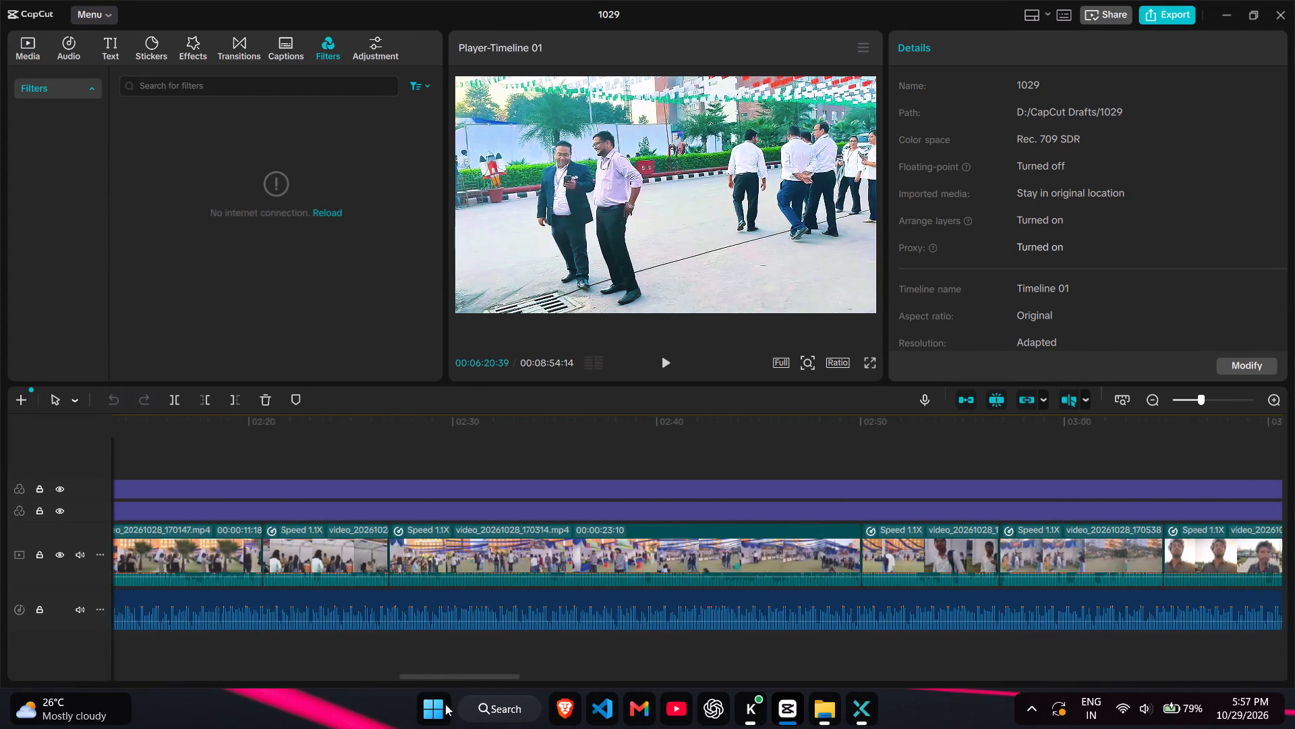
{"action": "left_click_drag", "start_coordinate": [445, 704], "coordinate": [575, 709]}
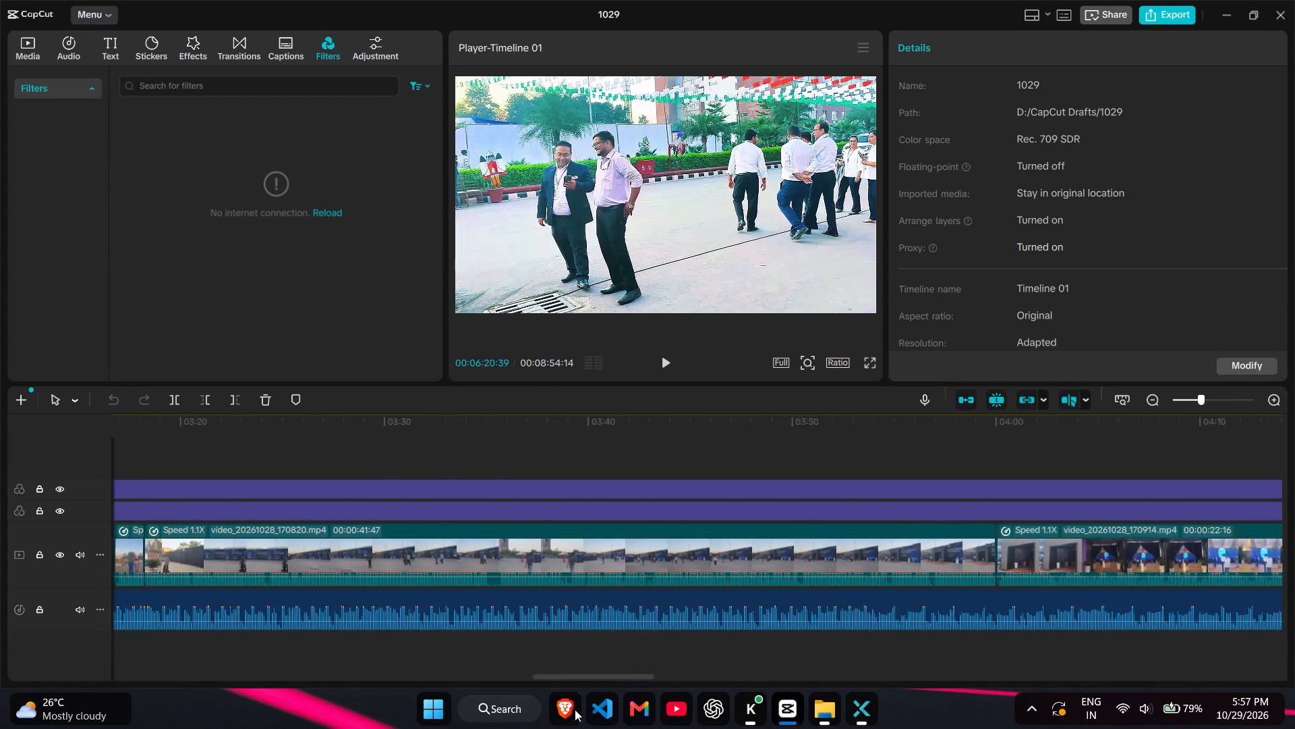
{"action": "left_click_drag", "start_coordinate": [575, 709], "coordinate": [645, 709]}
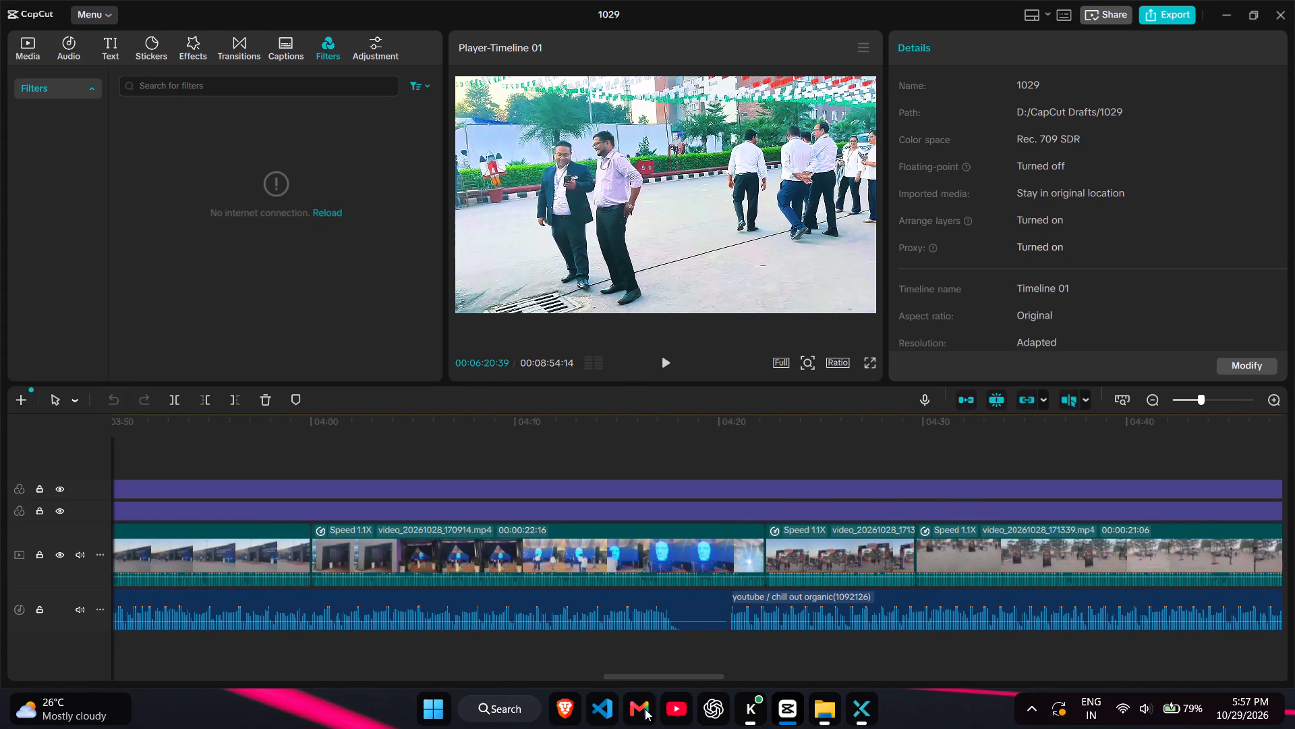
{"action": "left_click_drag", "start_coordinate": [645, 709], "coordinate": [650, 708]}
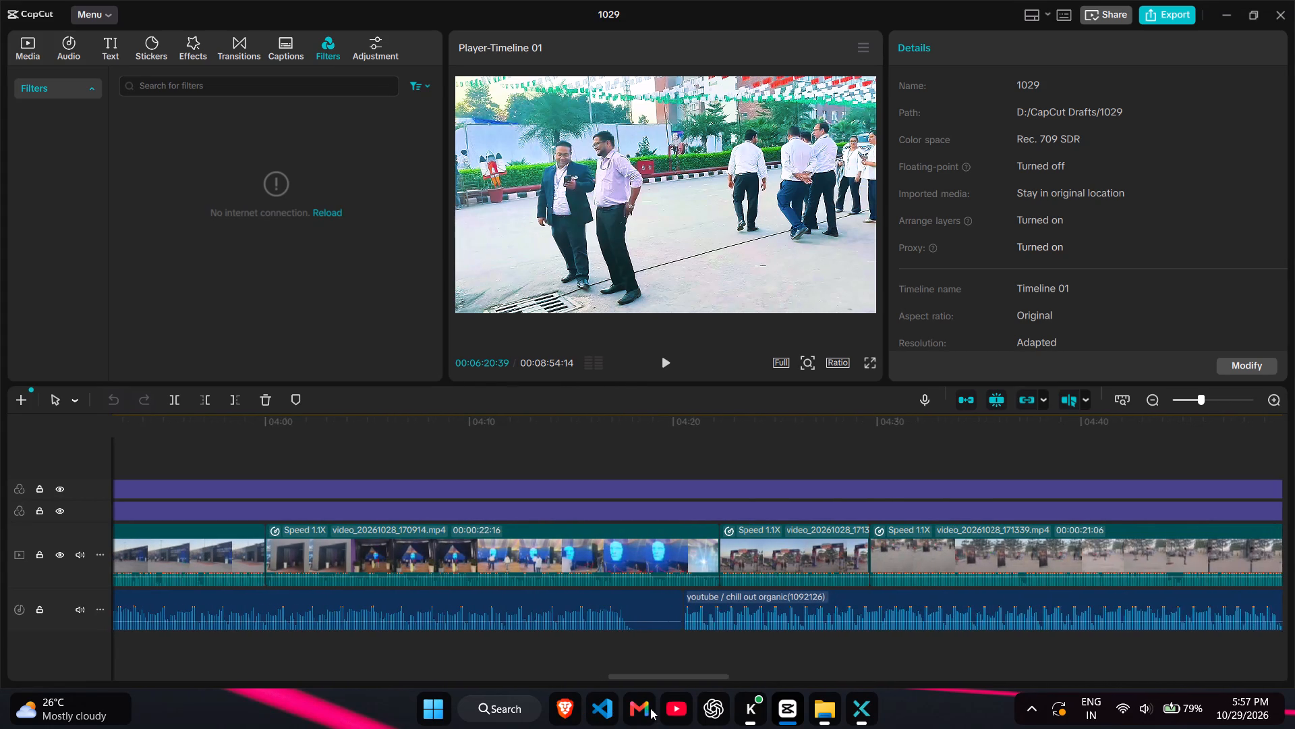
{"action": "left_click_drag", "start_coordinate": [650, 708], "coordinate": [652, 708]}
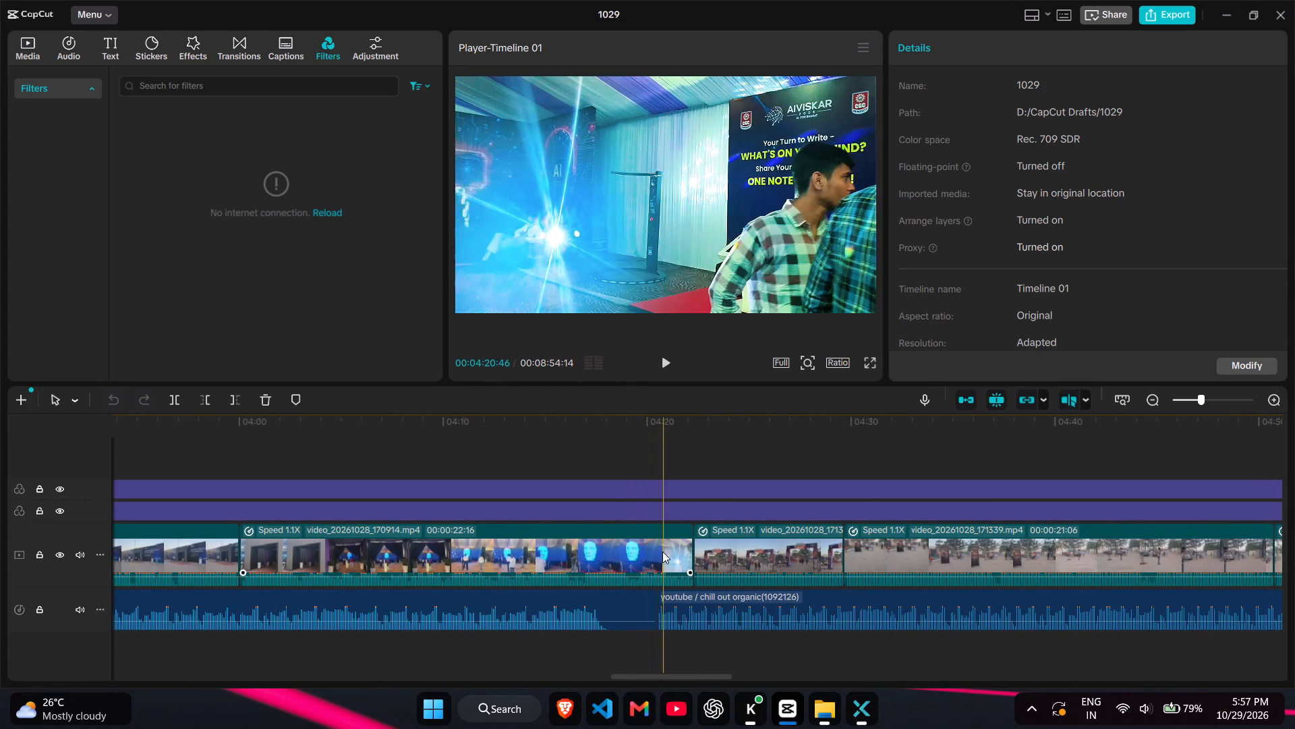
{"action": "left_click", "coordinate": [694, 441]}
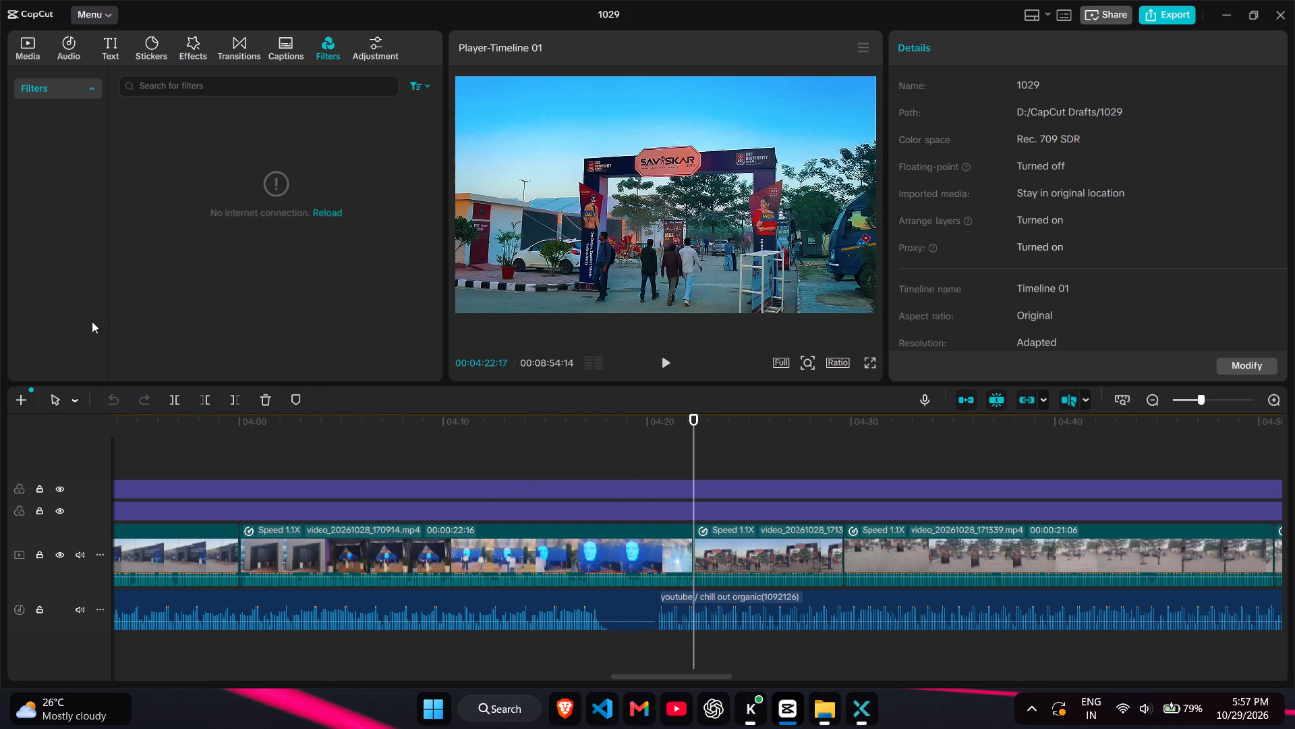
Add a second, empty timeline to the project and return to Timeline 01.
{"action": "left_click", "coordinate": [22, 404]}
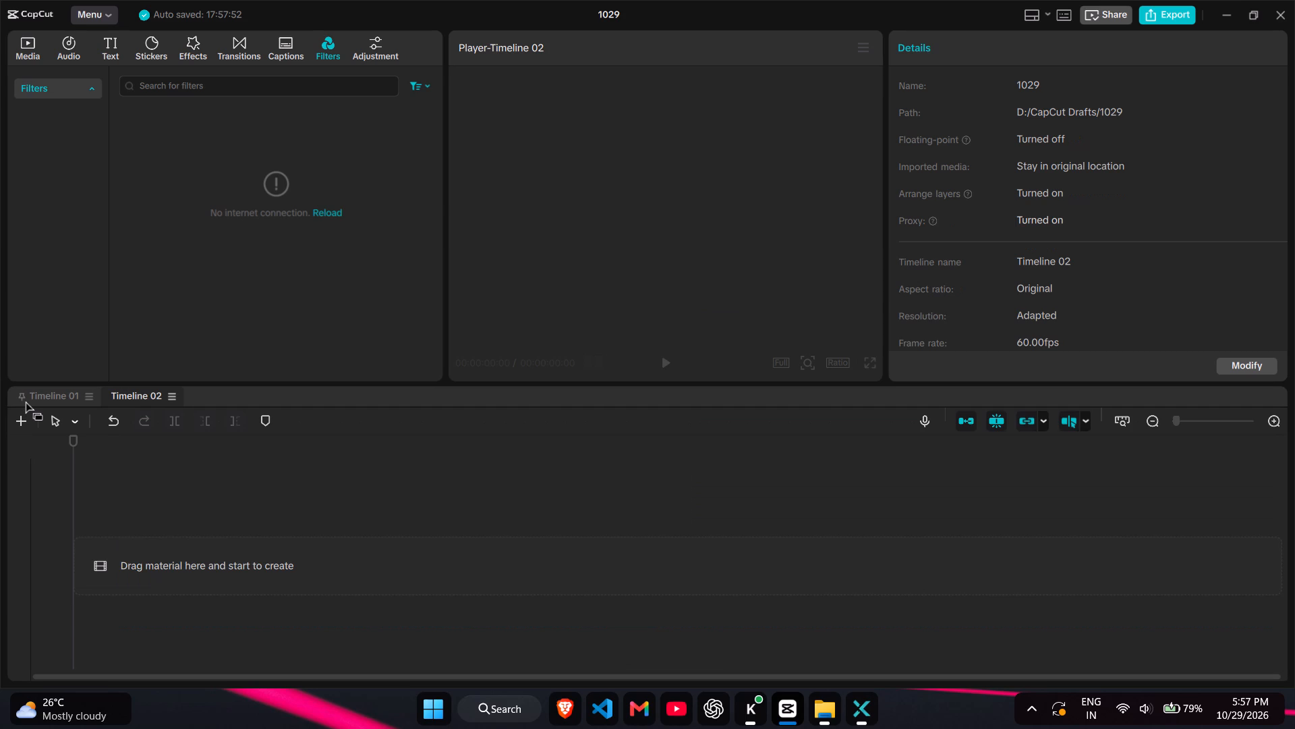
{"action": "left_click", "coordinate": [24, 400]}
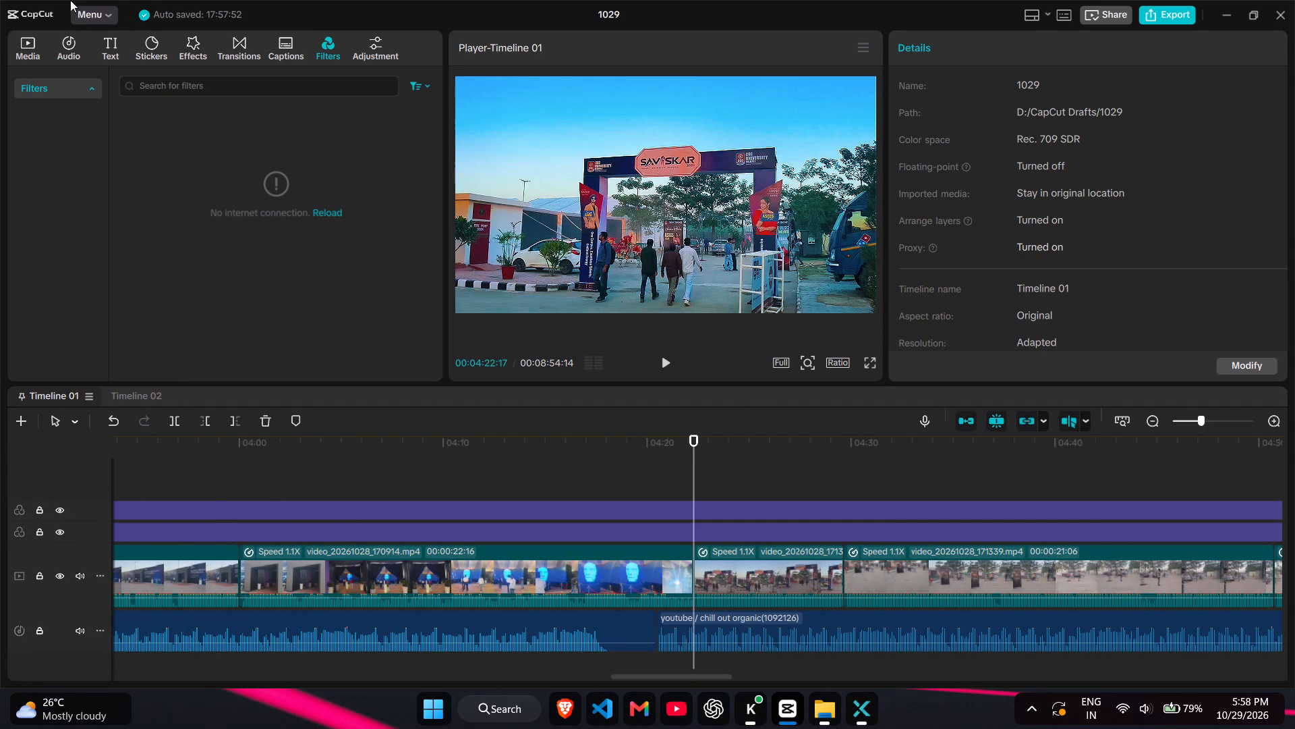
Import the six videos grouped under Today, video_20261028_103334.mp4 through video_20261028_143608.mp4, from the Downloads folder into the project media.
{"action": "left_click", "coordinate": [25, 47]}
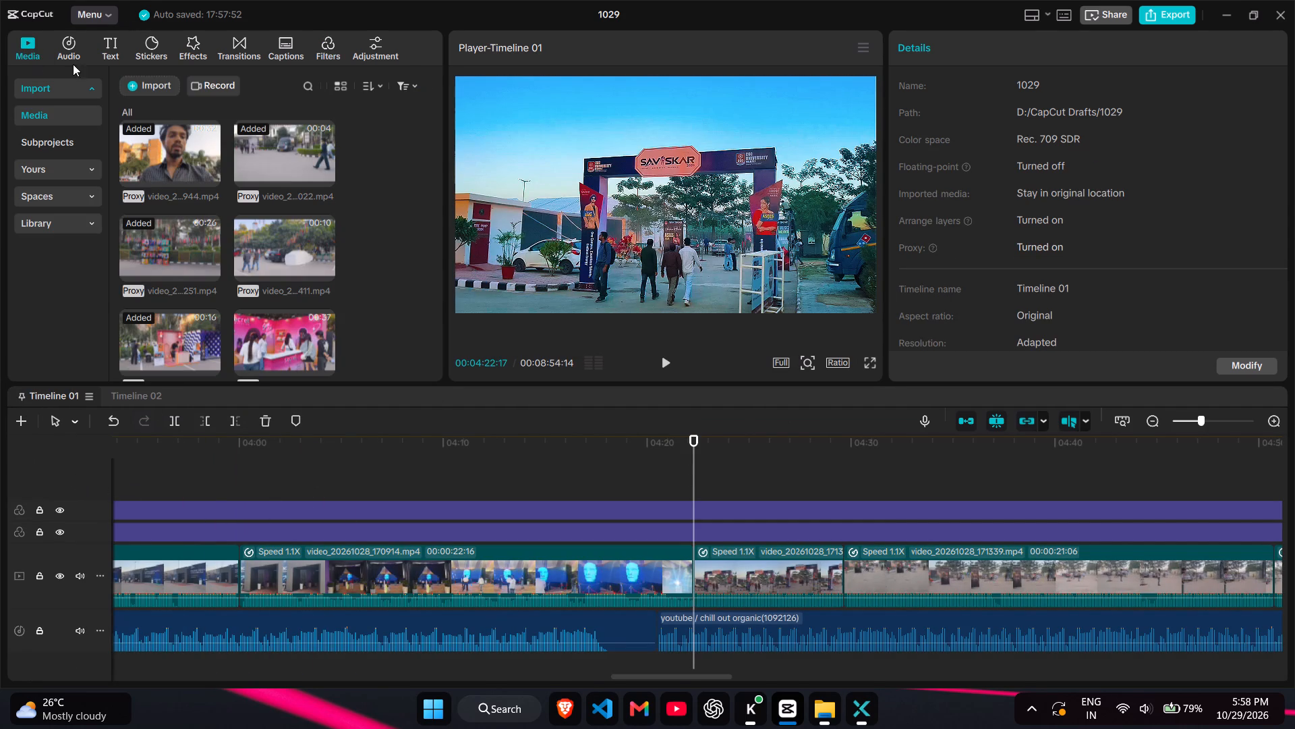
{"action": "left_click", "coordinate": [167, 86]}
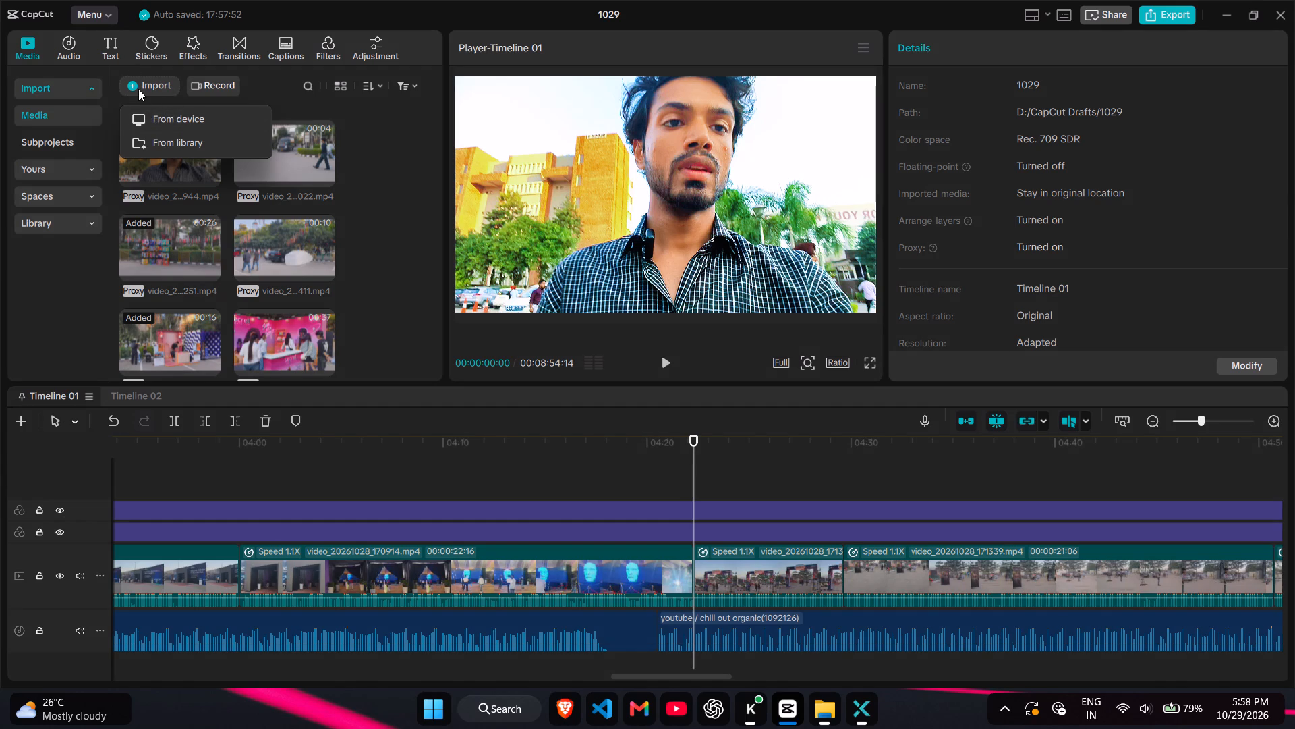
{"action": "left_click", "coordinate": [167, 116]}
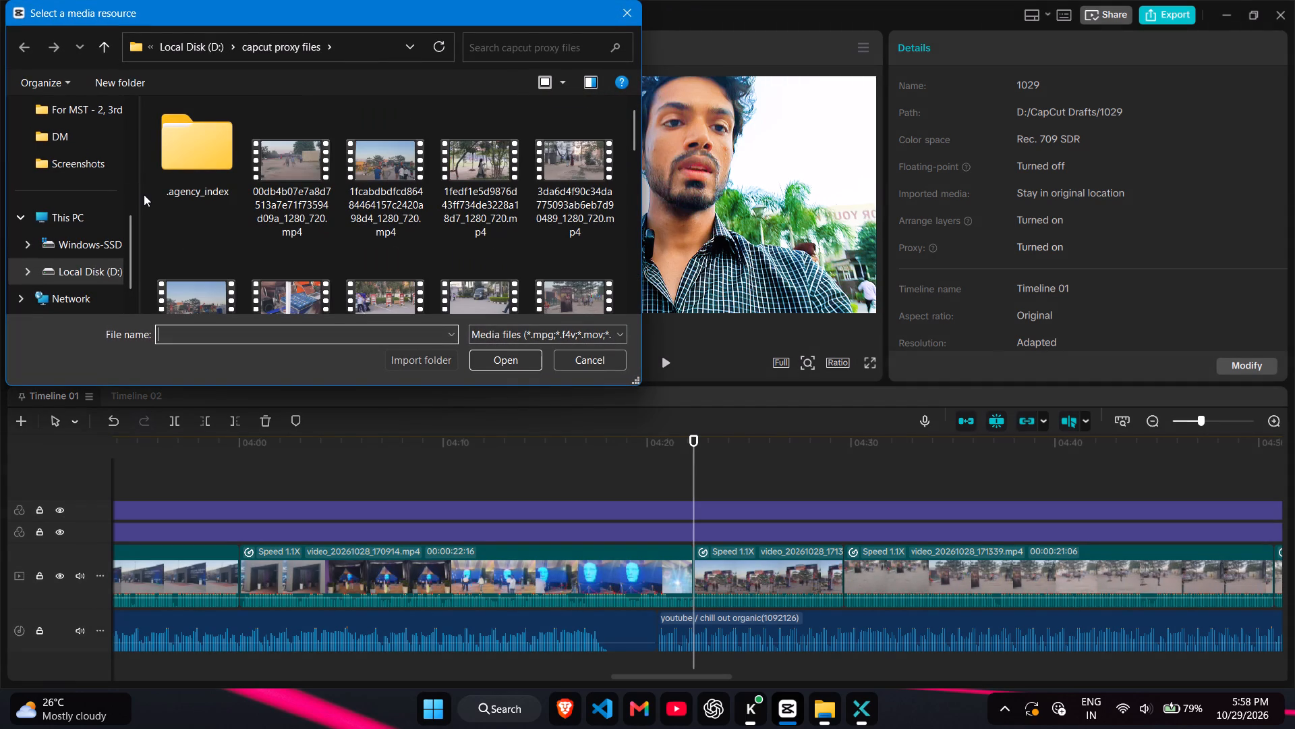
{"action": "scroll", "coordinate": [78, 238], "scroll_direction": "up", "scroll_amount": 1}
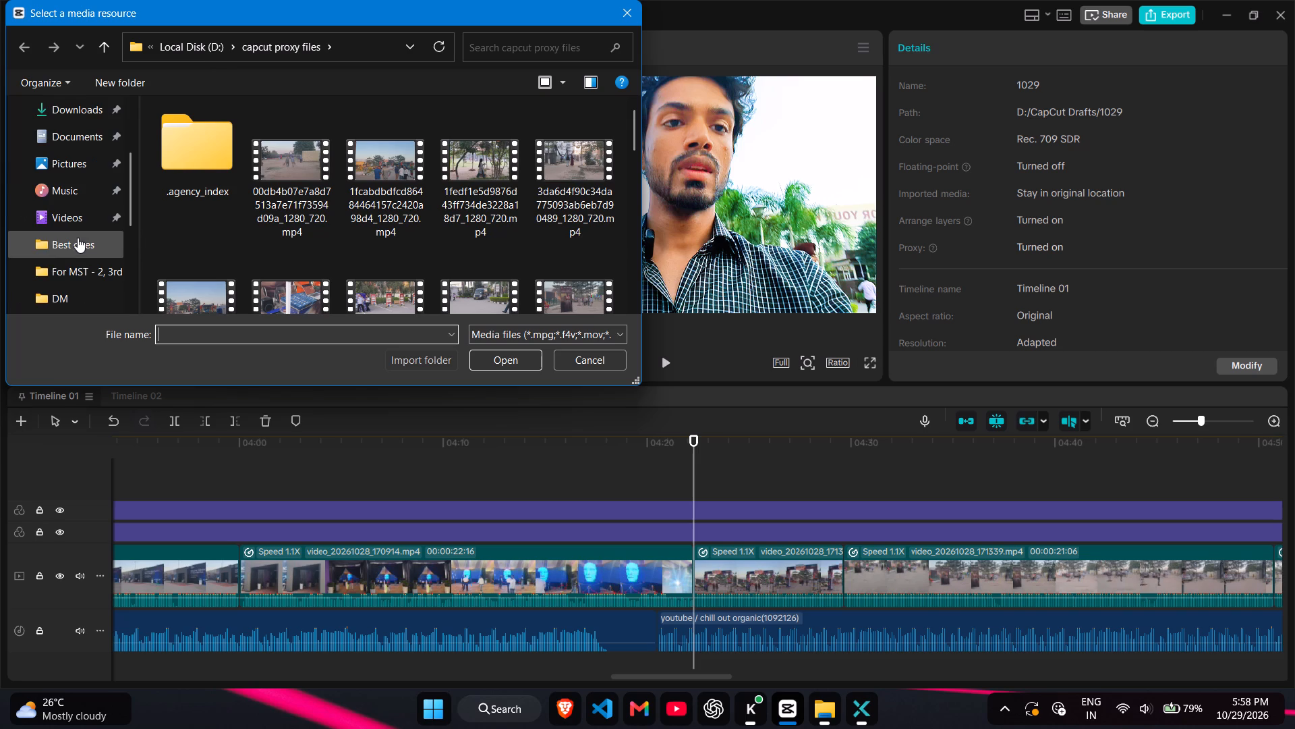
{"action": "left_click", "coordinate": [84, 115]}
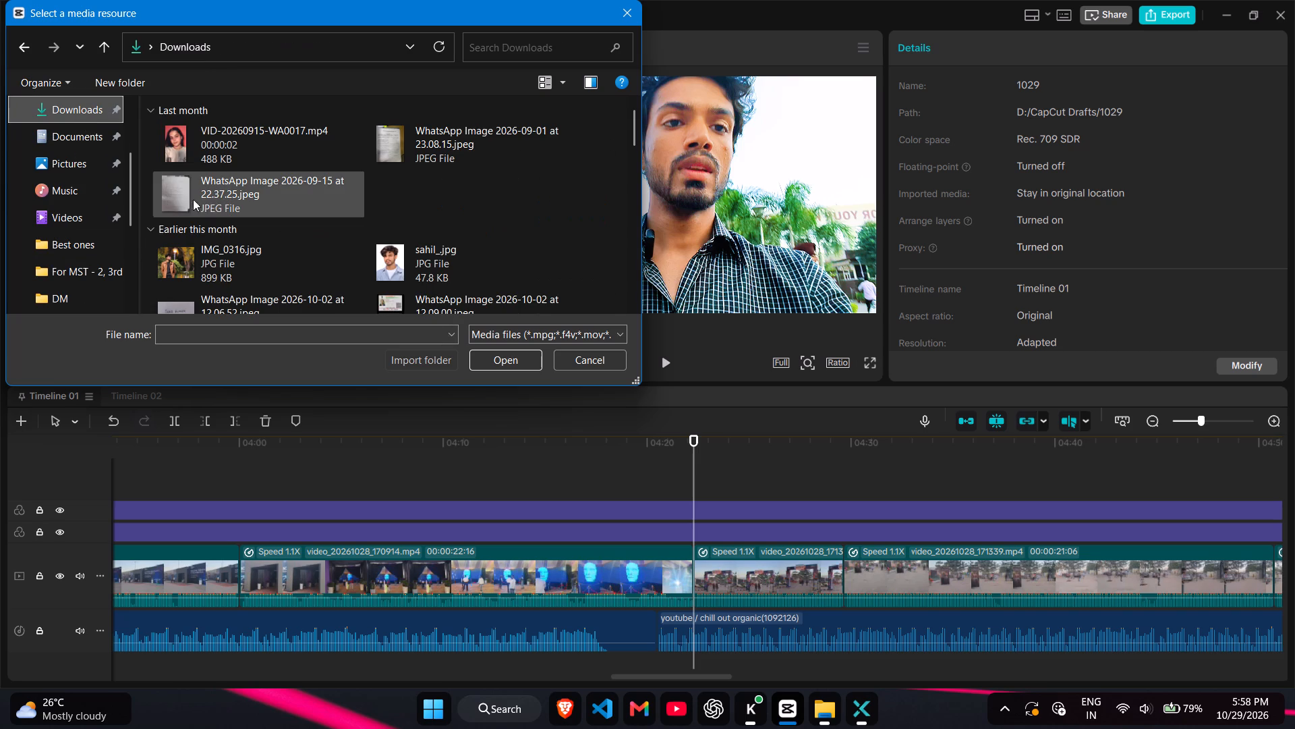
{"action": "scroll", "coordinate": [212, 211], "scroll_direction": "down", "scroll_amount": 2}
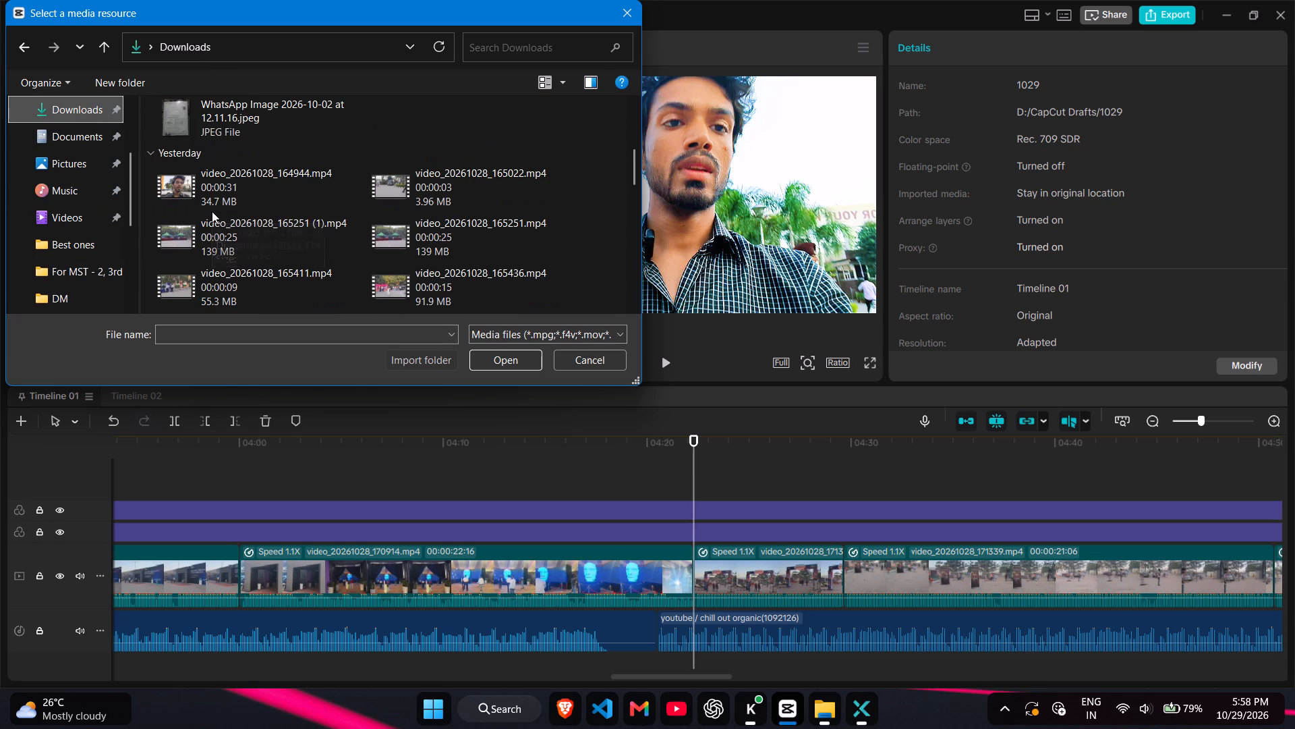
{"action": "scroll", "coordinate": [212, 211], "scroll_direction": "down", "scroll_amount": 1}
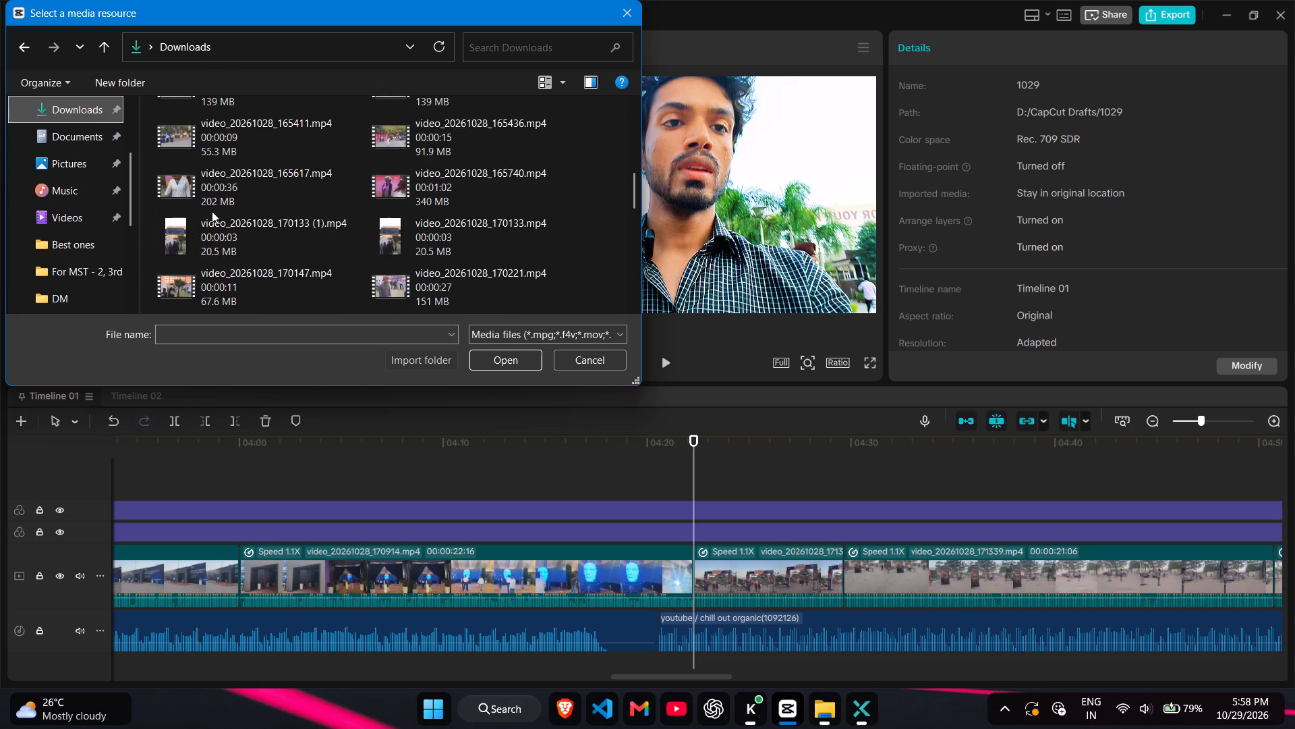
{"action": "scroll", "coordinate": [212, 211], "scroll_direction": "down", "scroll_amount": 3}
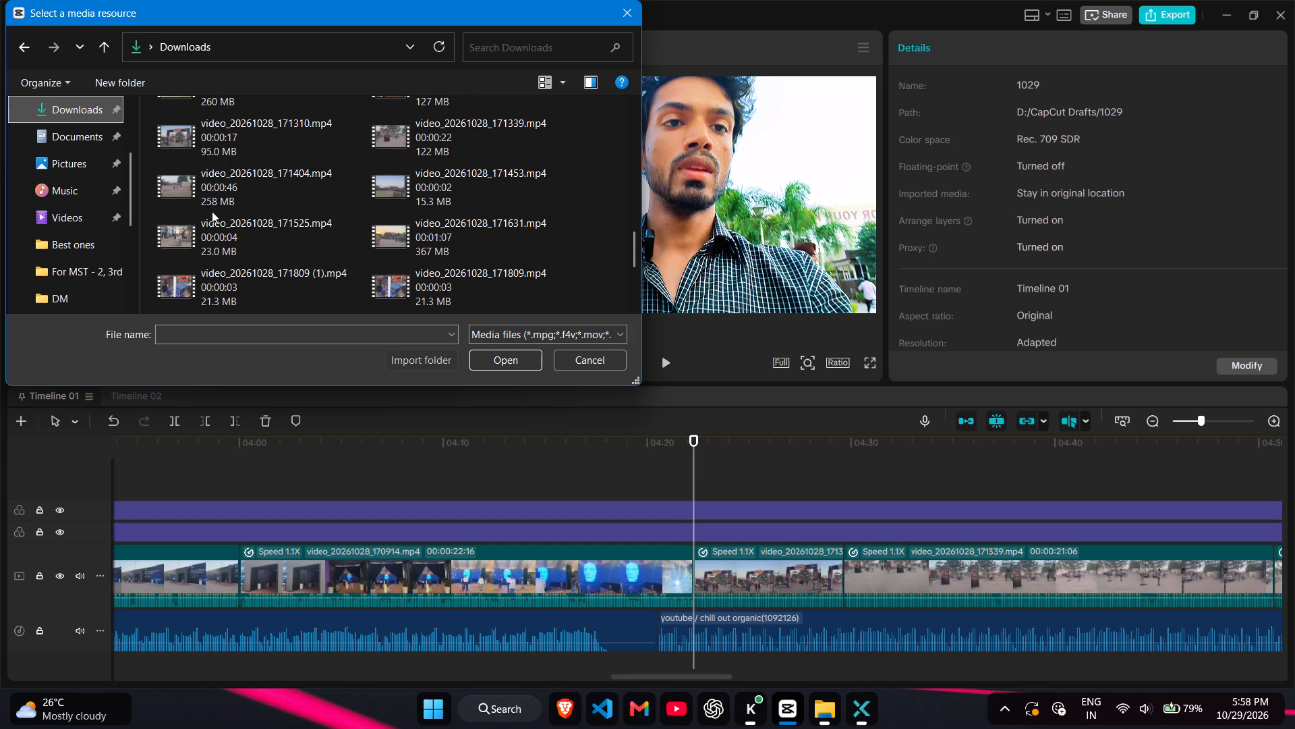
{"action": "scroll", "coordinate": [212, 211], "scroll_direction": "down", "scroll_amount": 6}
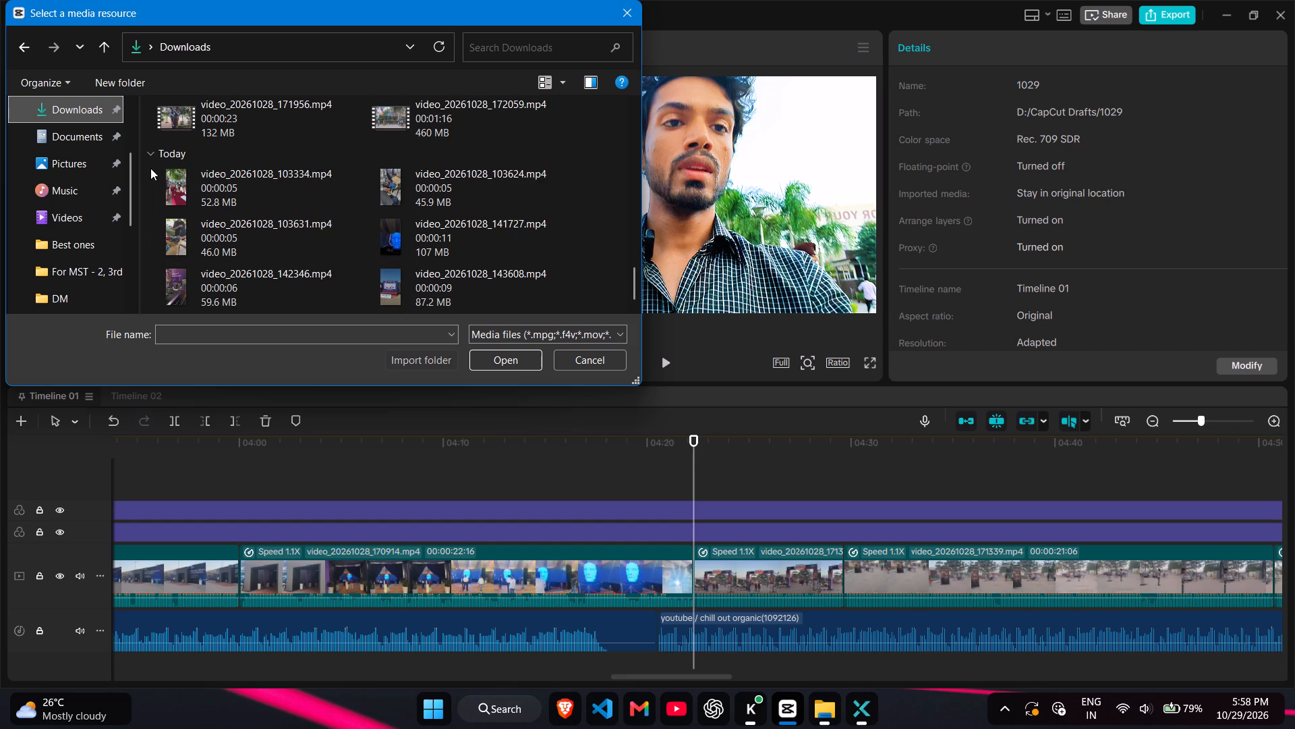
{"action": "left_click_drag", "start_coordinate": [150, 168], "coordinate": [402, 276]}
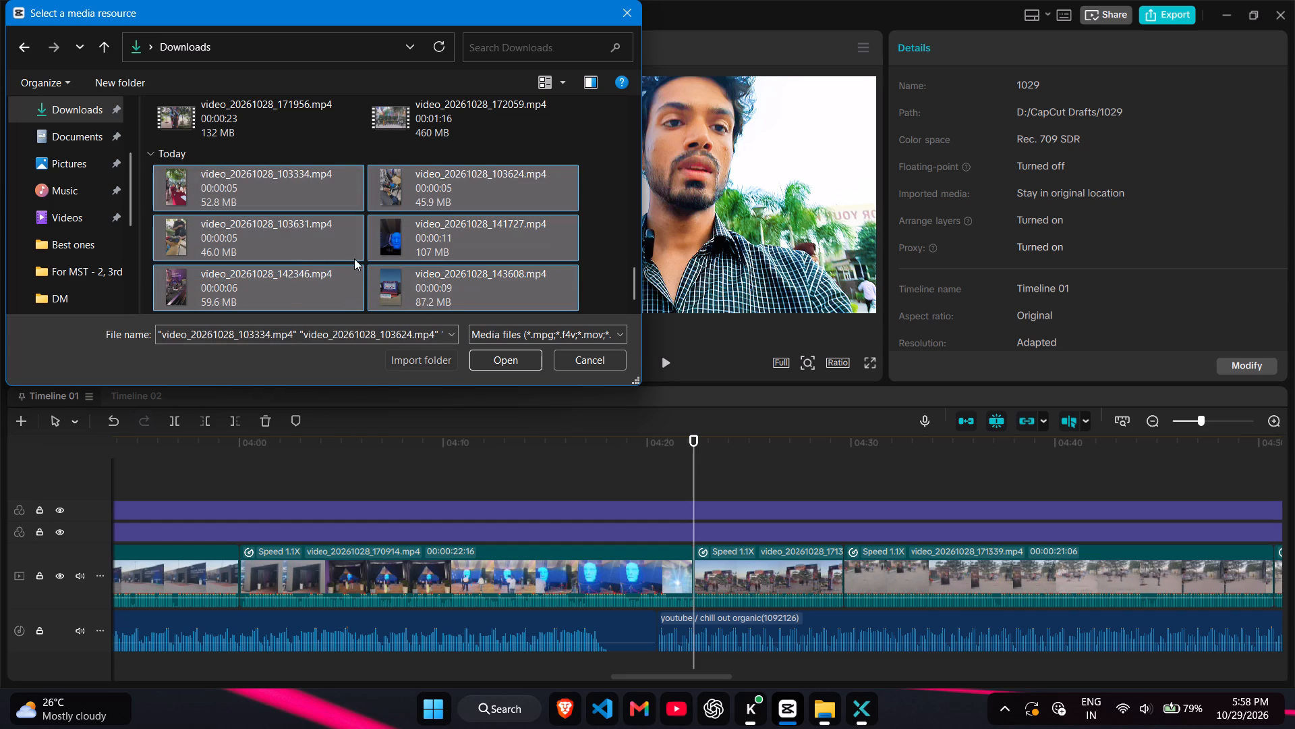
{"action": "right_click", "coordinate": [296, 249]}
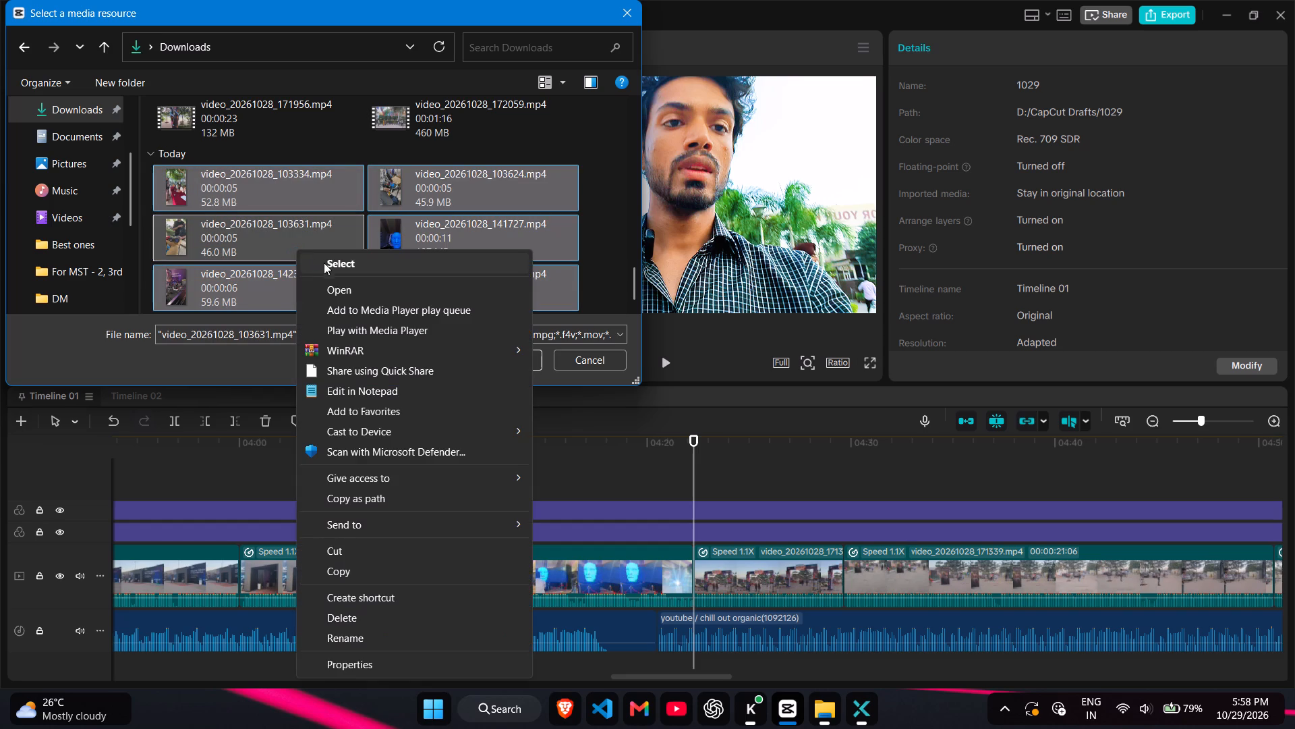
{"action": "left_click", "coordinate": [341, 268]}
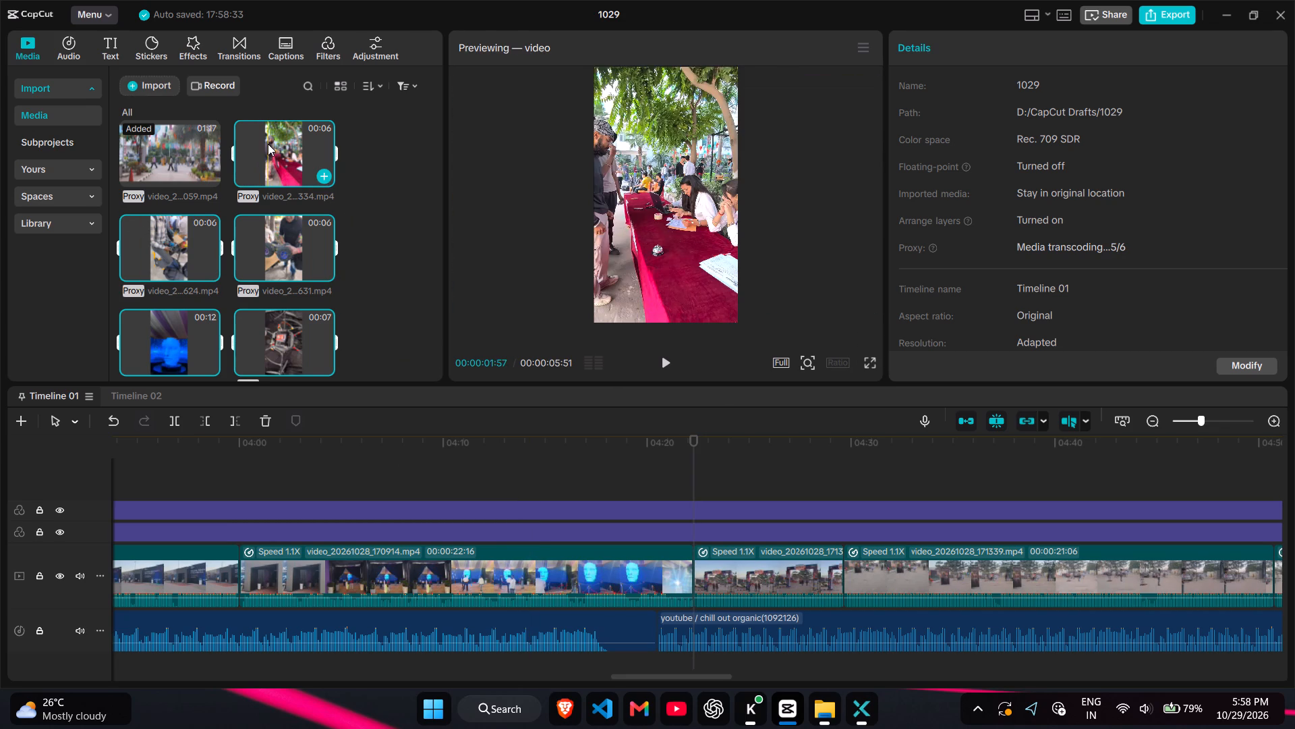
Insert video_20261028_103334.mp4 into the main video track directly after video_20261028_170914.mp4 and adapt it to the SDR project color space.
{"action": "left_click", "coordinate": [270, 145]}
{"action": "left_click_drag", "start_coordinate": [270, 145], "coordinate": [305, 193]}
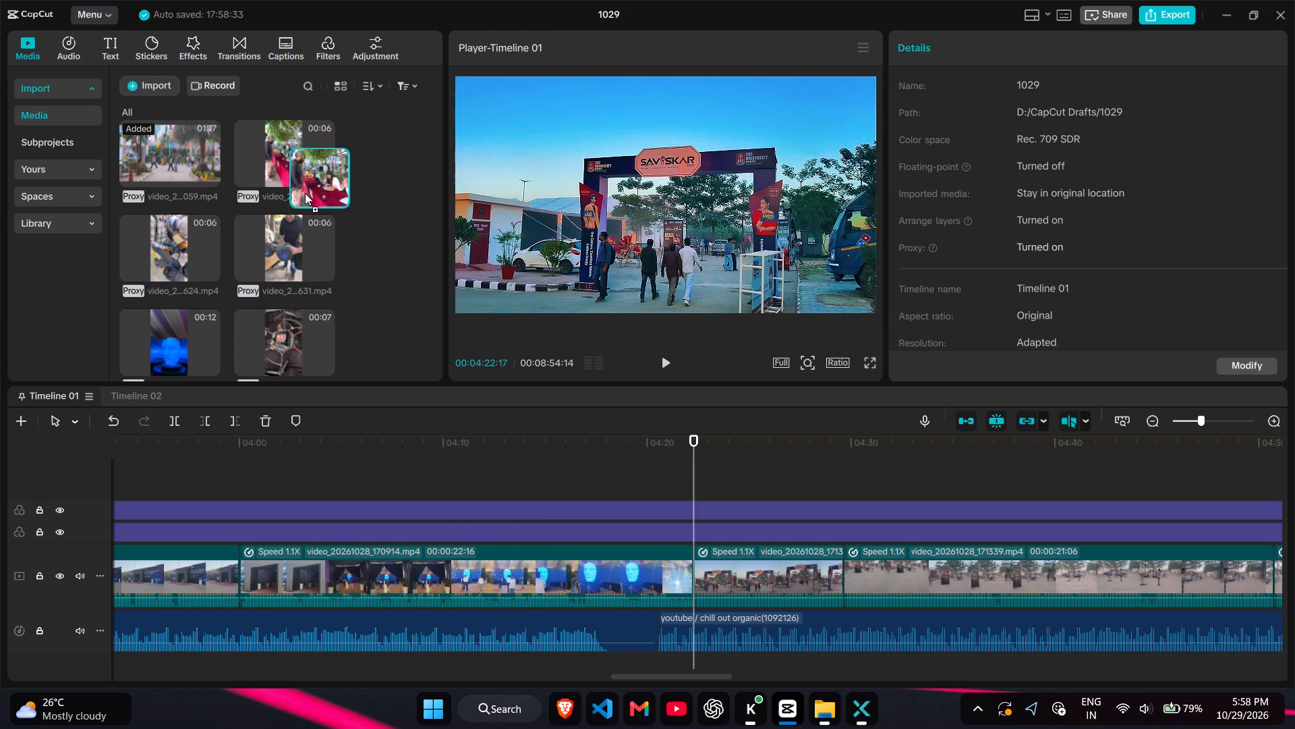
{"action": "left_click_drag", "start_coordinate": [305, 193], "coordinate": [676, 585]}
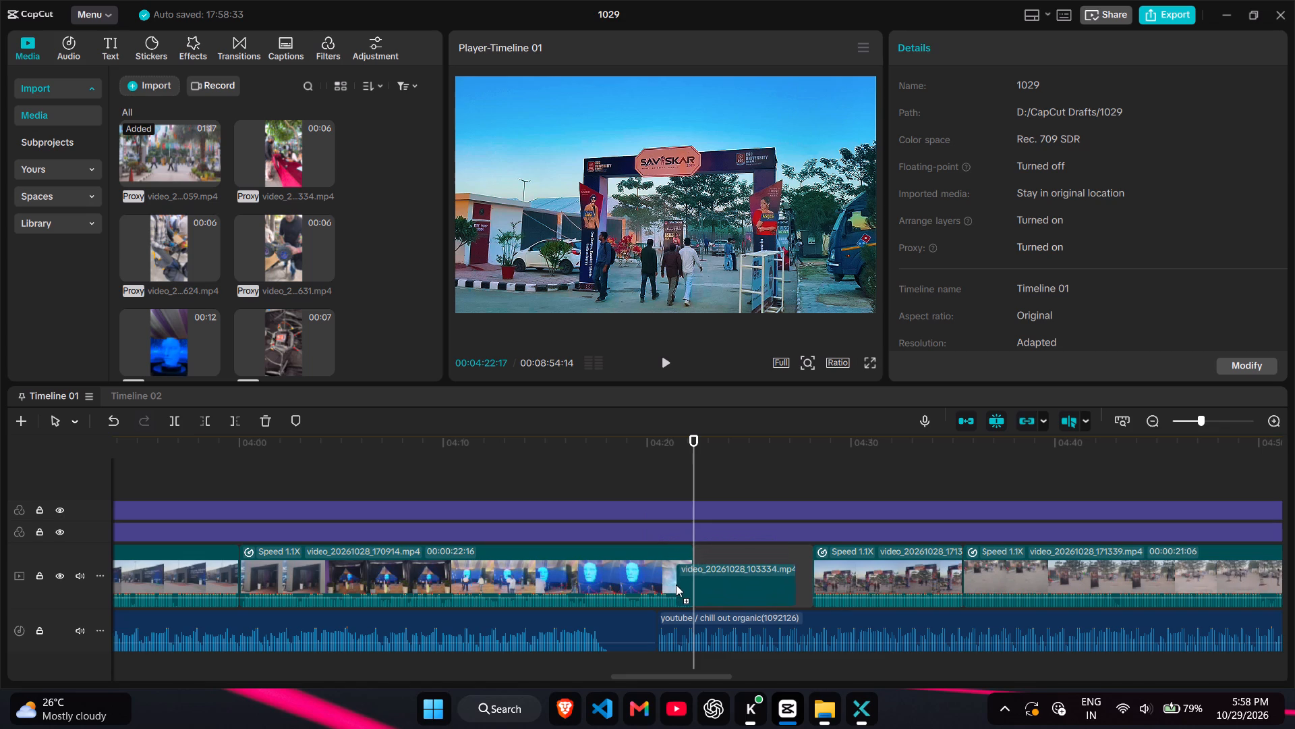
{"action": "left_click_drag", "start_coordinate": [676, 585], "coordinate": [684, 572]}
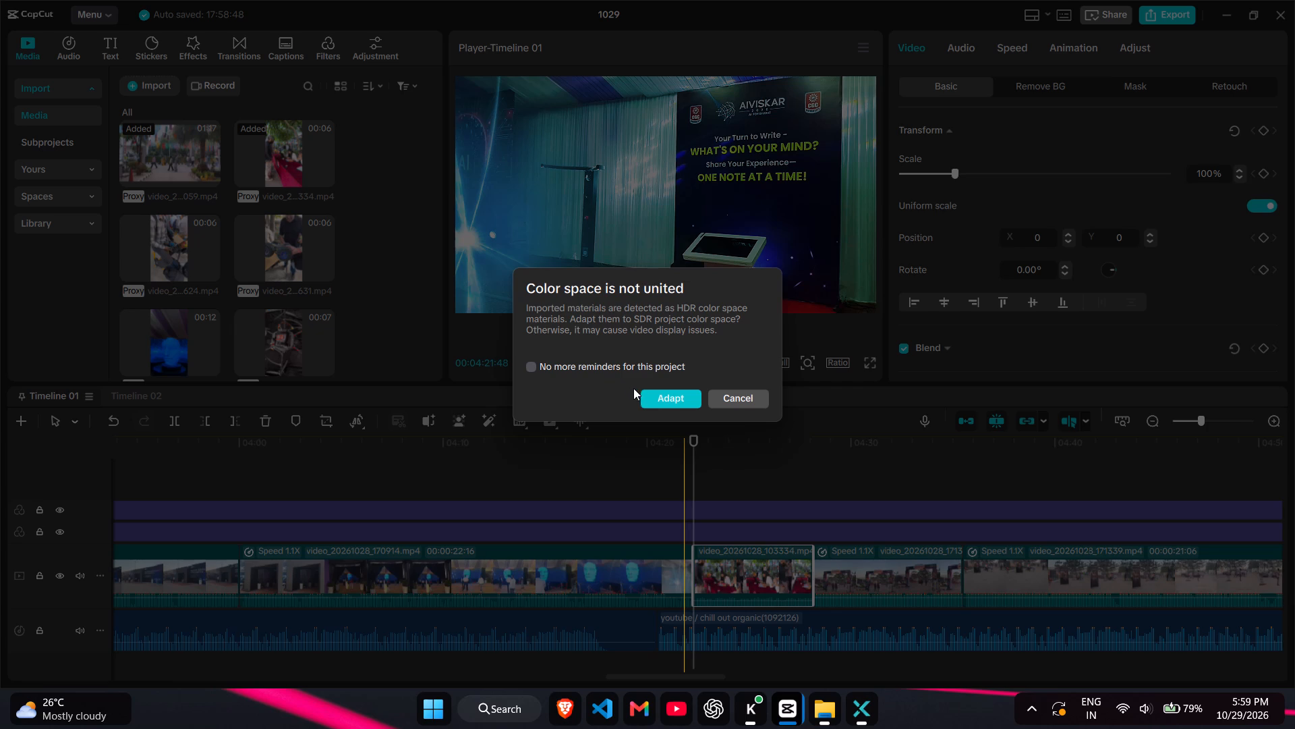
{"action": "left_click", "coordinate": [662, 400]}
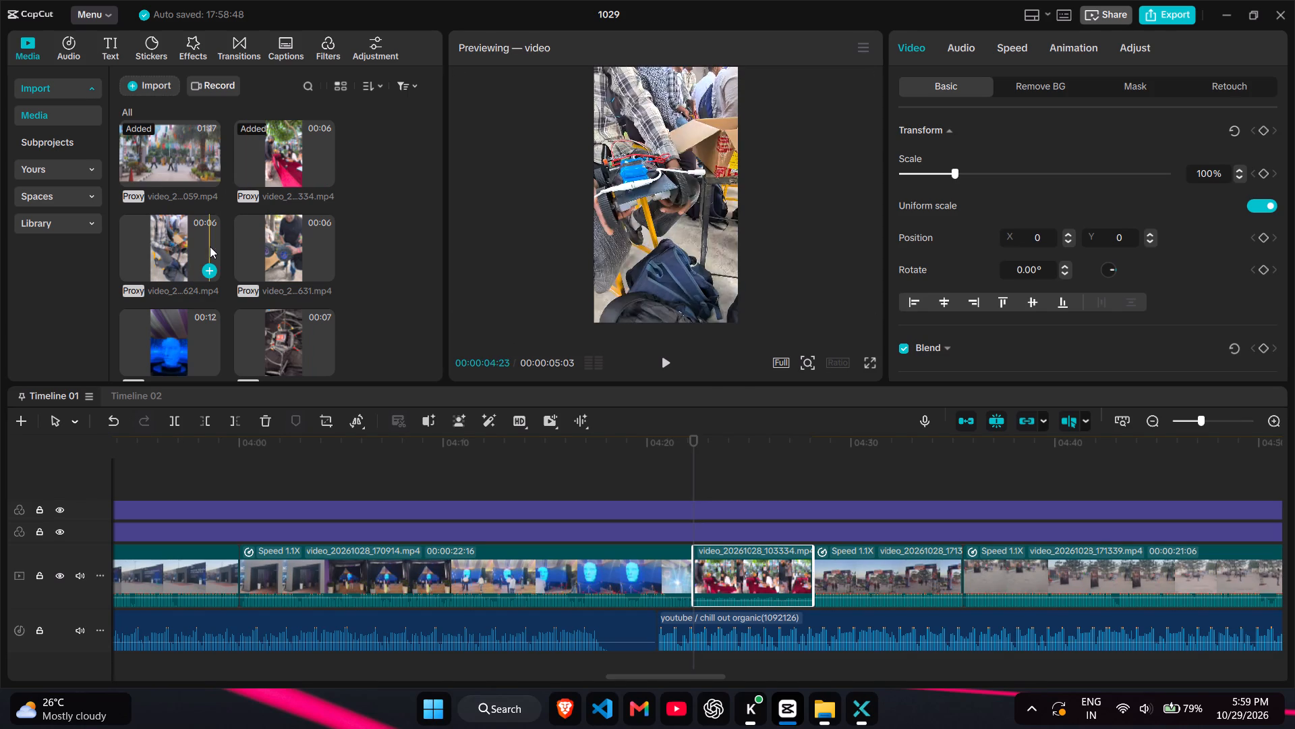
Insert video_20261028_103624.mp4 into the main video track directly after video_20261028_103334.mp4, using the SDR color space.
{"action": "left_click", "coordinate": [165, 248]}
{"action": "left_click_drag", "start_coordinate": [165, 248], "coordinate": [433, 340]}
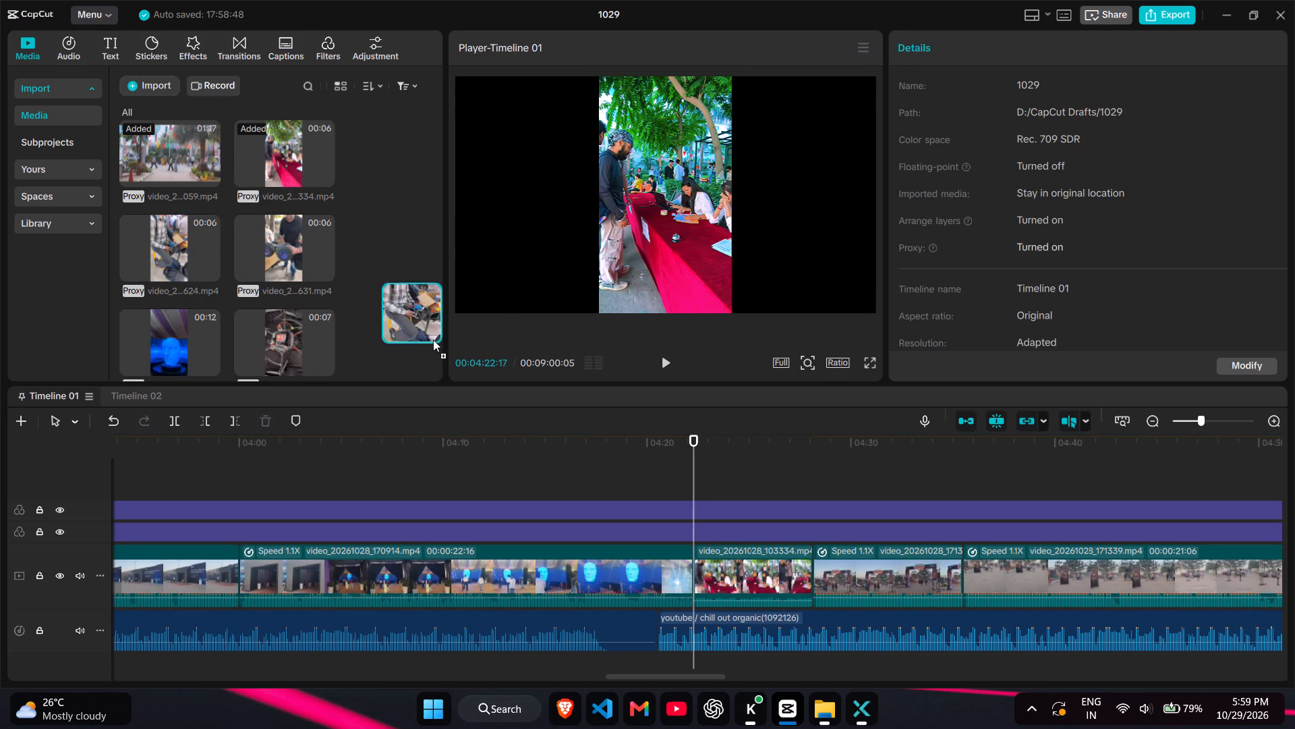
{"action": "left_click_drag", "start_coordinate": [433, 340], "coordinate": [803, 570]}
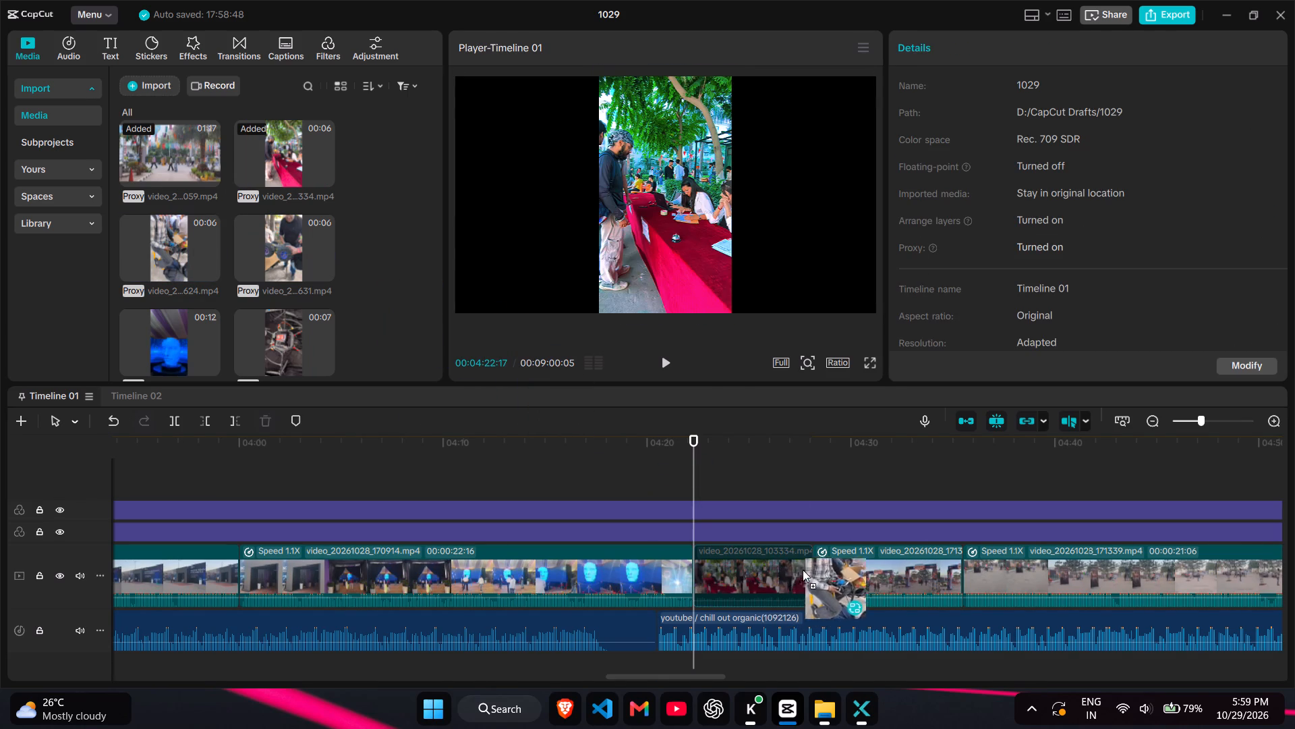
{"action": "left_click_drag", "start_coordinate": [803, 570], "coordinate": [817, 574]}
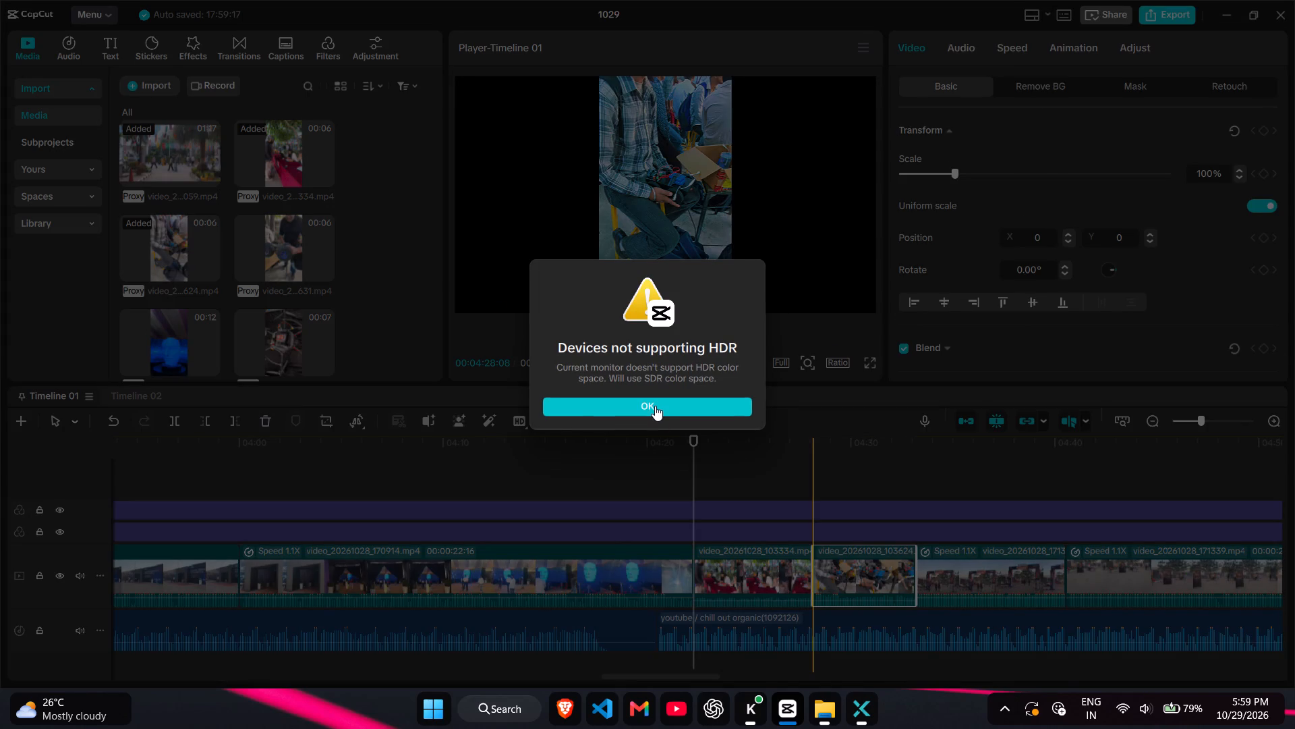
{"action": "left_click", "coordinate": [655, 405]}
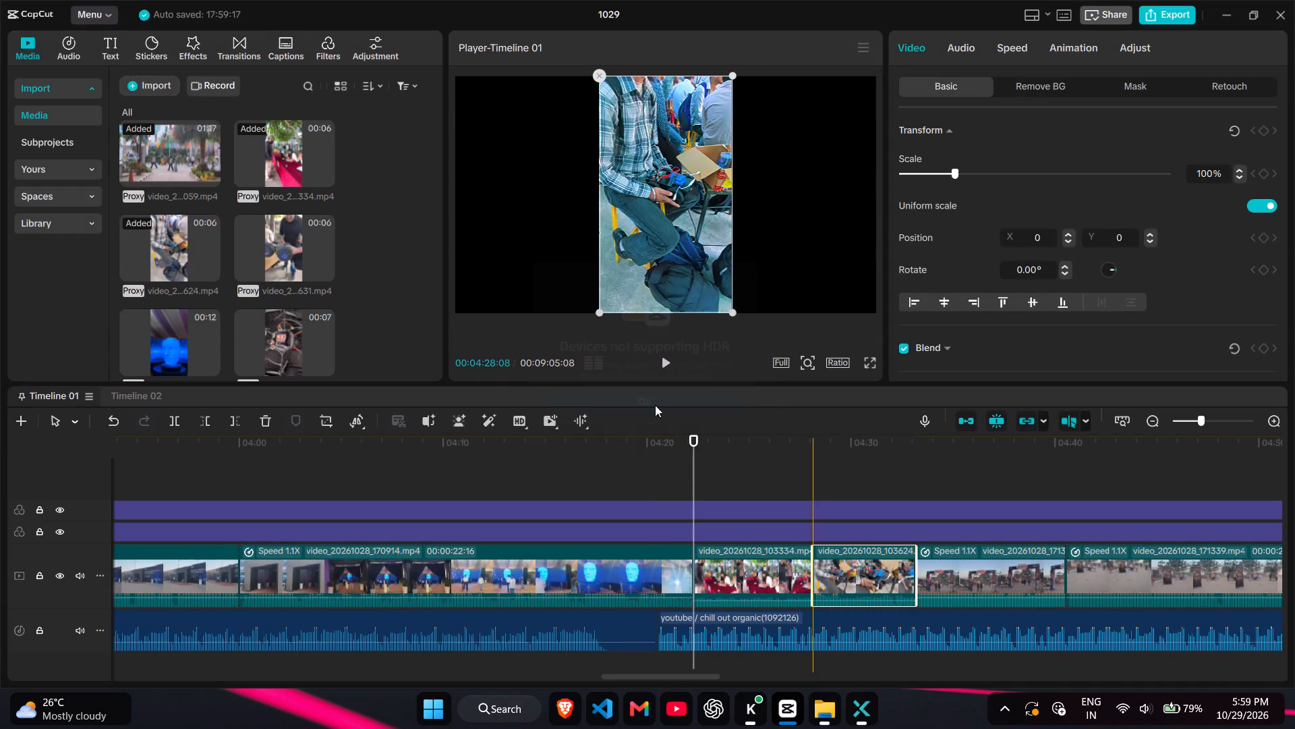
Insert video_20261028_103631.mp4, video_20261028_141727.mp4 and video_20261028_142346.mp4 in that order into the main video track directly after video_20261028_103624.mp4.
{"action": "left_click_drag", "start_coordinate": [675, 677], "coordinate": [733, 675]}
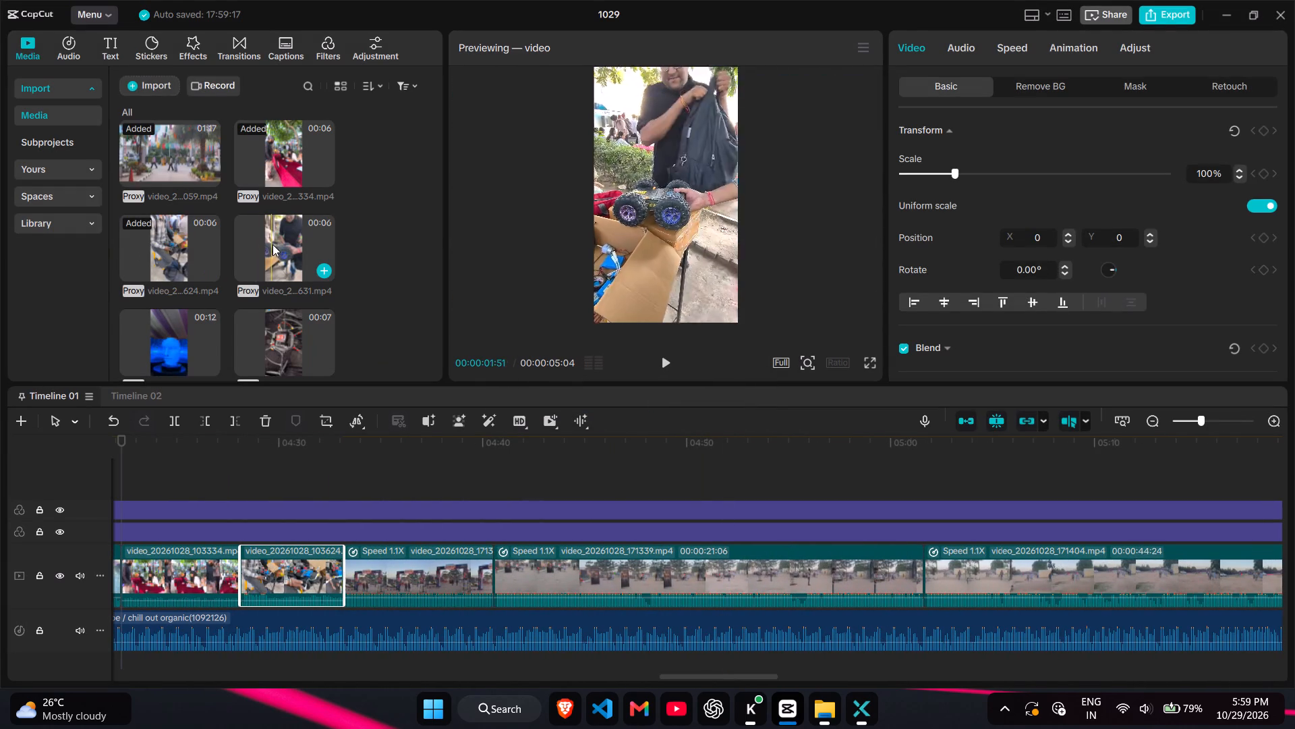
{"action": "left_click", "coordinate": [281, 240]}
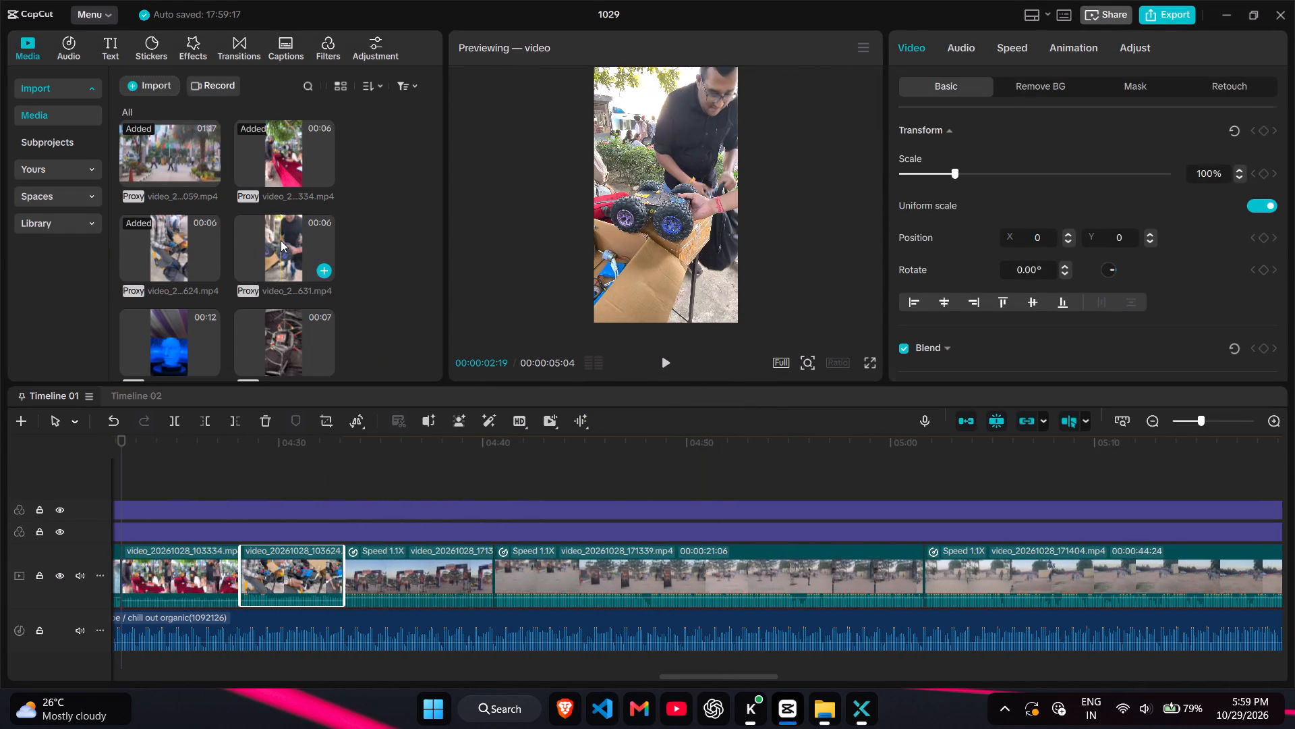
{"action": "left_click_drag", "start_coordinate": [281, 240], "coordinate": [345, 561]}
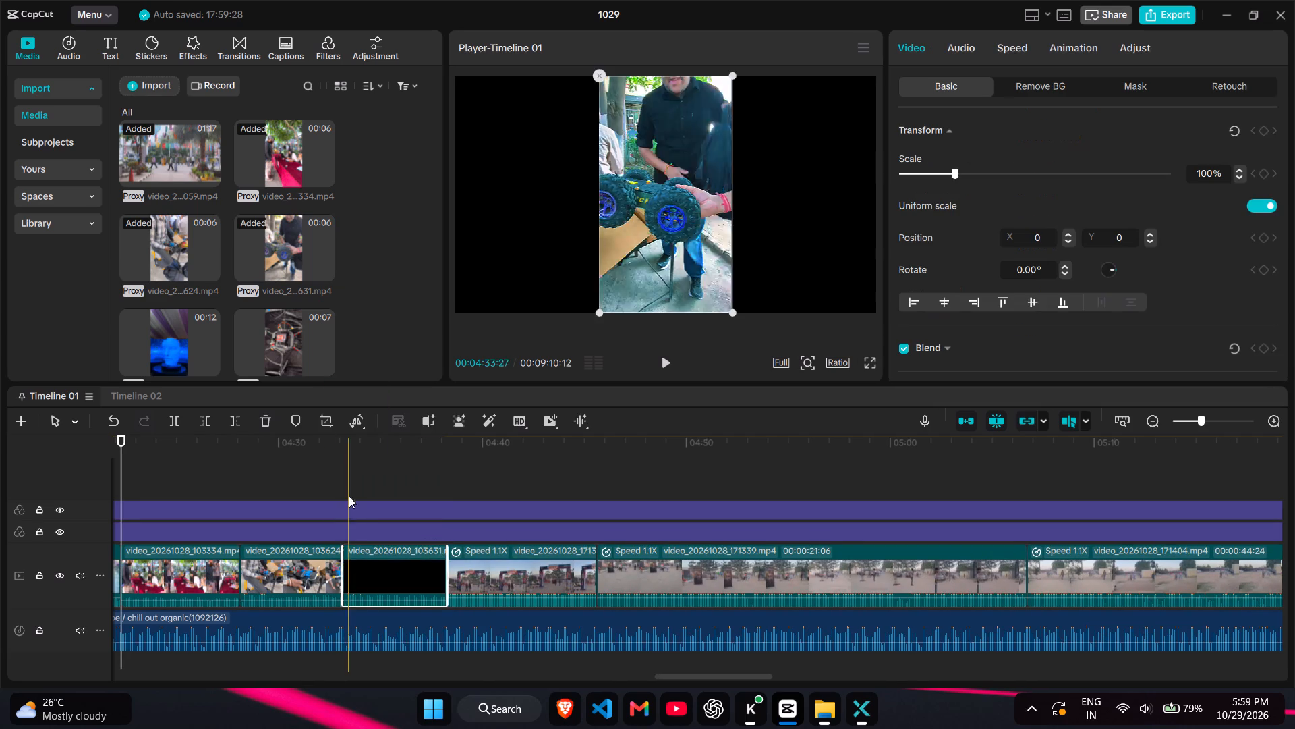
{"action": "scroll", "coordinate": [295, 277], "scroll_direction": "down", "scroll_amount": 1}
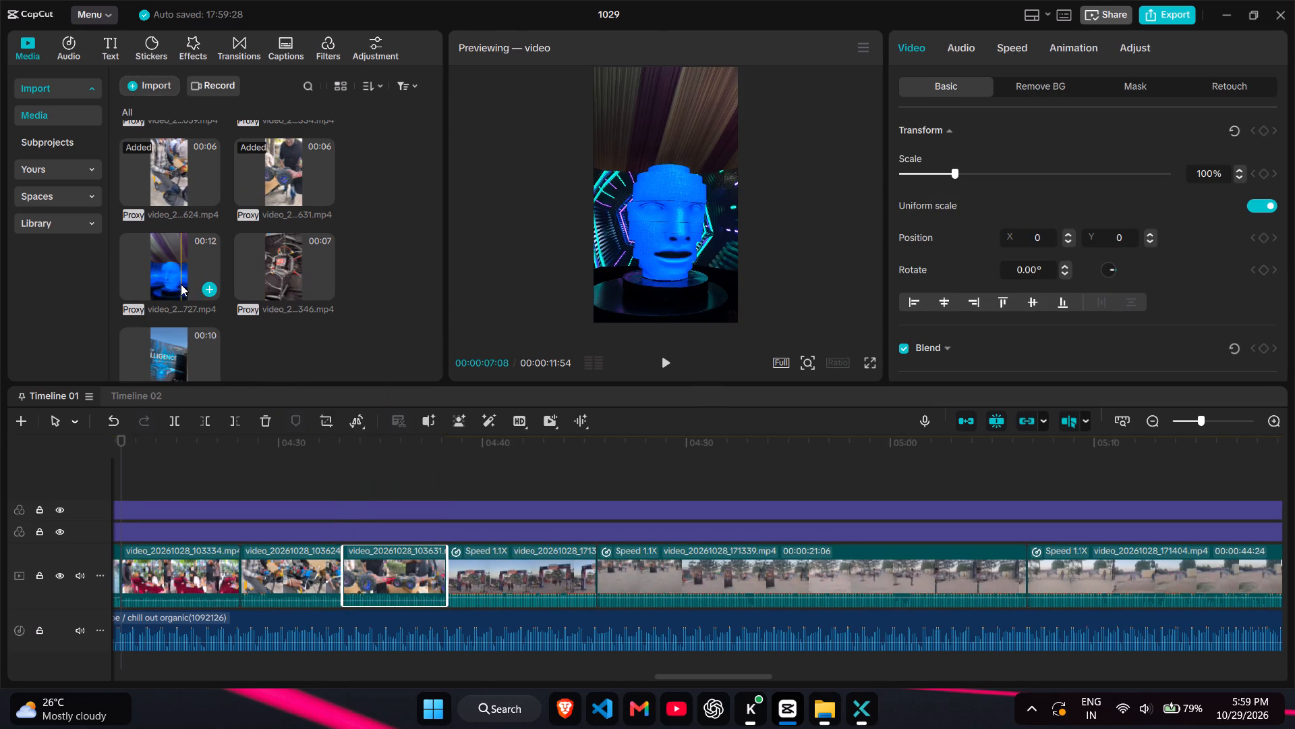
{"action": "left_click", "coordinate": [159, 284]}
{"action": "left_click_drag", "start_coordinate": [159, 284], "coordinate": [179, 292]}
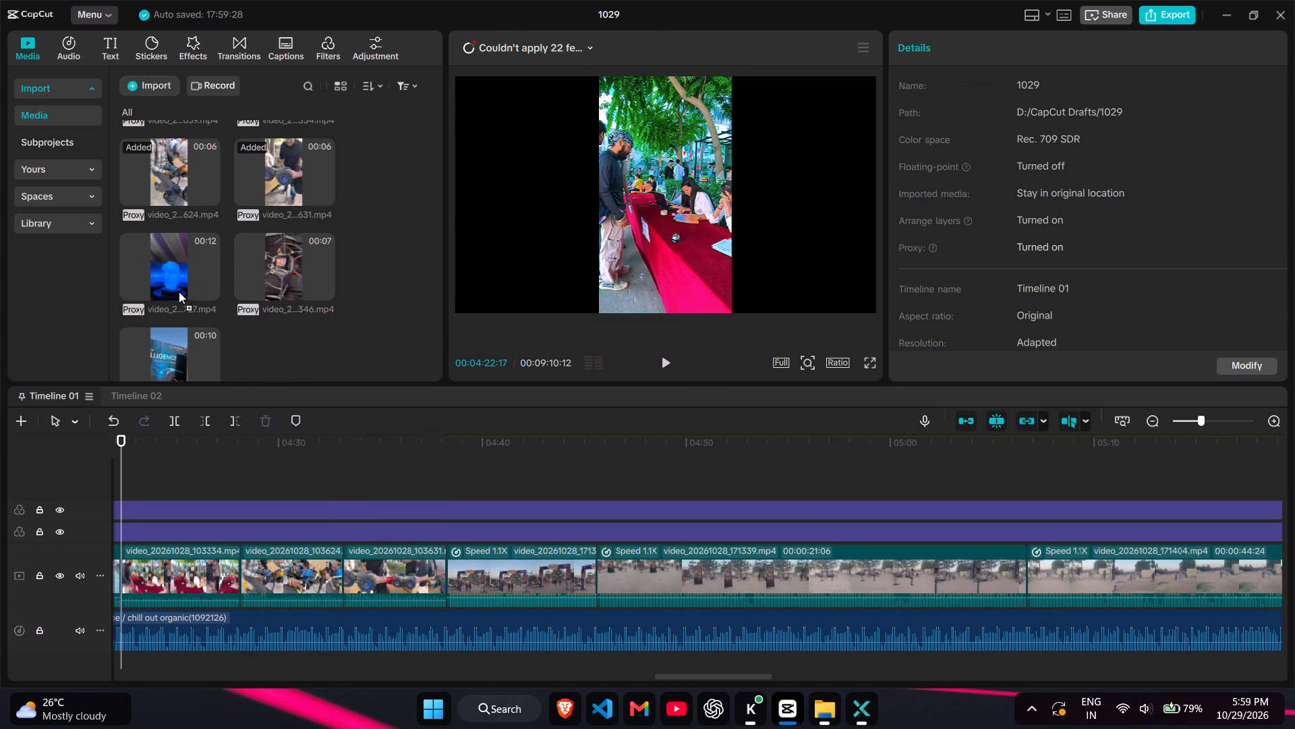
{"action": "left_click_drag", "start_coordinate": [179, 292], "coordinate": [447, 574]}
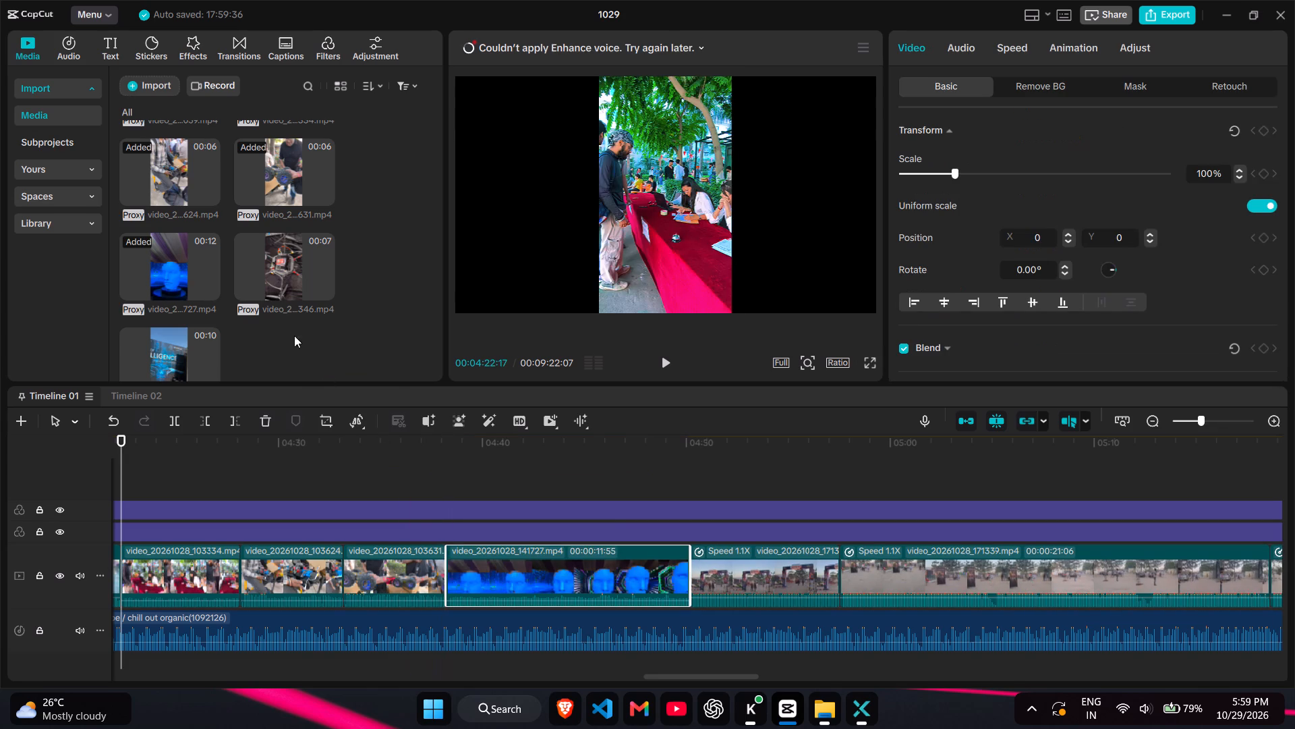
{"action": "left_click", "coordinate": [268, 273]}
{"action": "left_click_drag", "start_coordinate": [268, 273], "coordinate": [403, 337]}
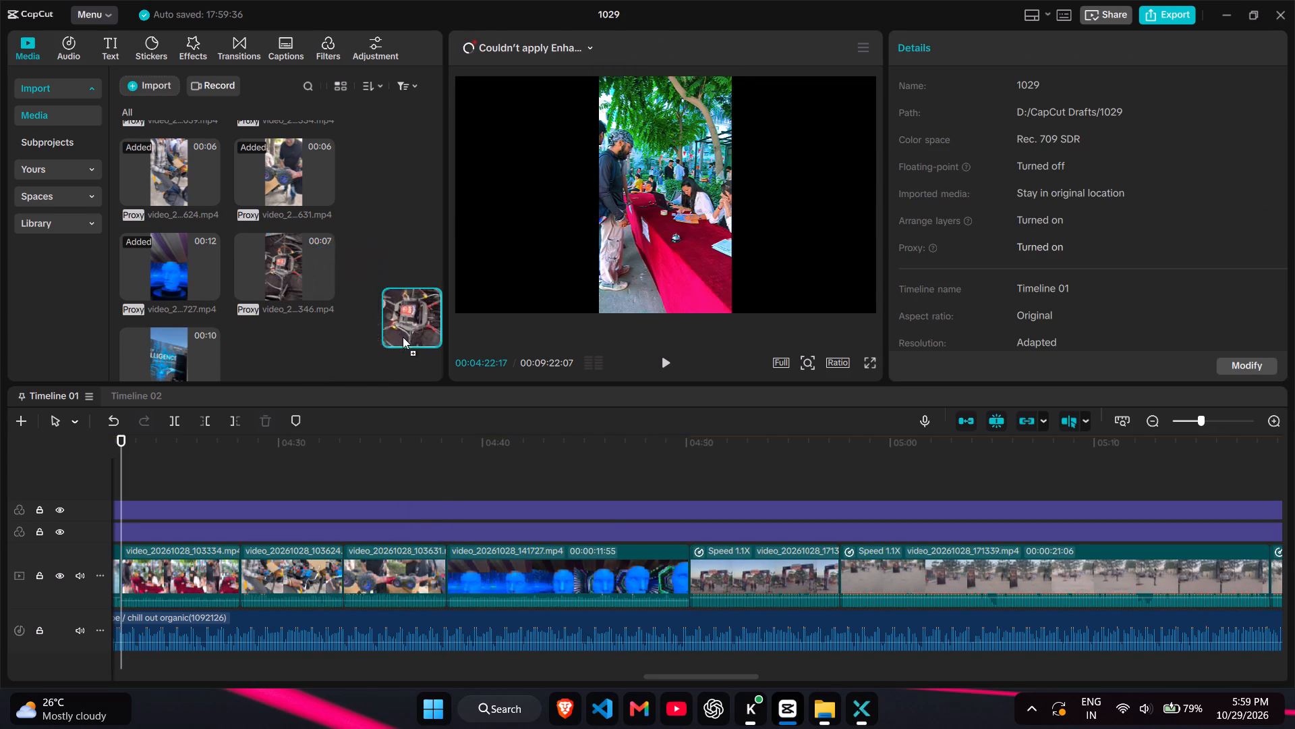
{"action": "left_click_drag", "start_coordinate": [403, 337], "coordinate": [697, 580]}
Play back the inserted clips from the start of video_20261028_103334.mp4, at about 04:22.
{"action": "left_click", "coordinate": [179, 338]}
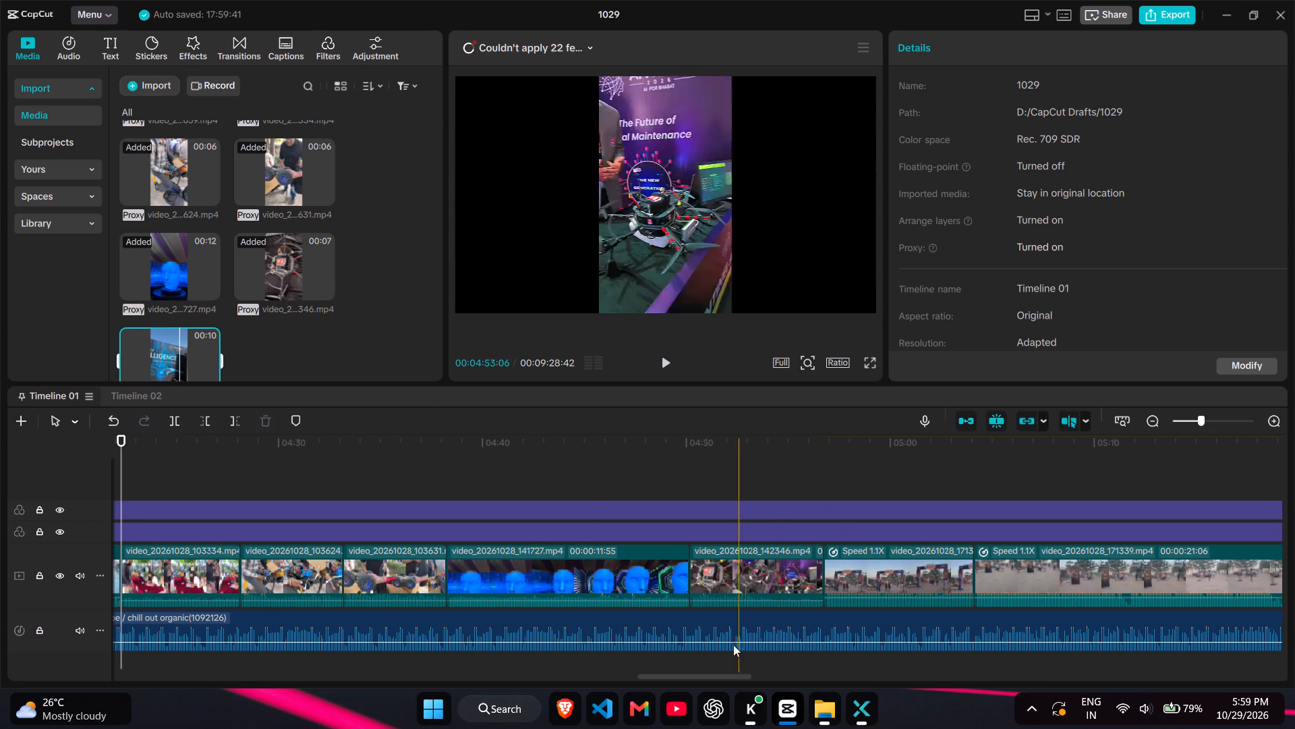
{"action": "left_click_drag", "start_coordinate": [718, 674], "coordinate": [660, 664]}
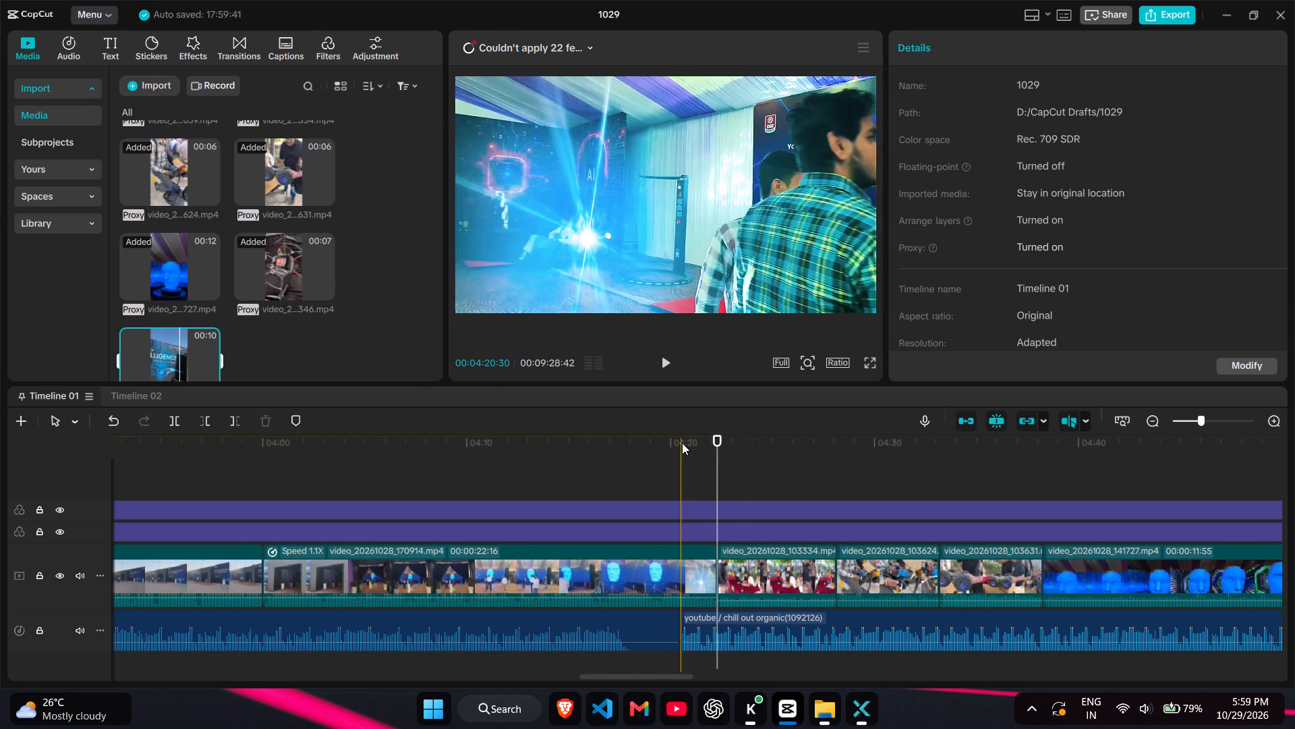
{"action": "left_click", "coordinate": [665, 367]}
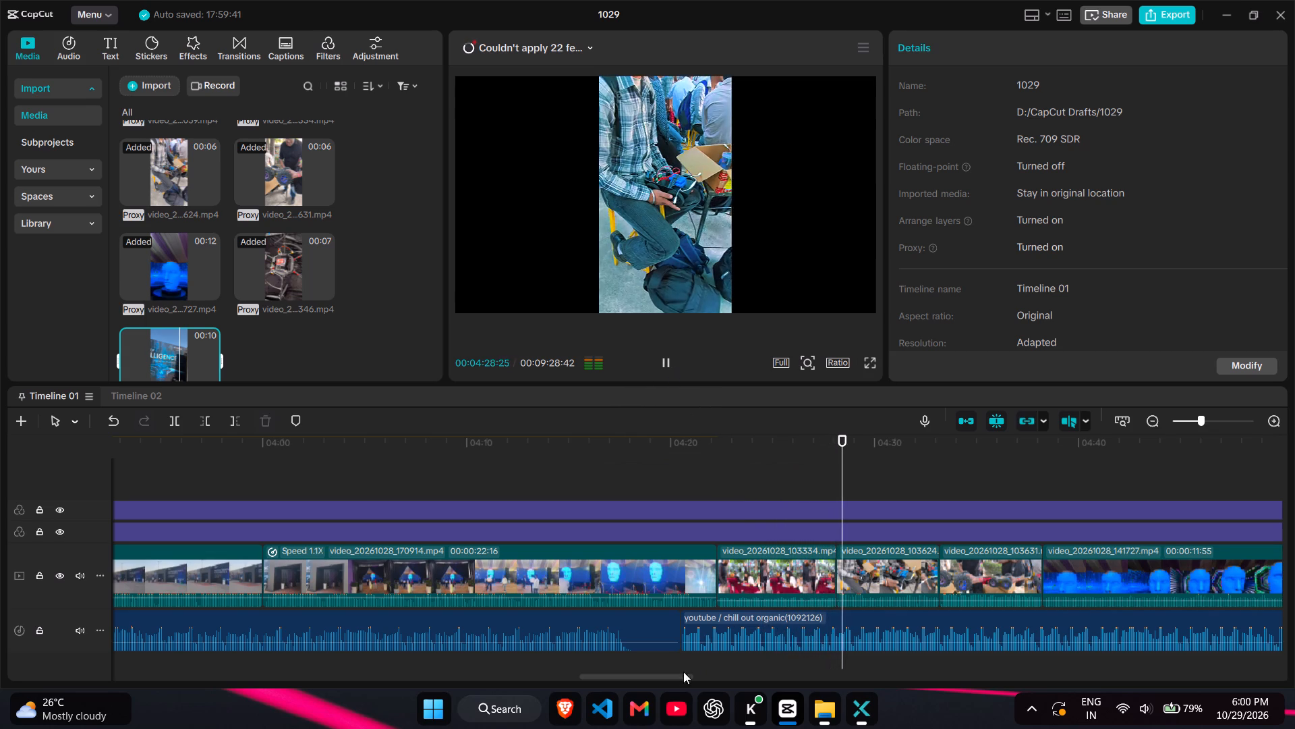
{"action": "left_click_drag", "start_coordinate": [649, 678], "coordinate": [667, 680]}
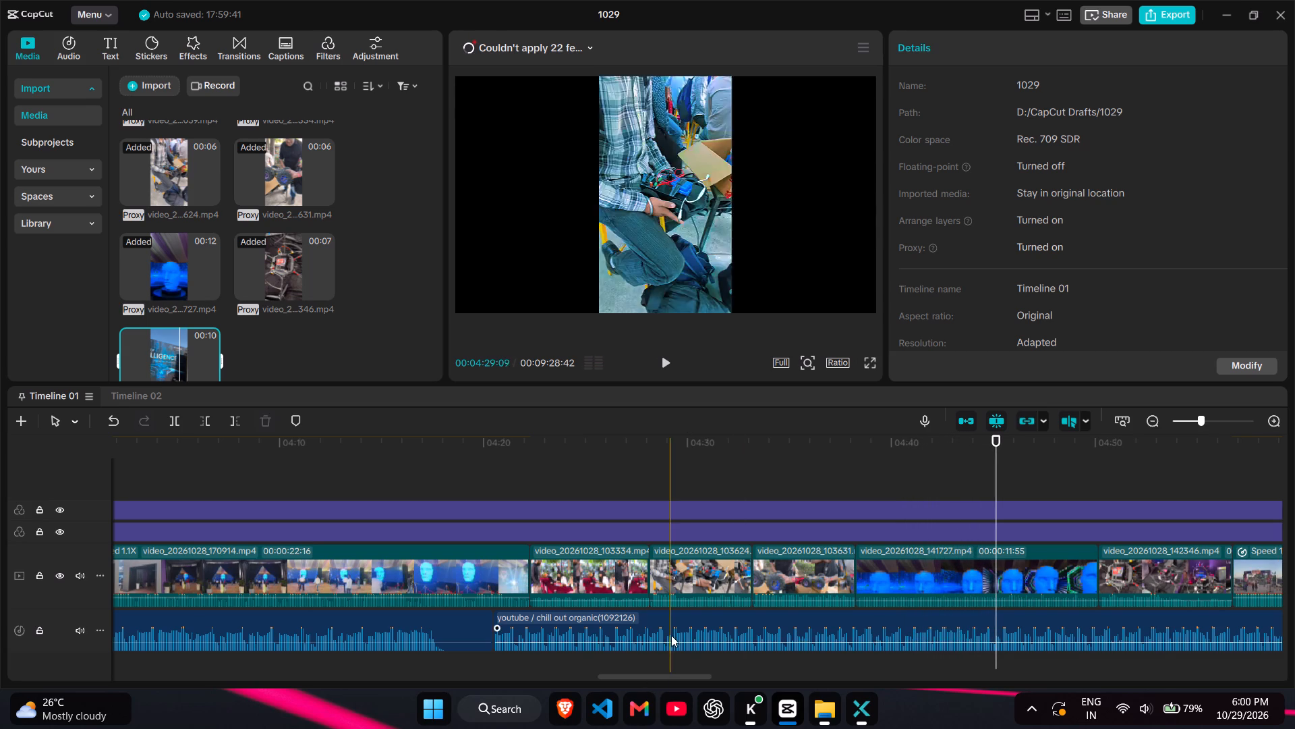
Set the speed of each of the five inserted clips, video_20261028_103334.mp4 through video_20261028_142346.mp4, to 1.10x.
{"action": "left_click", "coordinate": [569, 558]}
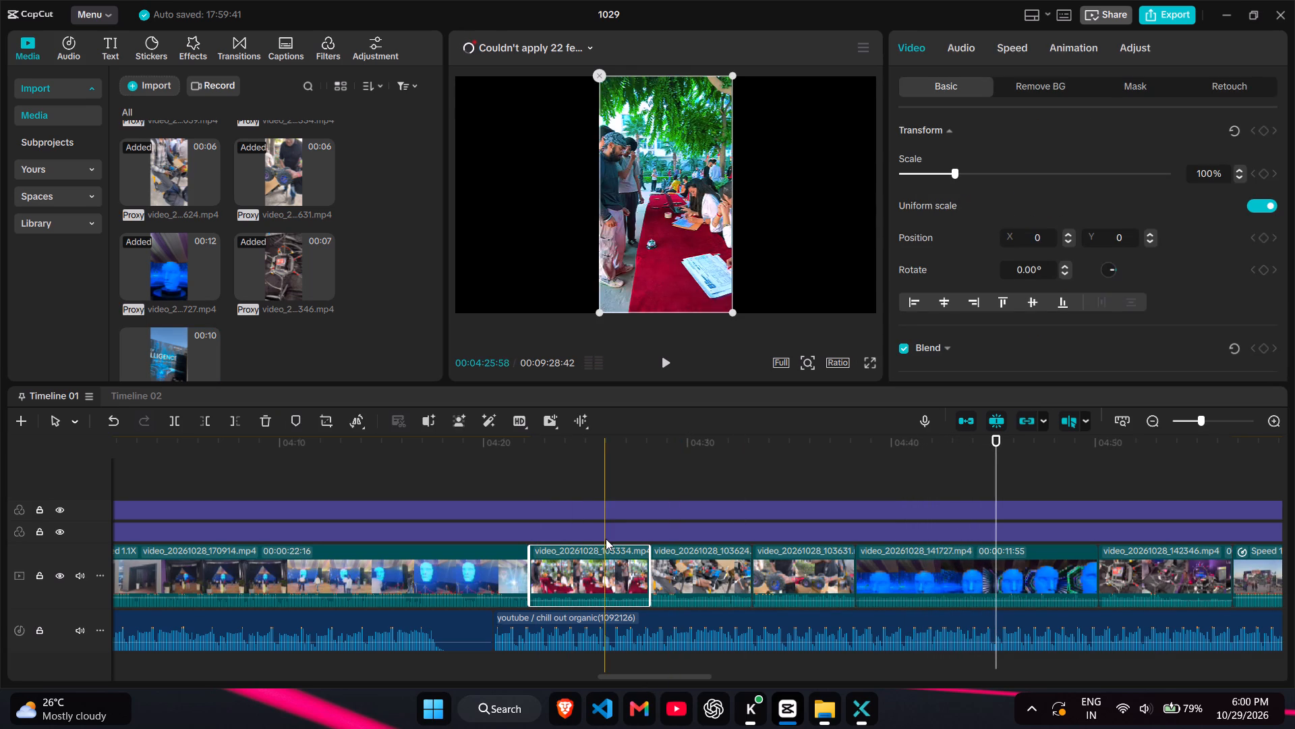
{"action": "left_click", "coordinate": [1009, 49]}
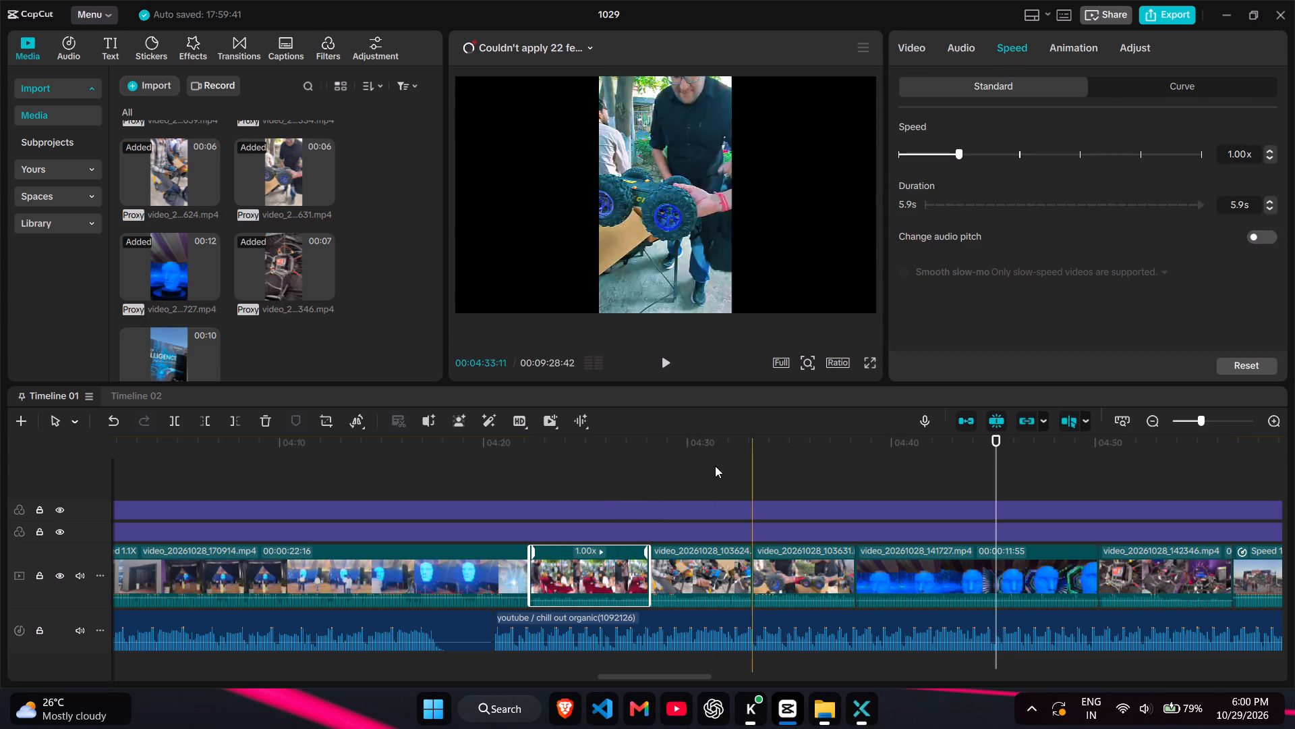
{"action": "left_click", "coordinate": [1268, 146]}
{"action": "left_click", "coordinate": [1275, 150]}
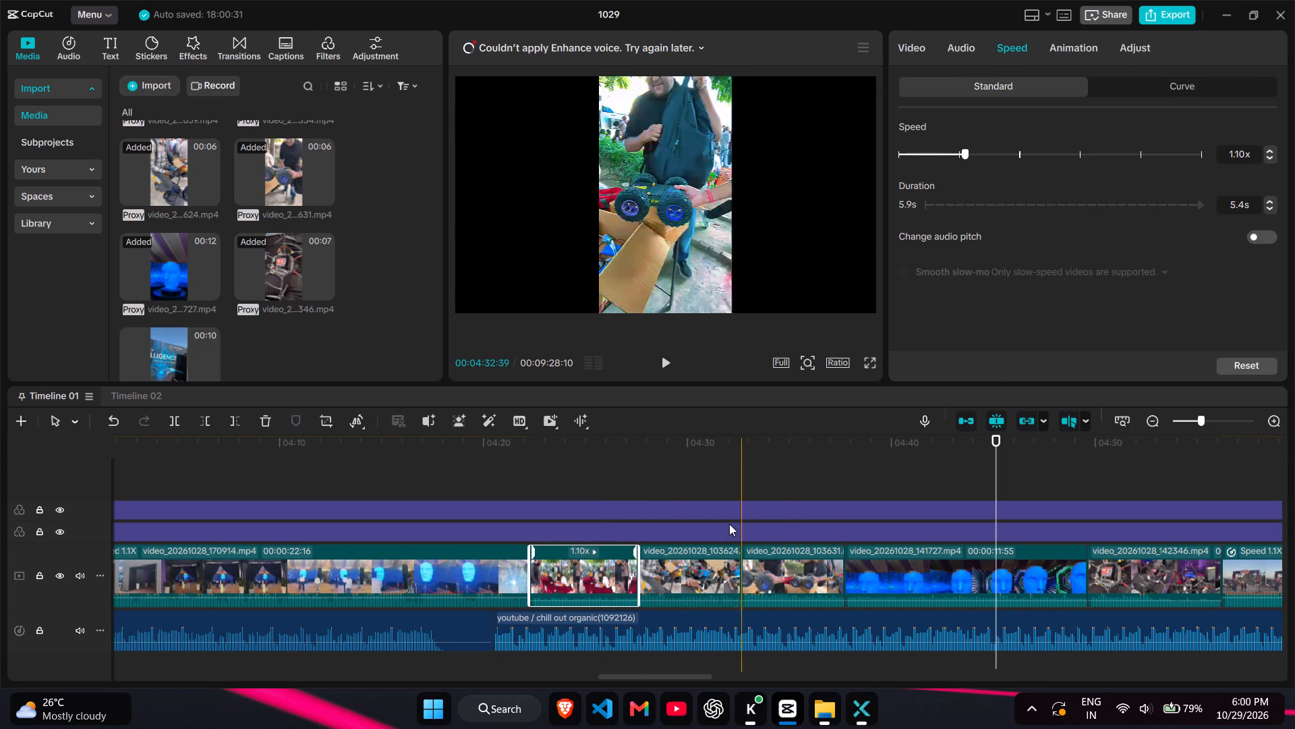
{"action": "left_click", "coordinate": [676, 562]}
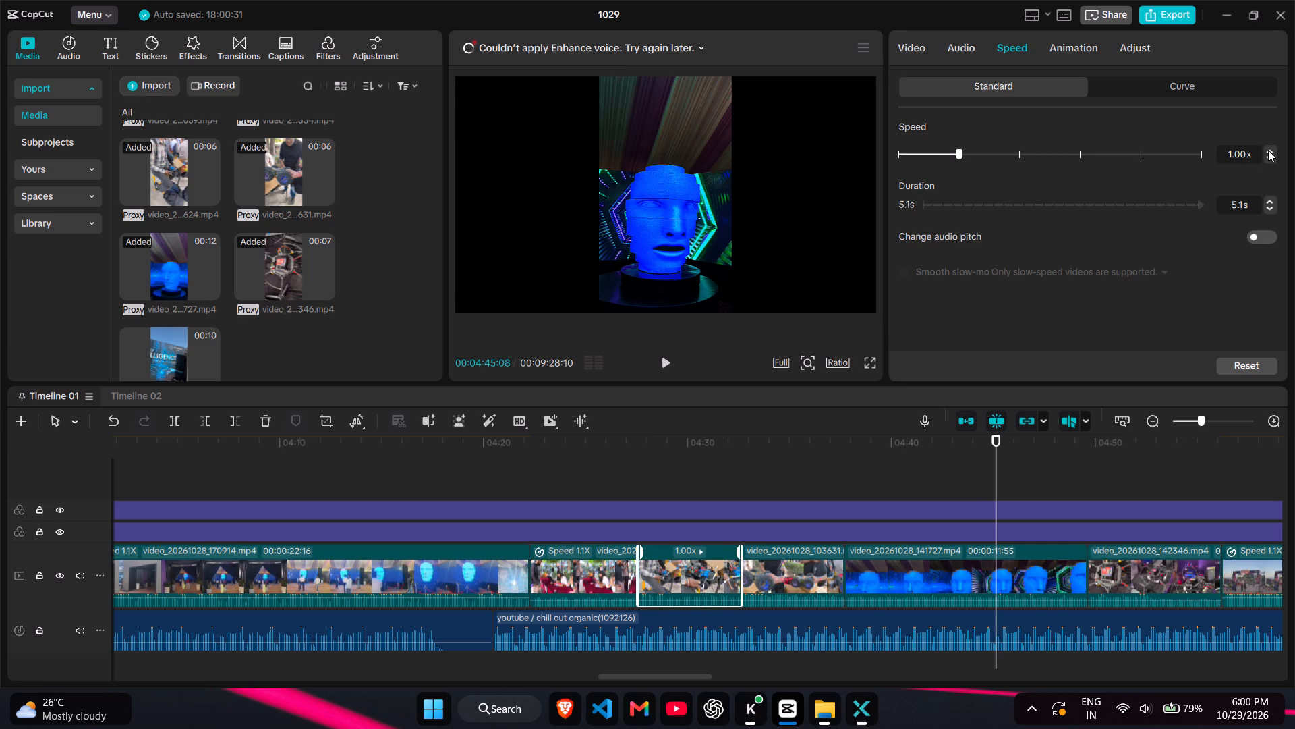
{"action": "left_click", "coordinate": [1269, 150]}
{"action": "left_click", "coordinate": [780, 576]}
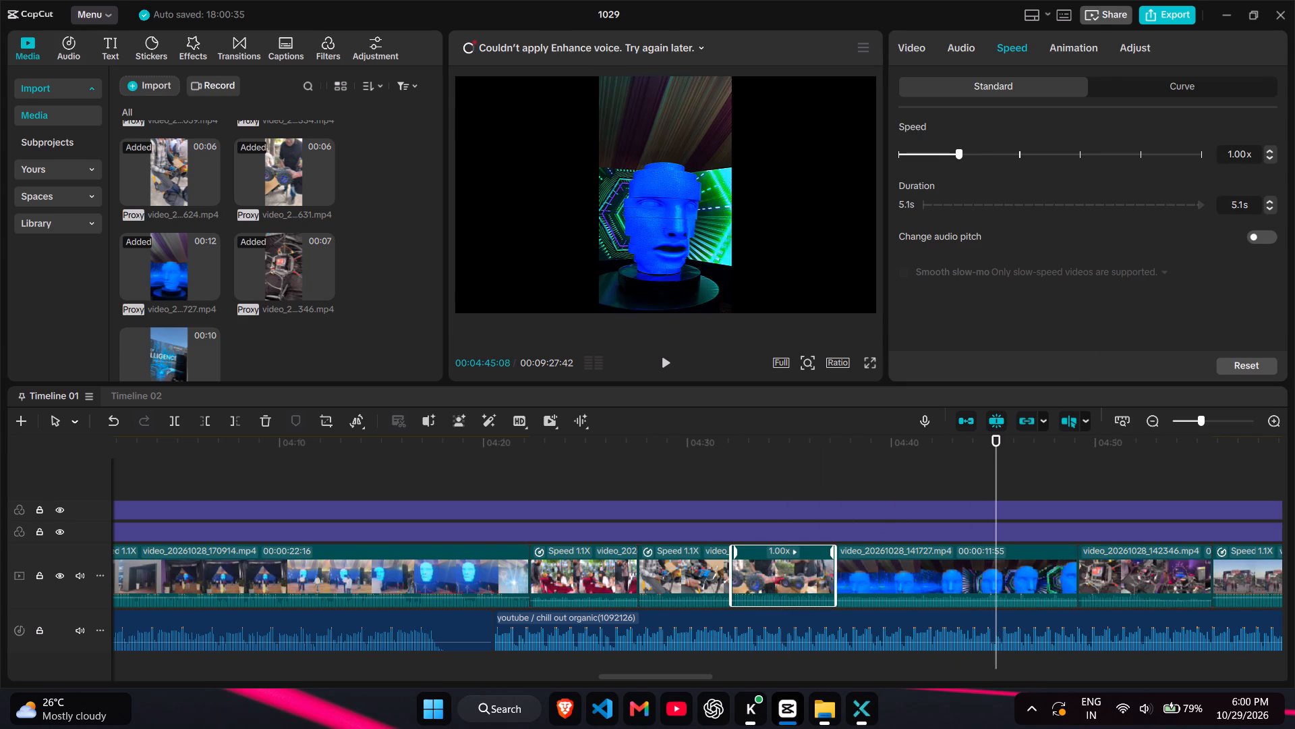
{"action": "left_click", "coordinate": [1266, 148]}
{"action": "left_click", "coordinate": [876, 564]}
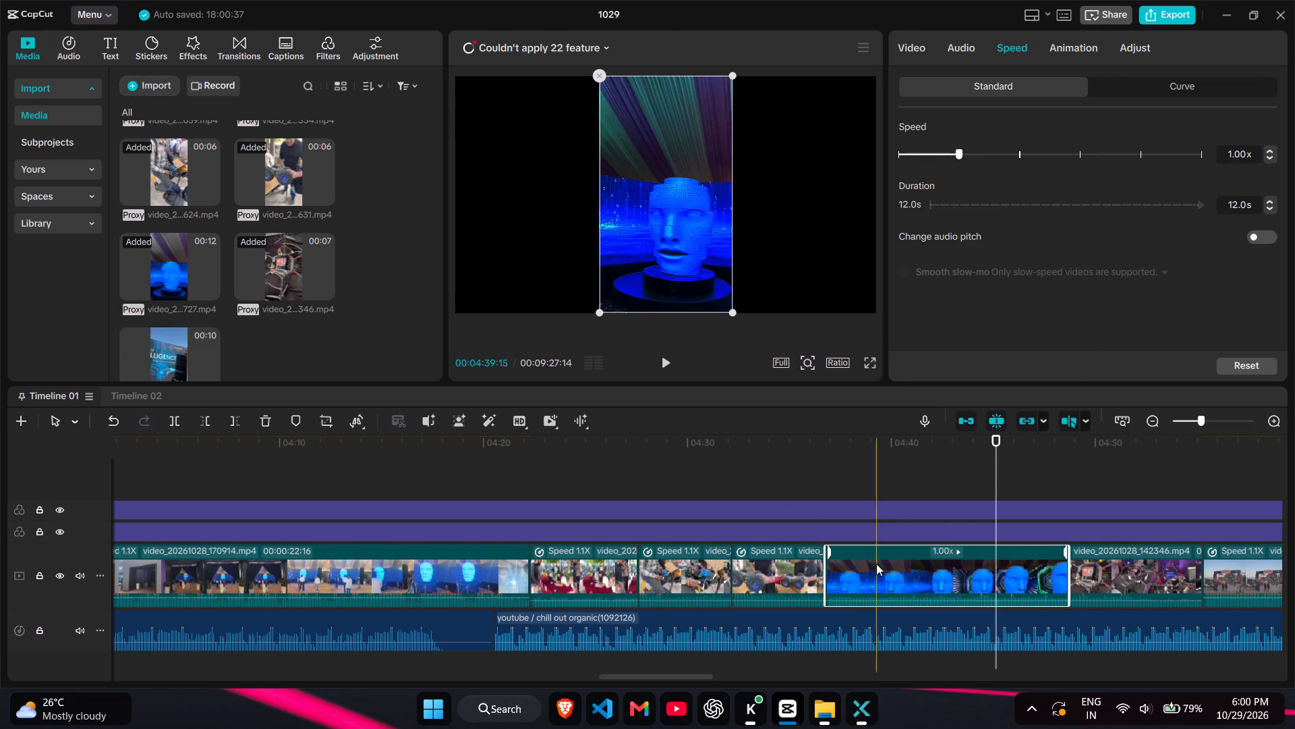
{"action": "left_click", "coordinate": [1269, 150]}
{"action": "left_click", "coordinate": [1074, 568]}
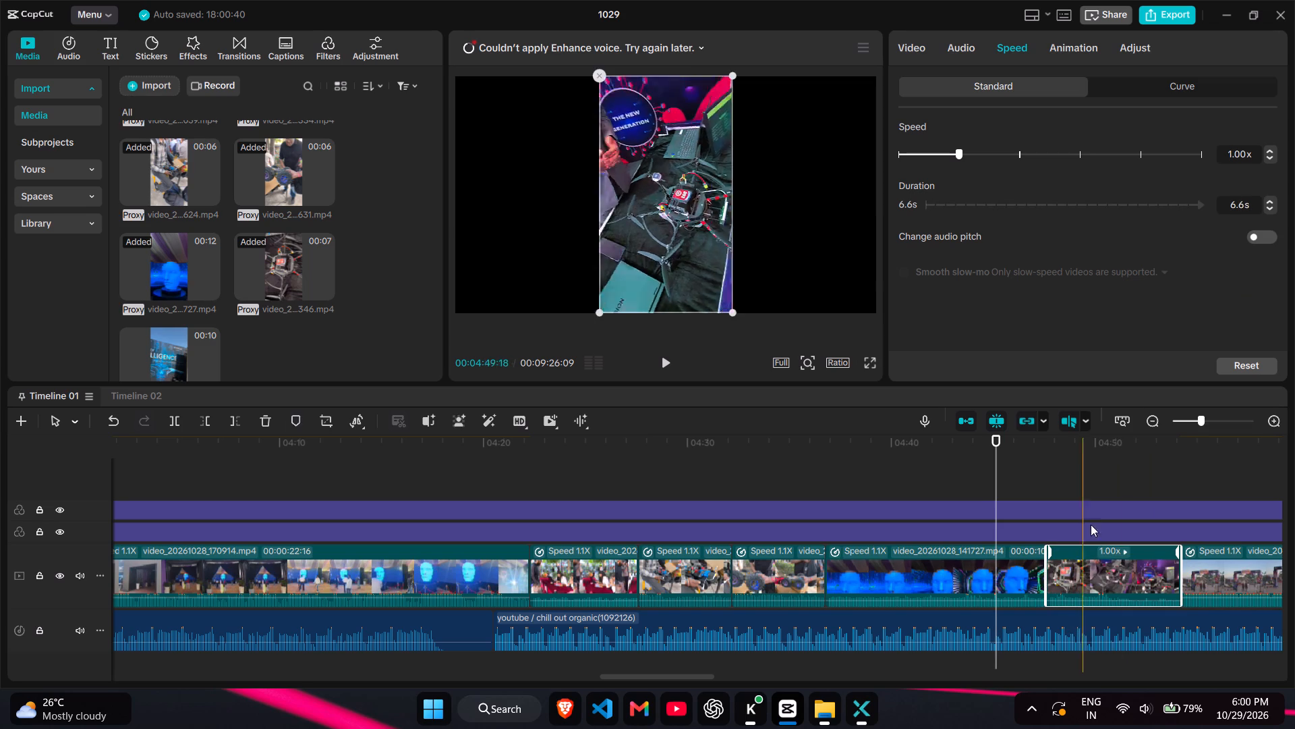
{"action": "left_click", "coordinate": [1264, 153]}
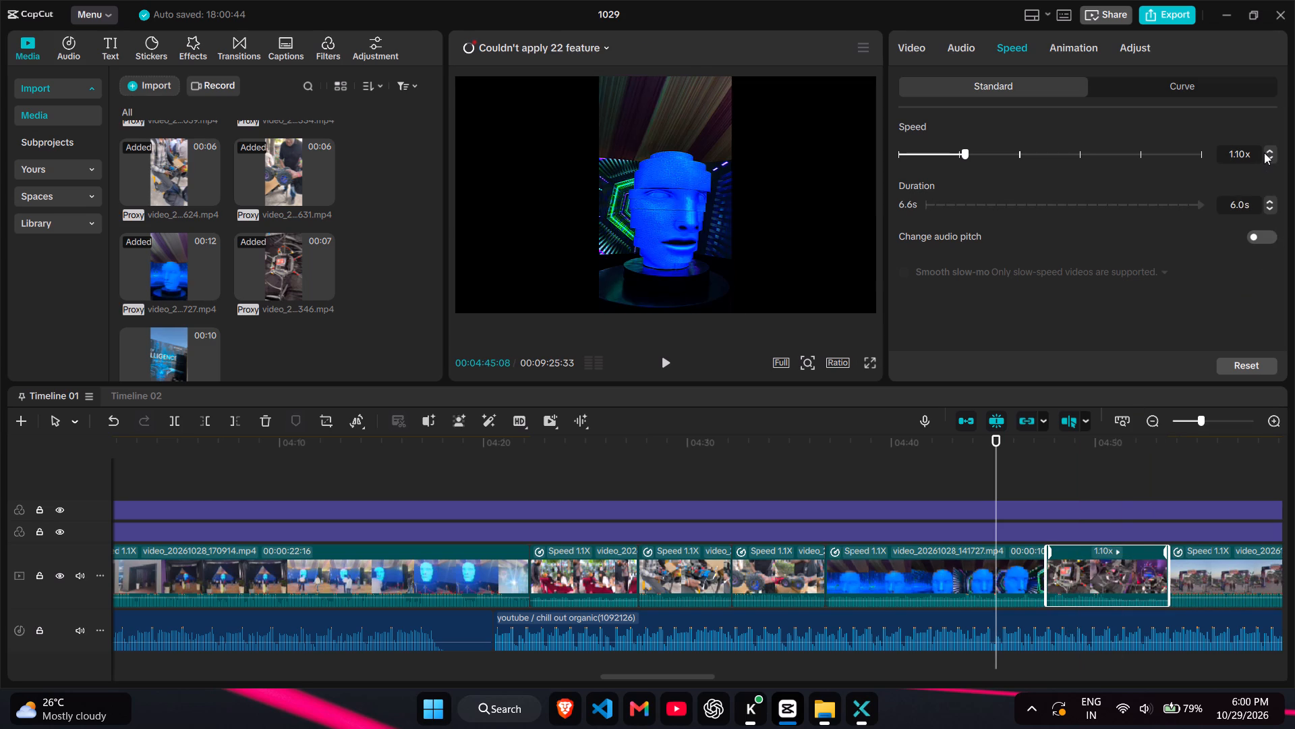
Play back the five sped-up clips, starting shortly before video_20261028_103334.mp4 at about 04:20.
{"action": "left_click_drag", "start_coordinate": [993, 485], "coordinate": [560, 570]}
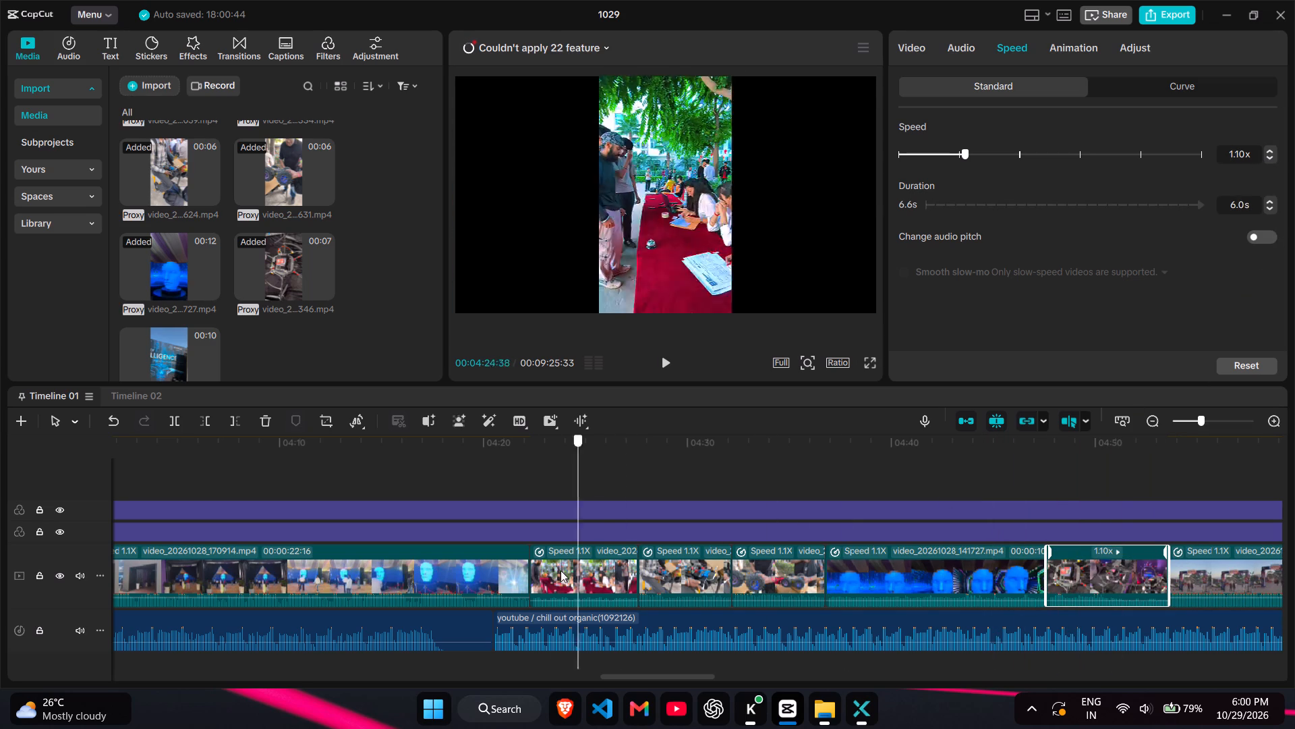
{"action": "left_click_drag", "start_coordinate": [560, 570], "coordinate": [512, 573]}
{"action": "left_click", "coordinate": [556, 467]}
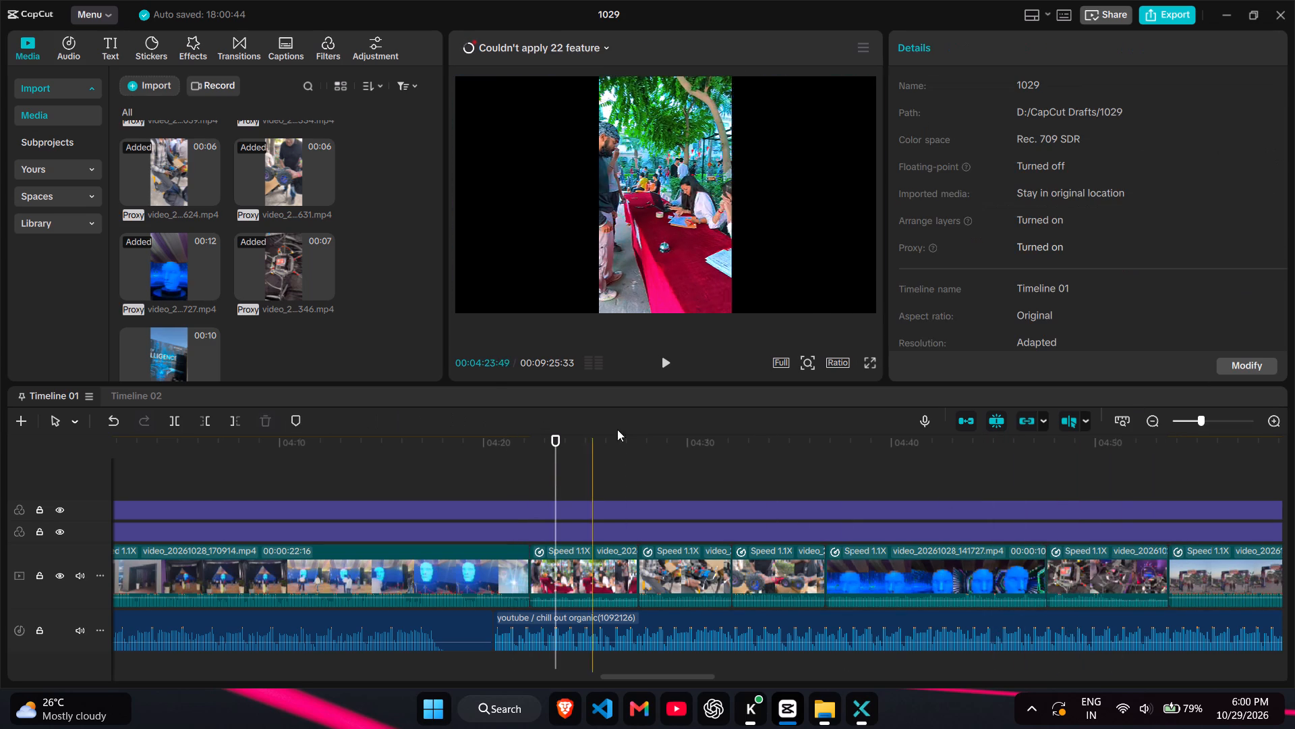
{"action": "left_click_drag", "start_coordinate": [553, 464], "coordinate": [487, 483]}
{"action": "left_click", "coordinate": [669, 370]}
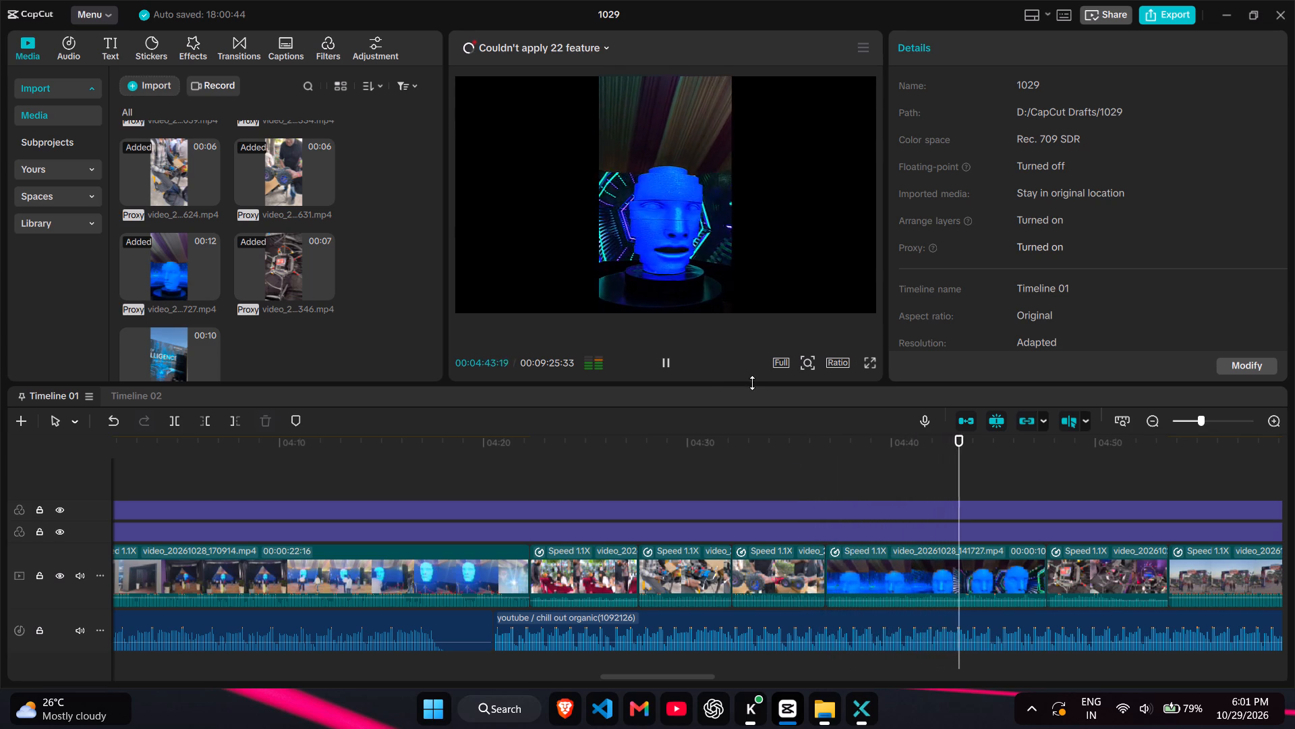
{"action": "scroll", "coordinate": [1294, 0], "scroll_direction": "down", "scroll_amount": 2}
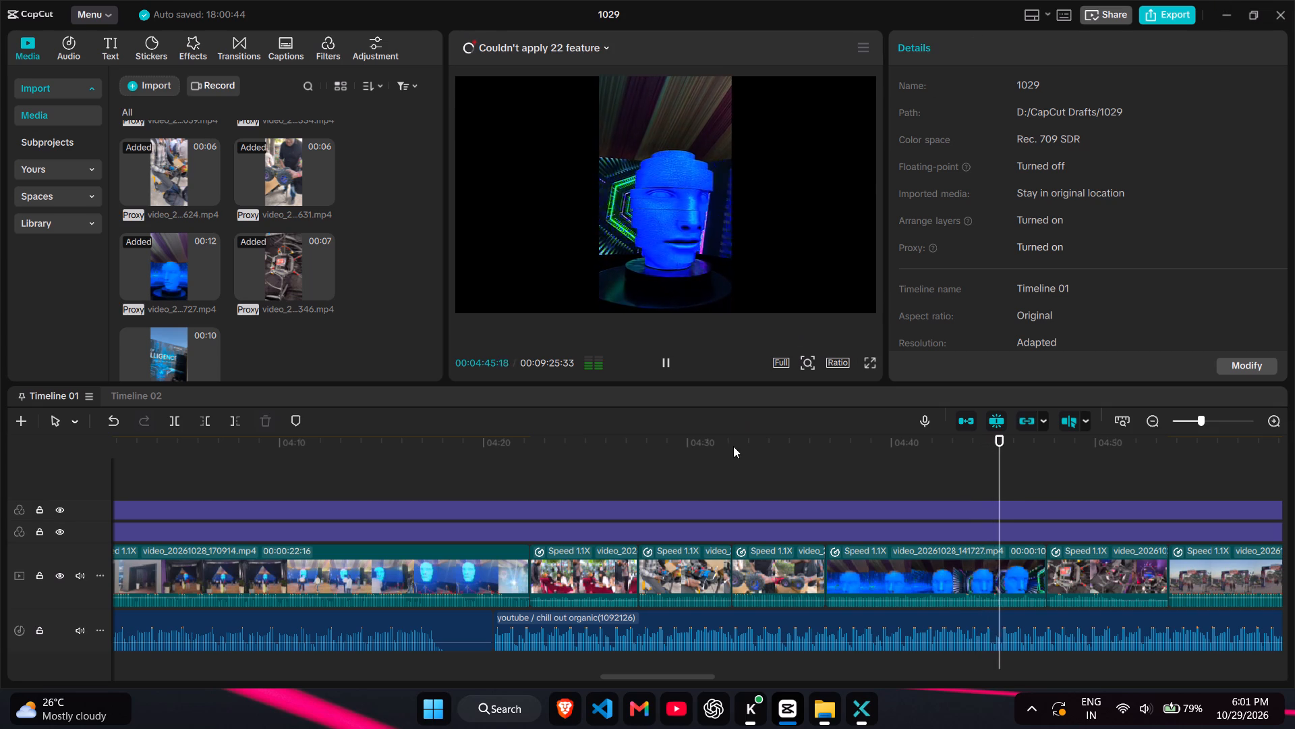
{"action": "left_click", "coordinate": [658, 362]}
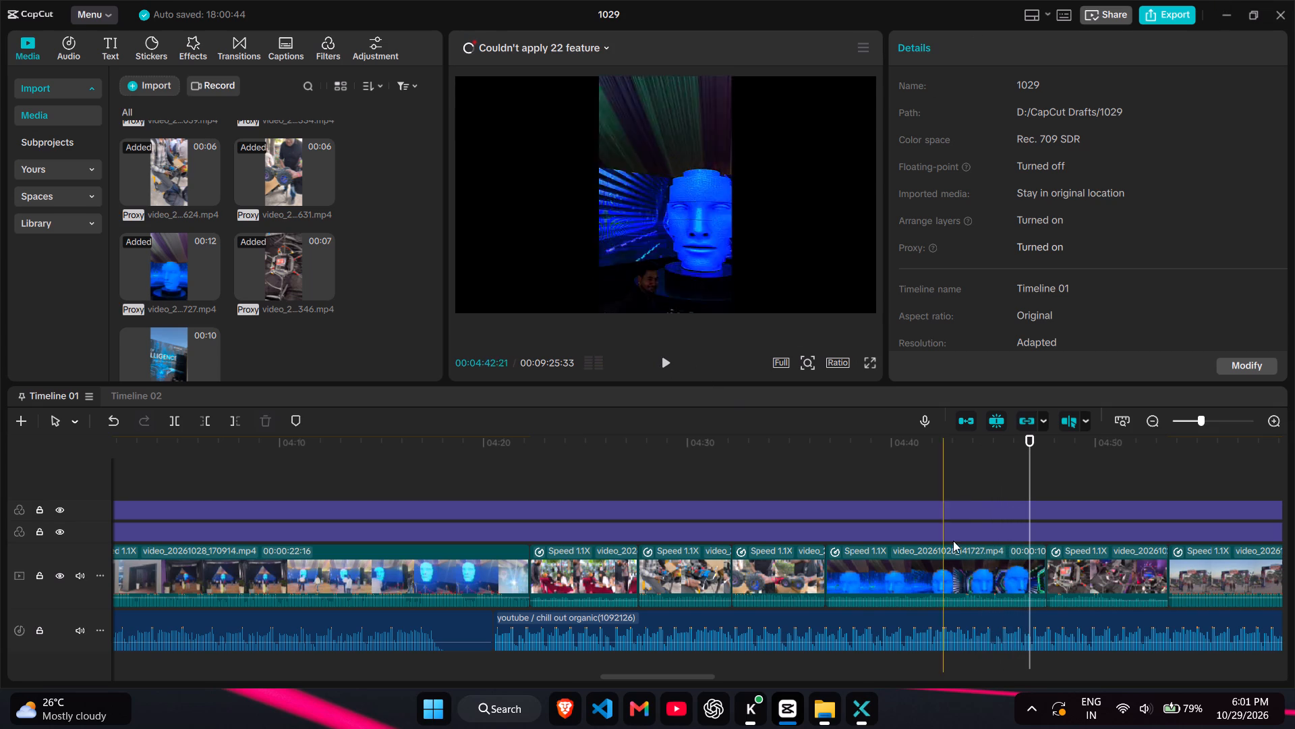
Trim the end of video_20261028_141727.mp4 back to about 04:42 on the timeline, leaving the clip about 5 seconds long.
{"action": "left_click", "coordinate": [956, 575]}
{"action": "left_click_drag", "start_coordinate": [1047, 573], "coordinate": [995, 579]}
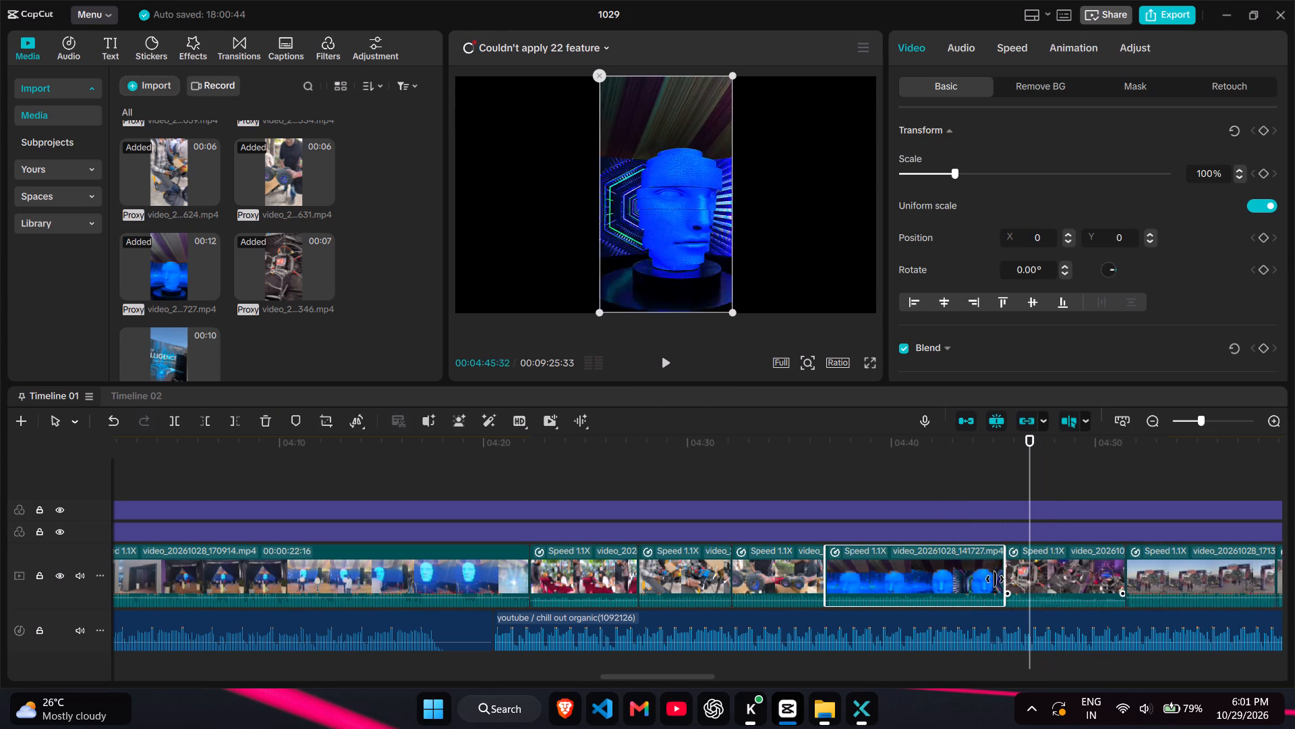
{"action": "left_click_drag", "start_coordinate": [995, 579], "coordinate": [944, 597]}
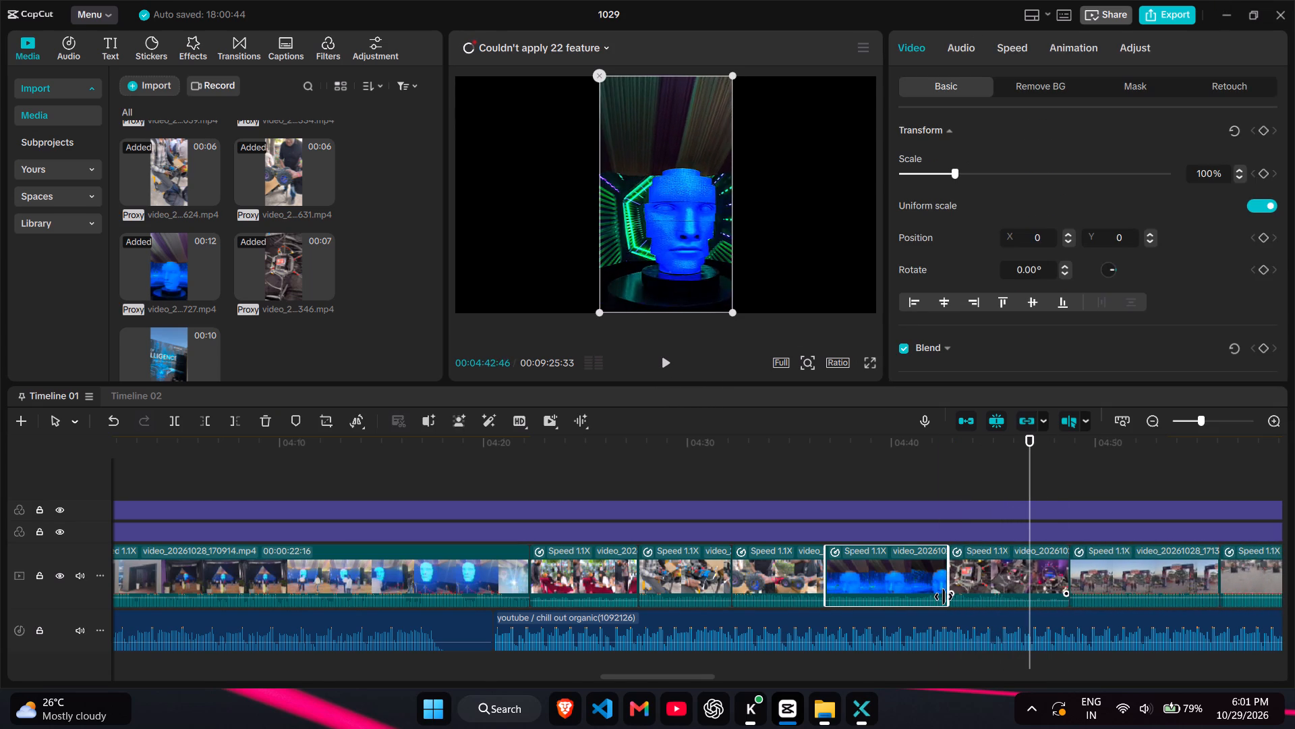
{"action": "left_click_drag", "start_coordinate": [944, 597], "coordinate": [946, 597]}
{"action": "left_click_drag", "start_coordinate": [948, 567], "coordinate": [936, 572]}
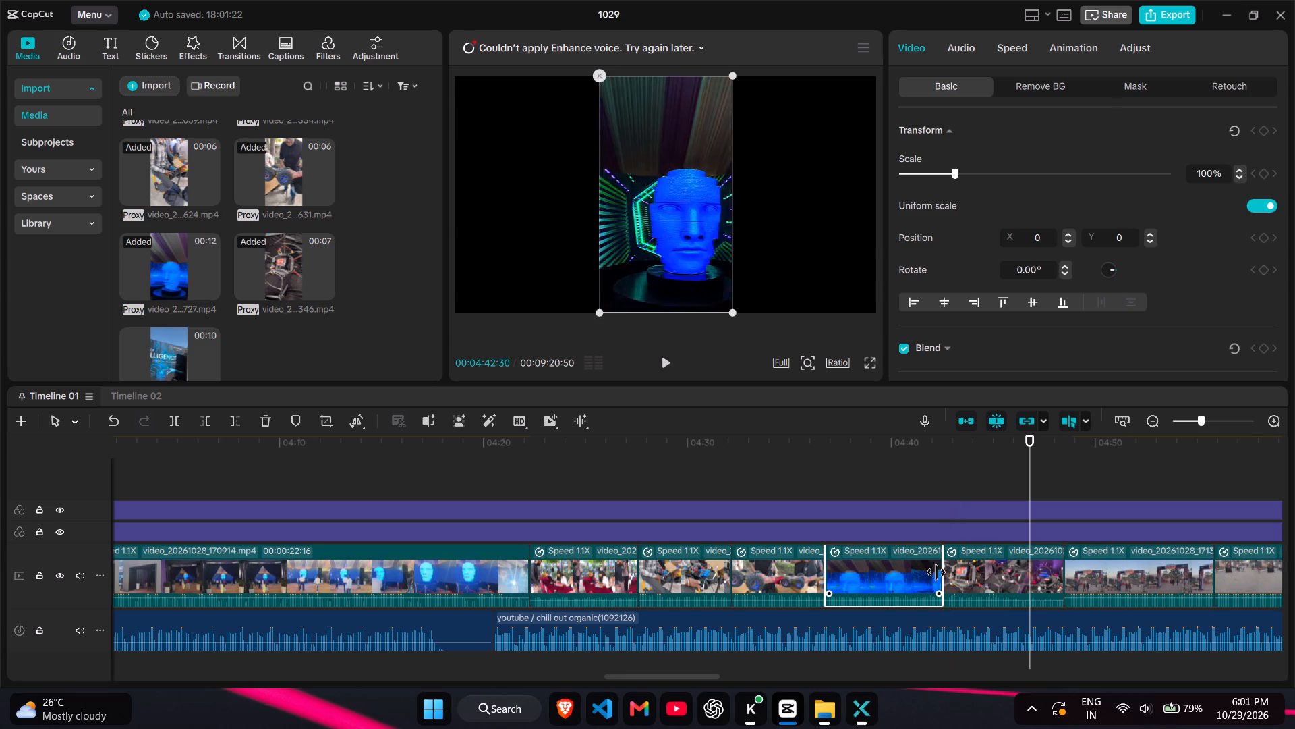
{"action": "left_click_drag", "start_coordinate": [936, 572], "coordinate": [928, 583]}
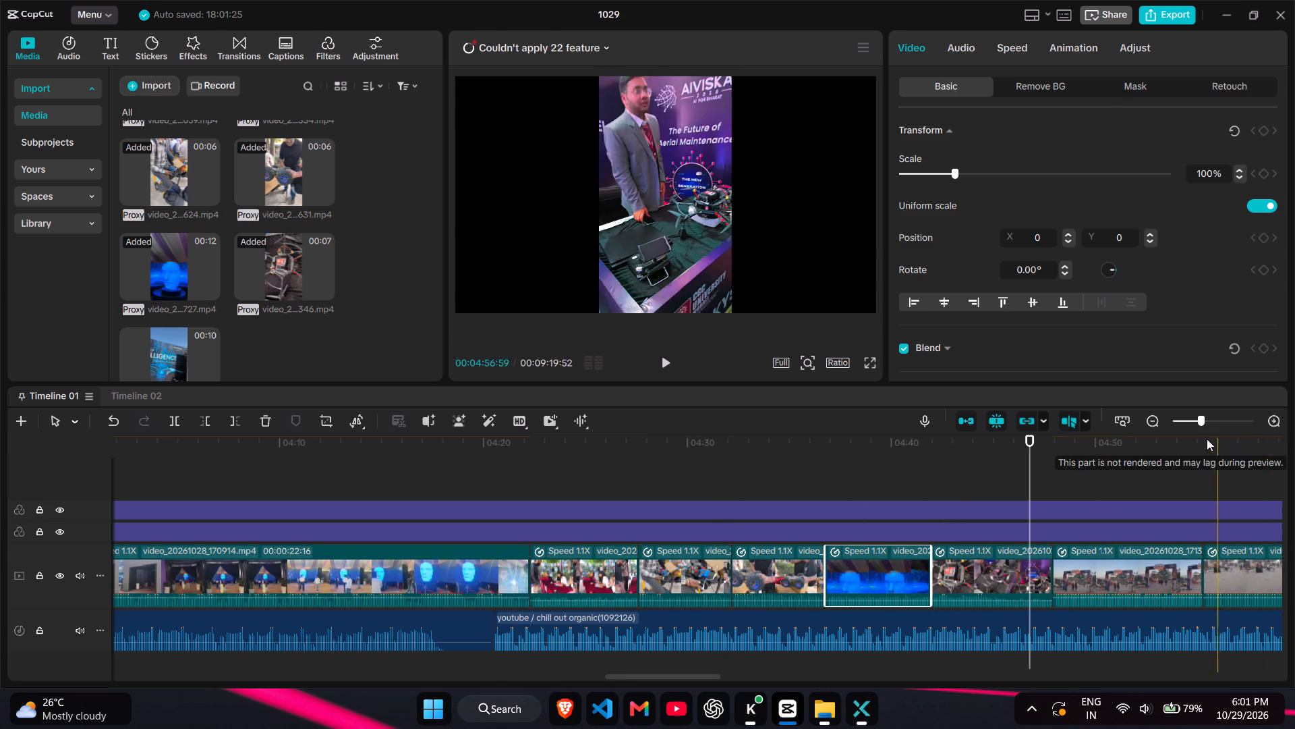
Play back the edited section from about 04:21, through video_20261028_103334.mp4 to the start of video_20261028_103624.mp4.
{"action": "left_click_drag", "start_coordinate": [1029, 473], "coordinate": [508, 526]}
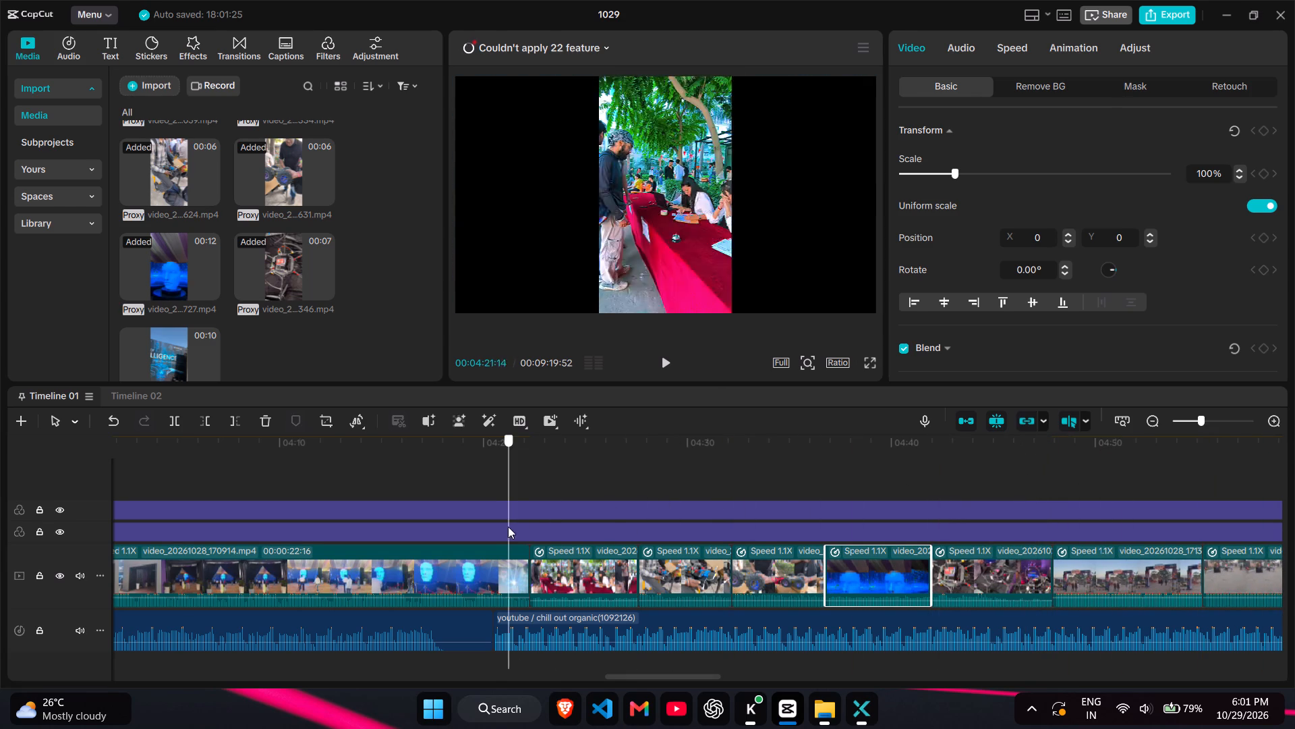
{"action": "left_click_drag", "start_coordinate": [508, 526], "coordinate": [505, 524]}
{"action": "left_click", "coordinate": [658, 360]}
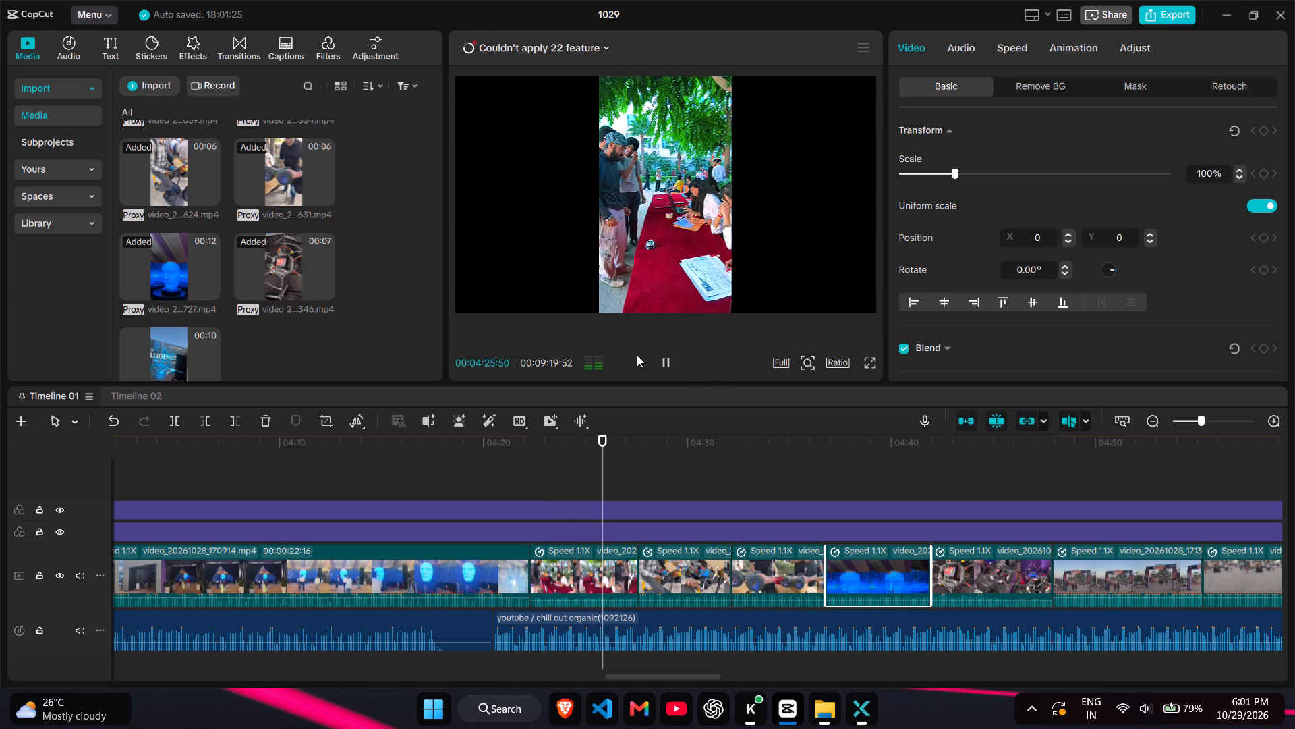
{"action": "left_click", "coordinate": [672, 354]}
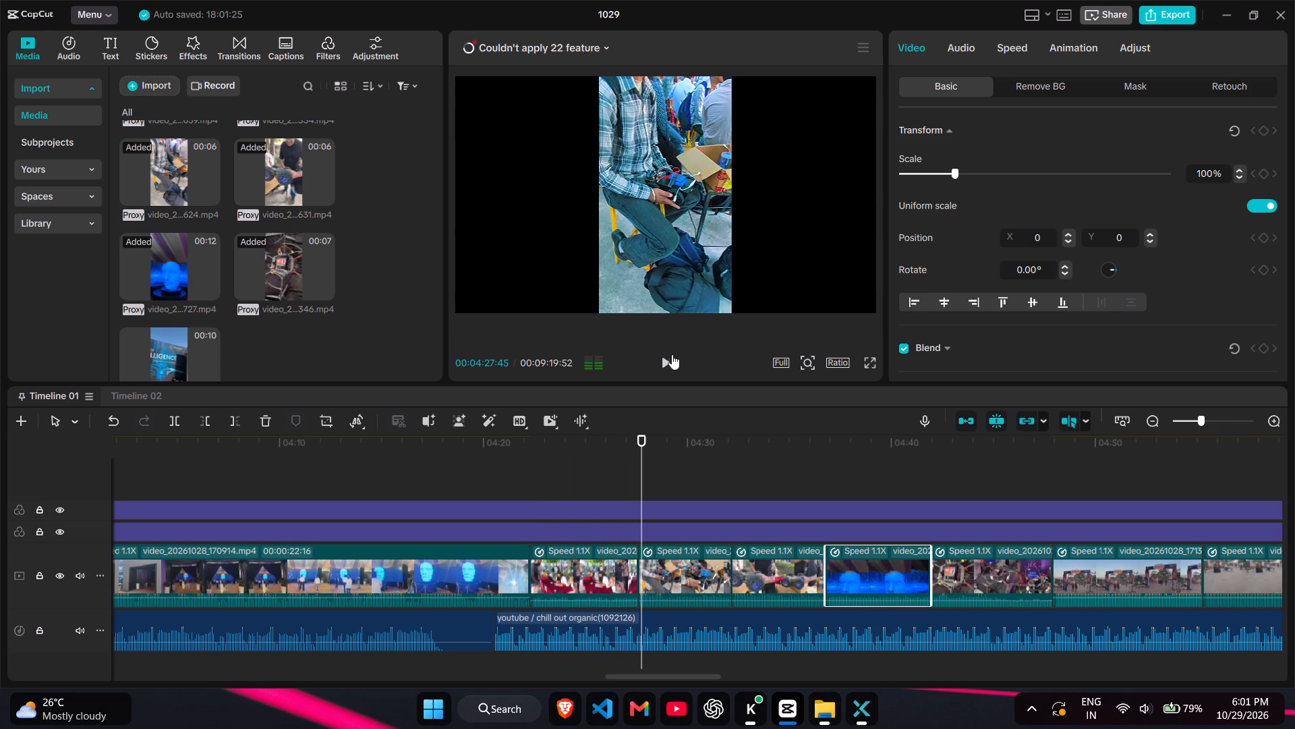
Trim the end of video_20261028_103334.mp4 back to about 04:27 on the timeline, leaving the clip about 4.5 seconds long.
{"action": "left_click", "coordinate": [606, 558]}
{"action": "left_click_drag", "start_coordinate": [641, 568], "coordinate": [633, 569]}
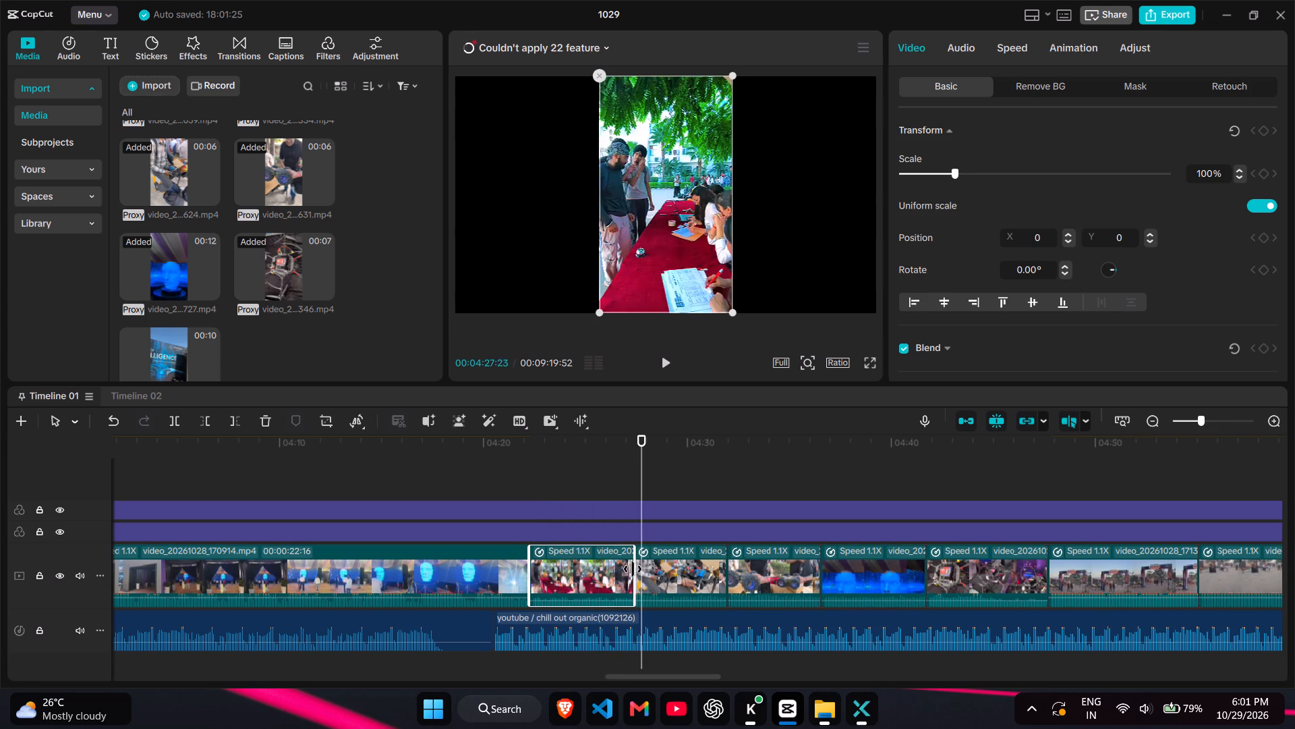
{"action": "left_click_drag", "start_coordinate": [633, 569], "coordinate": [620, 573]}
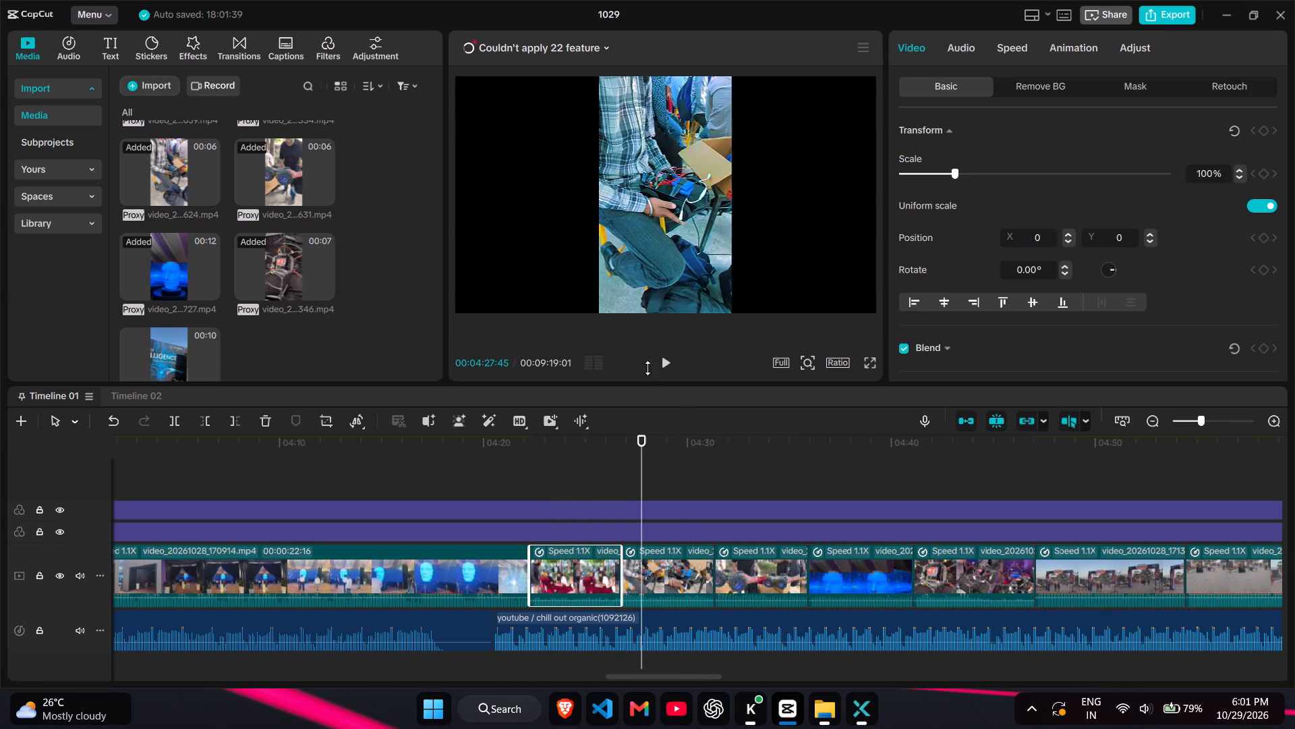
Trim the end of video_20261028_103624.mp4 slightly, back to about 04:31 on the timeline.
{"action": "left_click", "coordinate": [658, 361]}
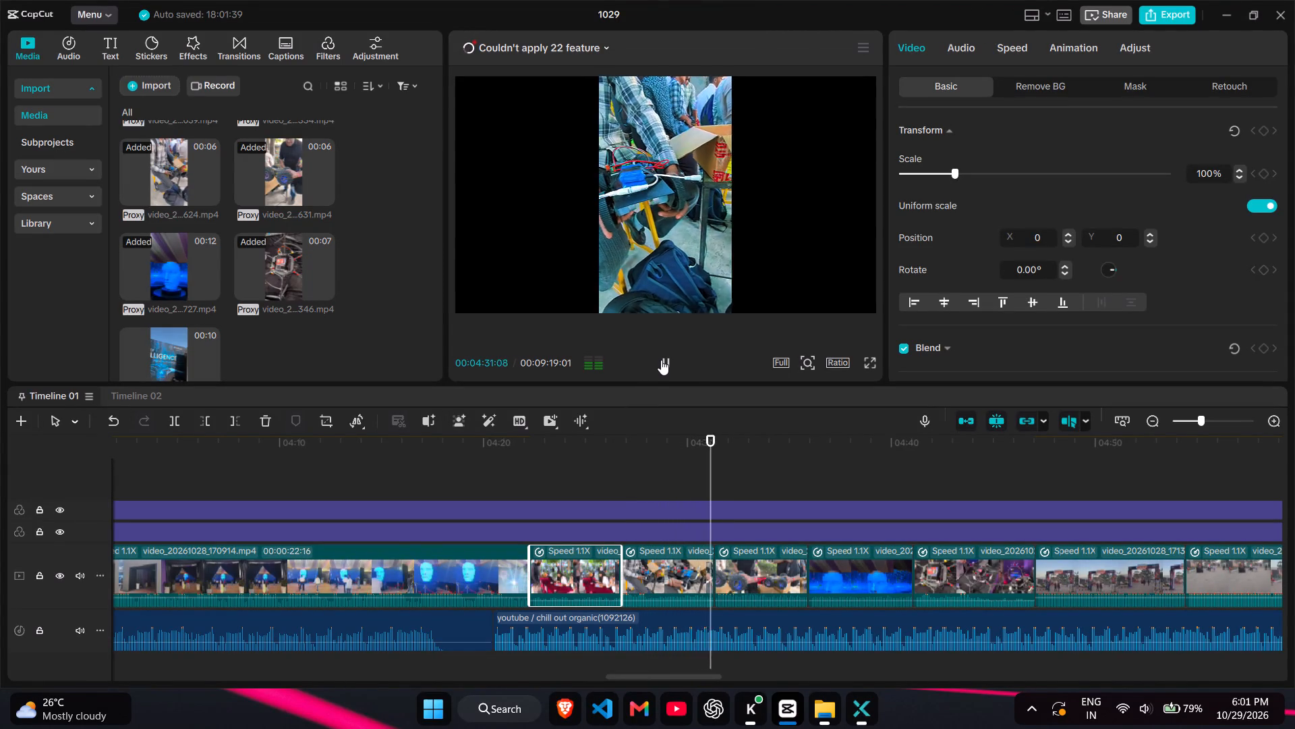
{"action": "left_click", "coordinate": [661, 360]}
{"action": "left_click", "coordinate": [699, 583]}
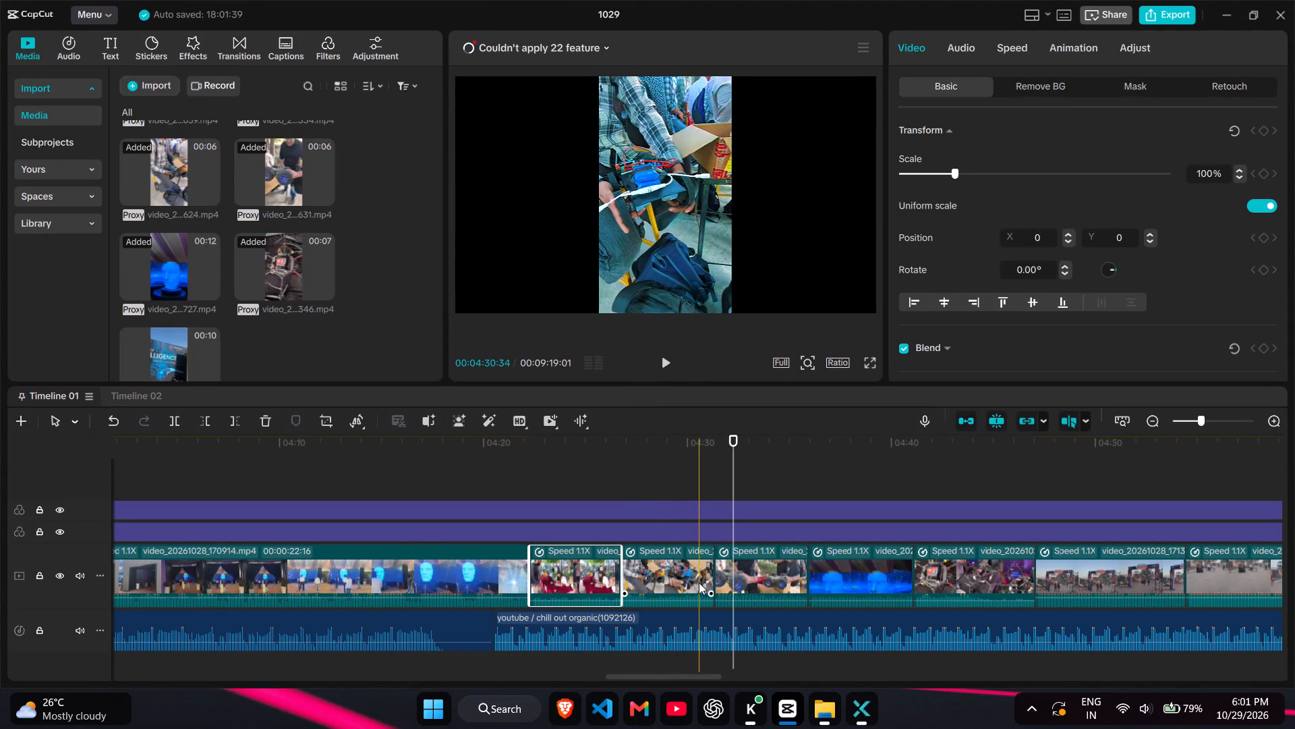
{"action": "left_click_drag", "start_coordinate": [714, 565], "coordinate": [708, 567]}
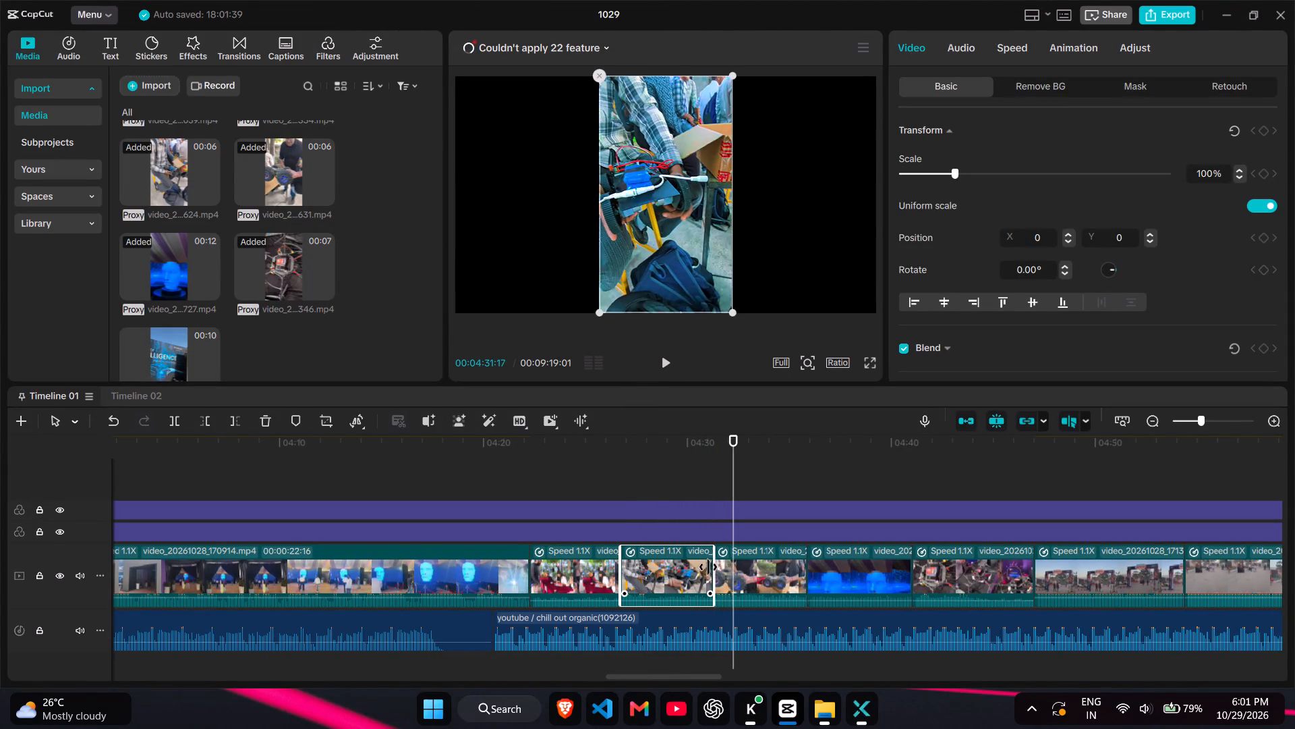
{"action": "left_click_drag", "start_coordinate": [708, 567], "coordinate": [705, 570]}
Play back the timeline from about 04:31, through the remaining inserted clips to the start of video_20261028_171339.mp4.
{"action": "left_click_drag", "start_coordinate": [728, 479], "coordinate": [713, 488]}
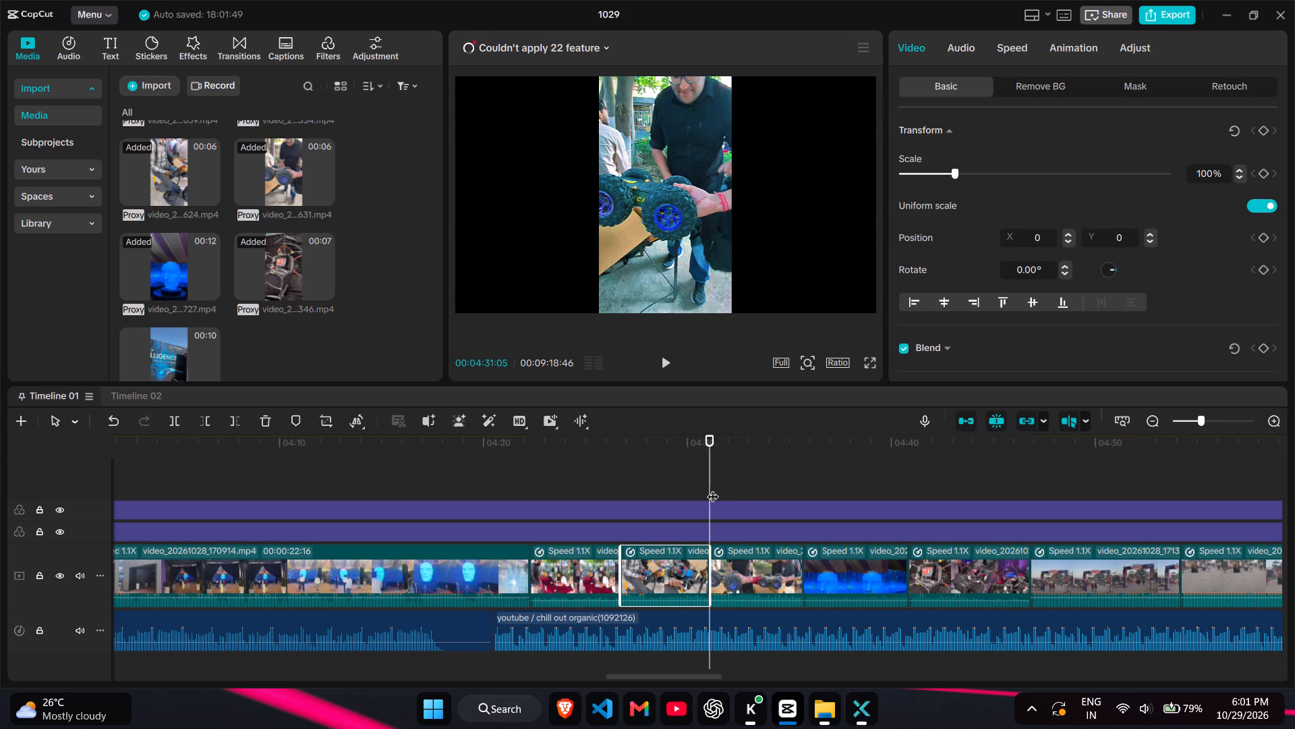
{"action": "left_click", "coordinate": [662, 358]}
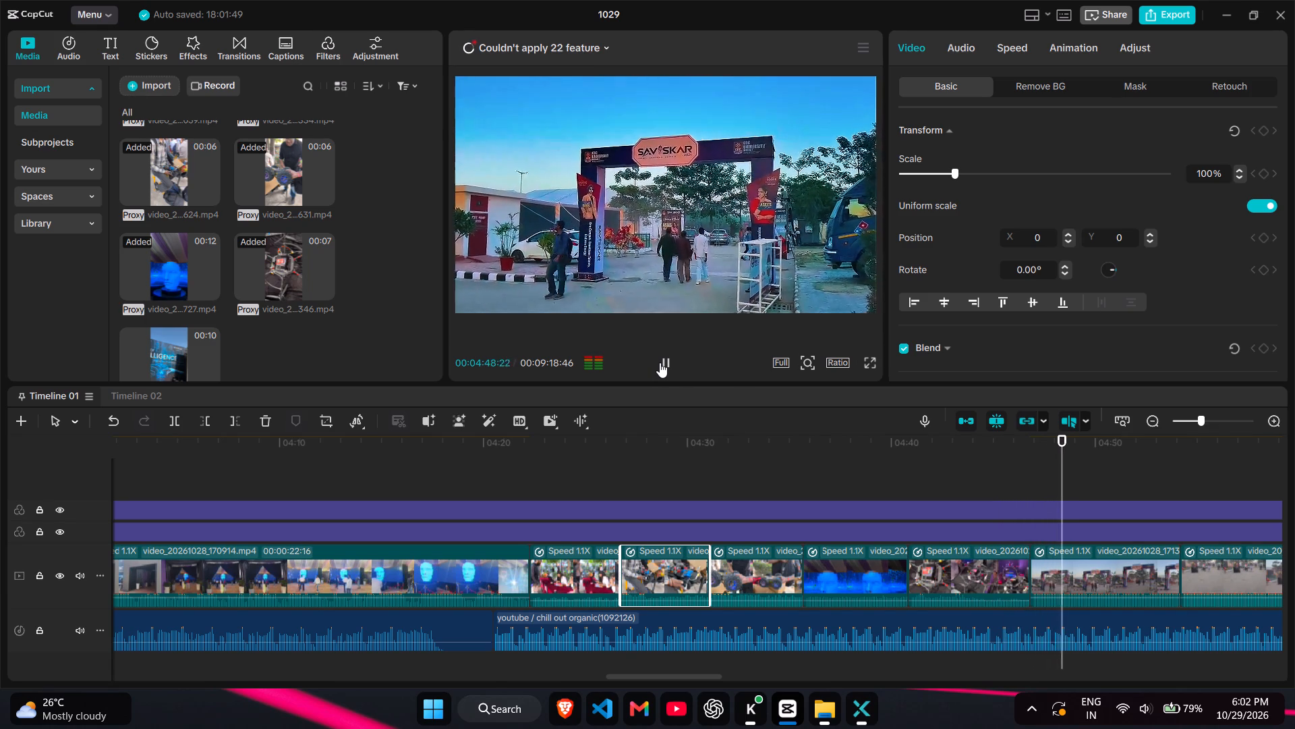
{"action": "left_click_drag", "start_coordinate": [676, 680], "coordinate": [685, 680]}
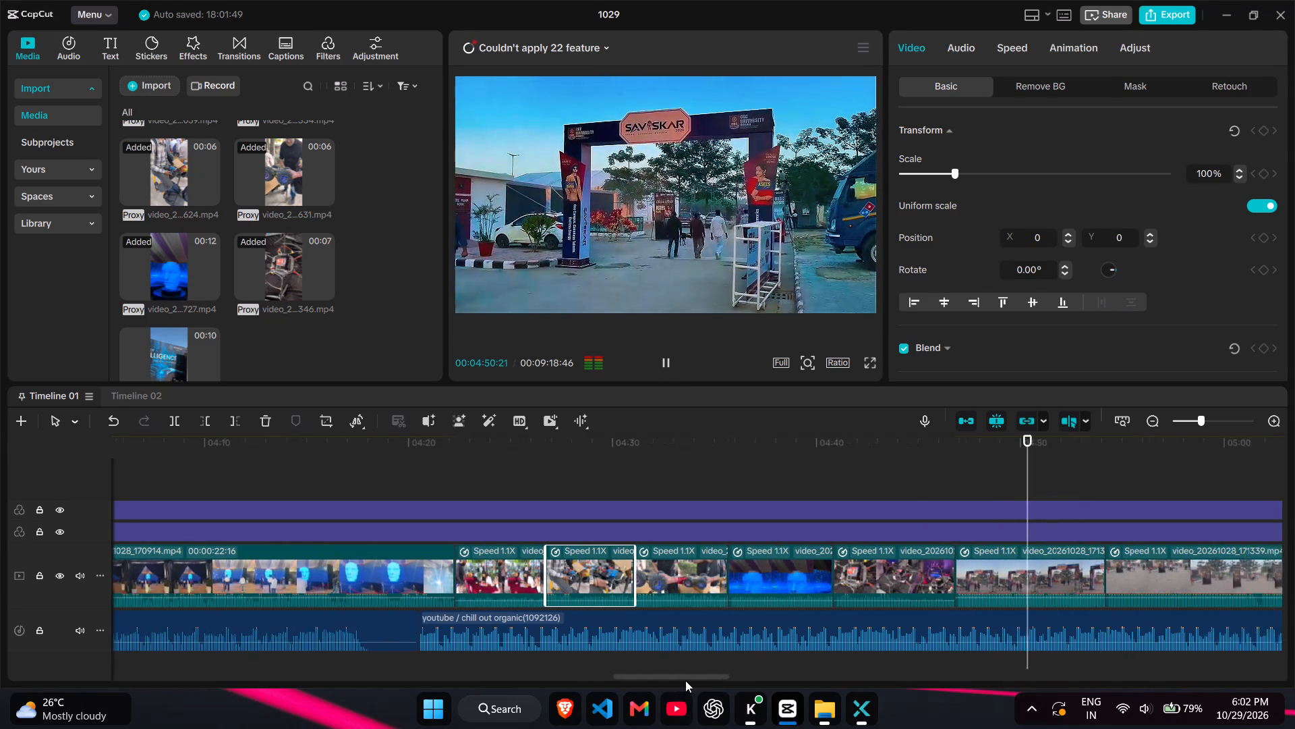
{"action": "left_click_drag", "start_coordinate": [685, 680], "coordinate": [695, 680]}
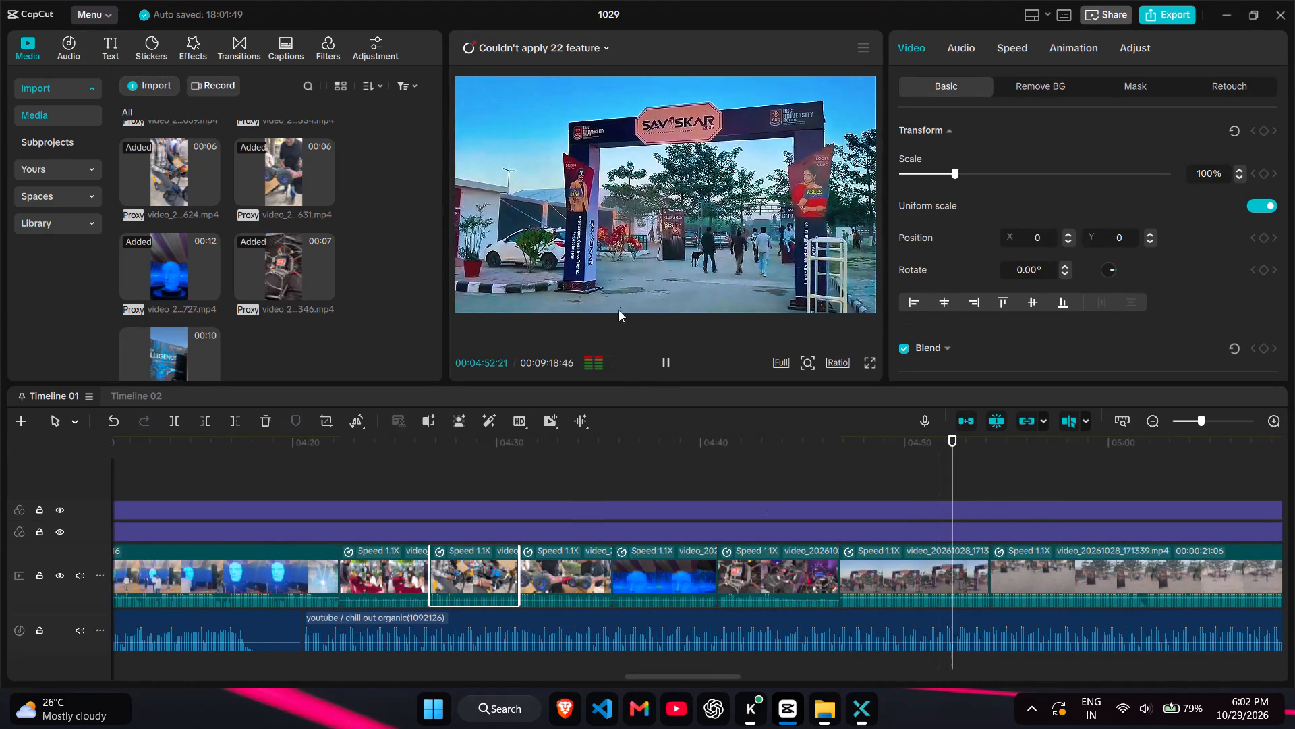
Examine the audio settings of video_20261028_171310.mp4 and the list of features that couldn't be applied.
{"action": "left_click", "coordinate": [889, 591]}
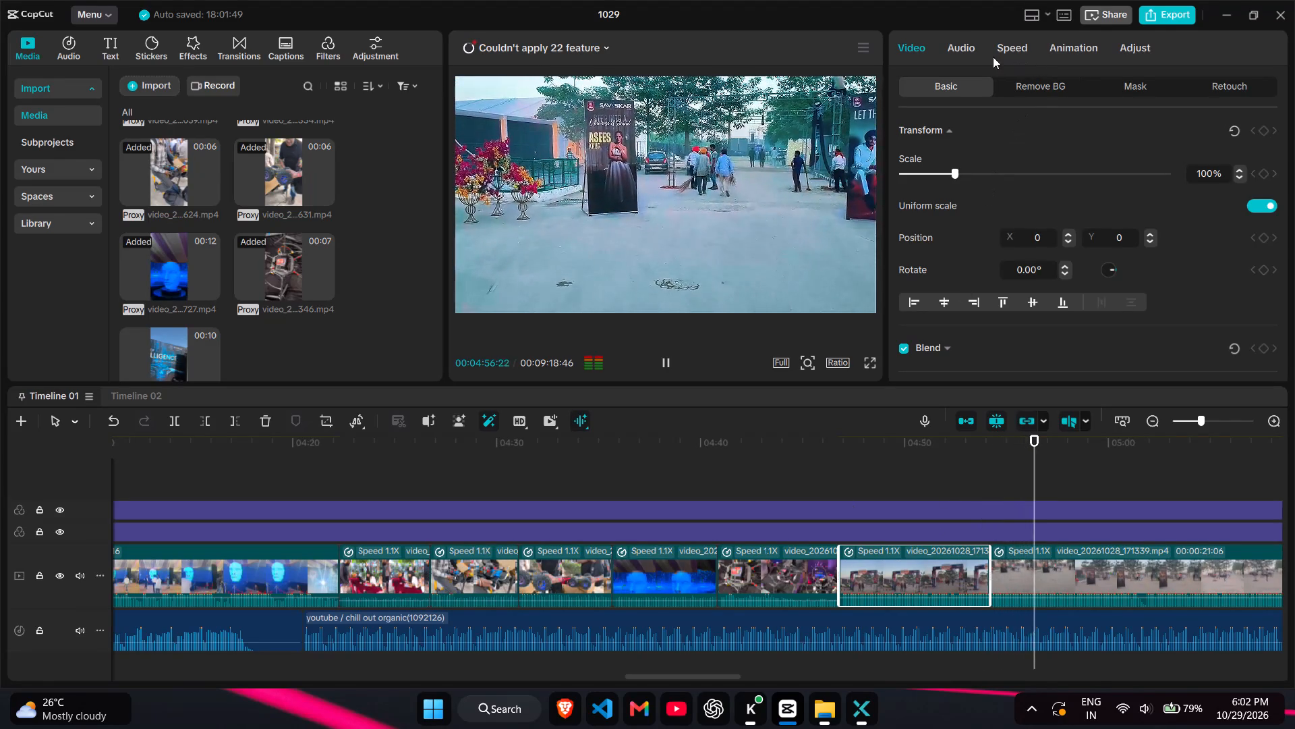
{"action": "left_click", "coordinate": [961, 47]}
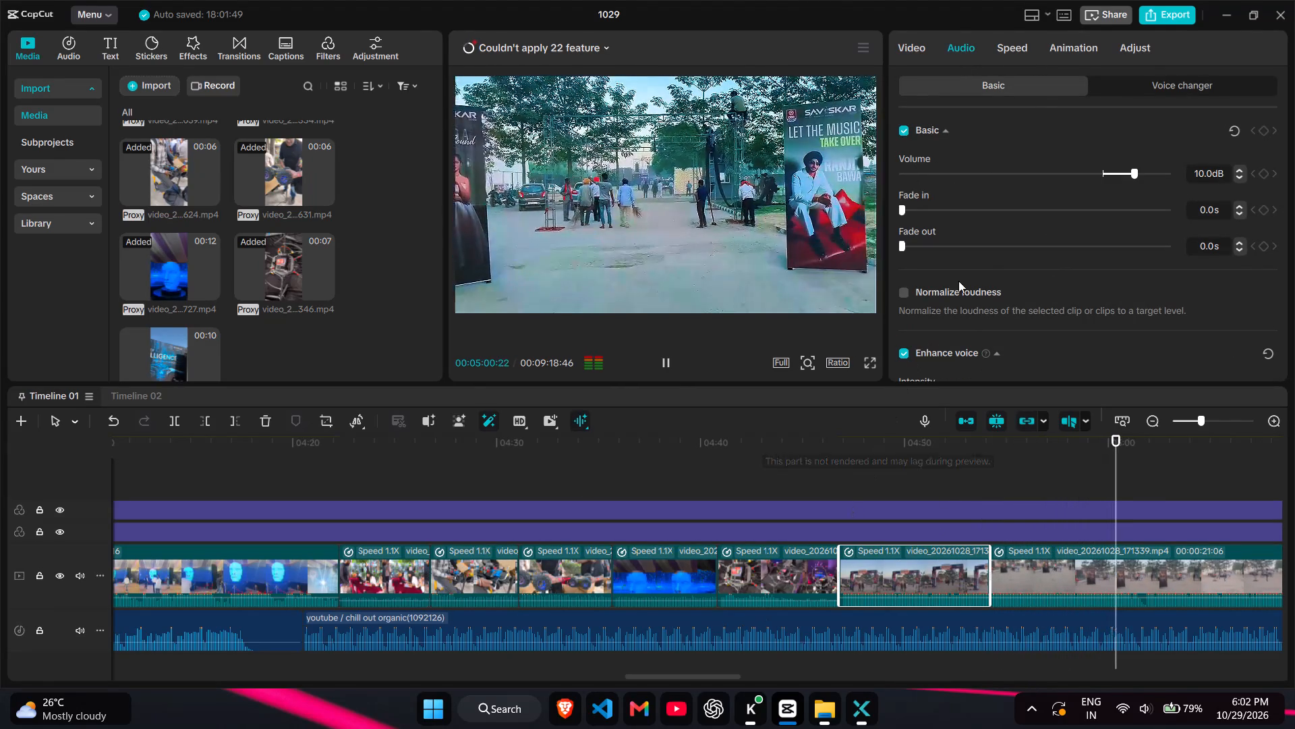
{"action": "scroll", "coordinate": [961, 265], "scroll_direction": "down", "scroll_amount": 1}
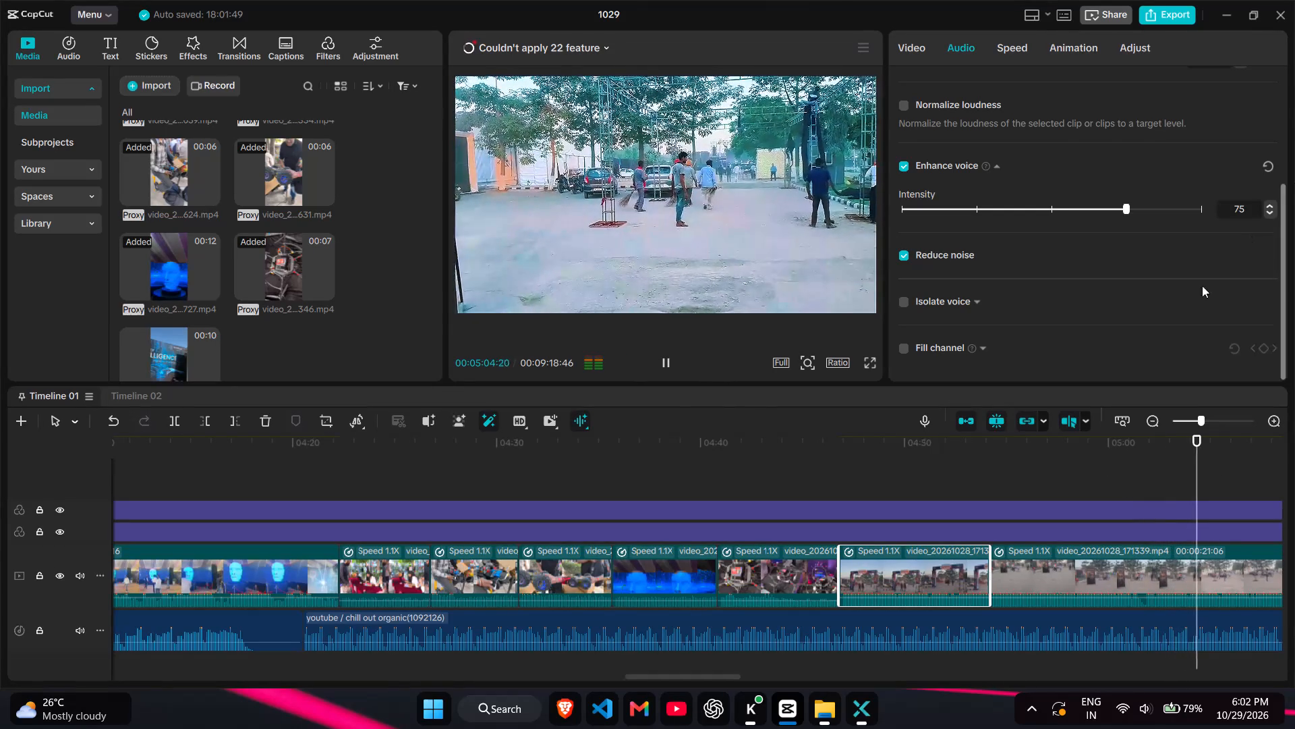
{"action": "left_click", "coordinate": [606, 46]}
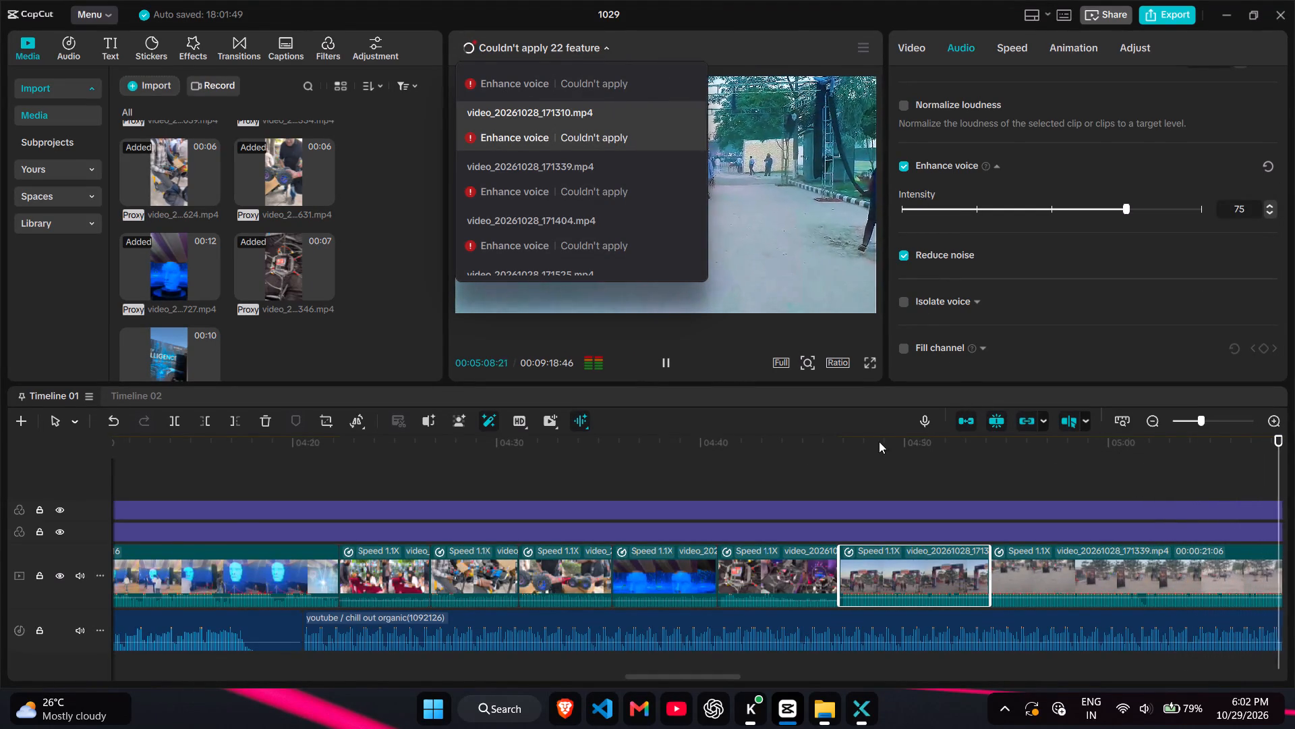
{"action": "left_click", "coordinate": [846, 421]}
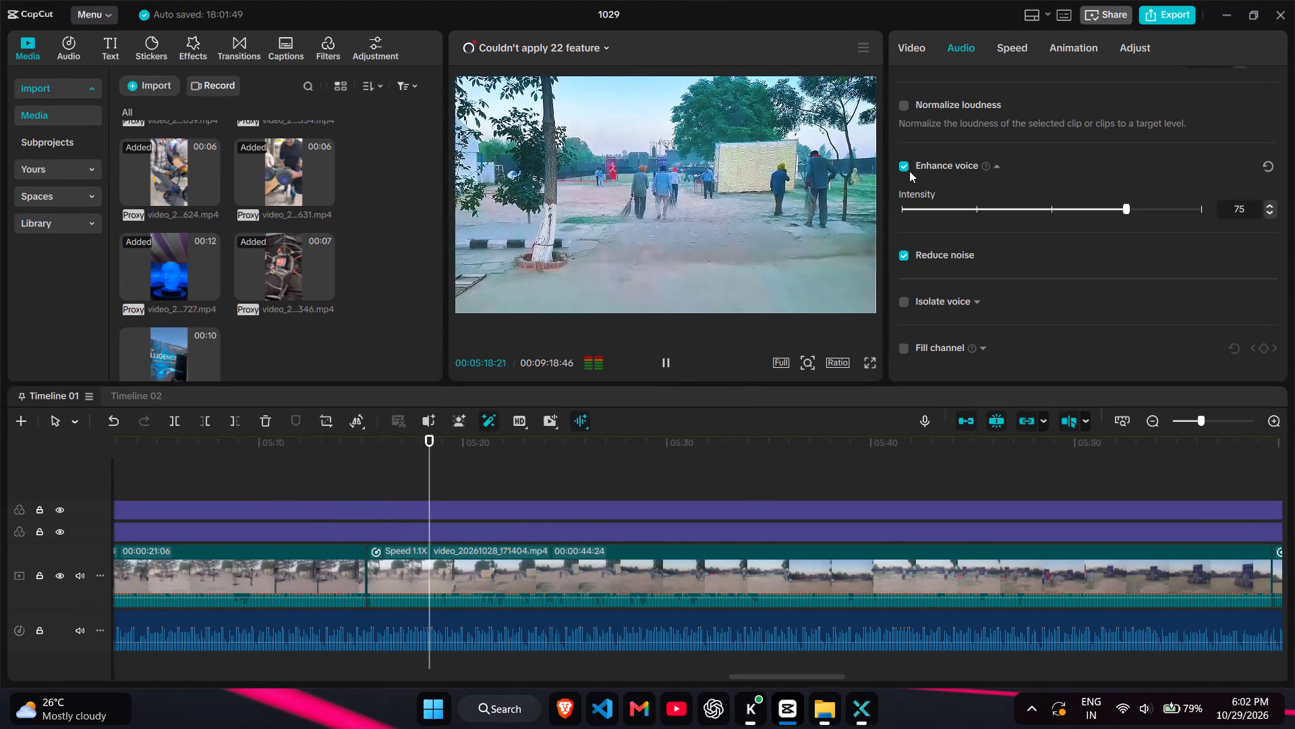
Turn off Enhance voice for video_20261028_171404.mp4.
{"action": "left_click", "coordinate": [521, 600]}
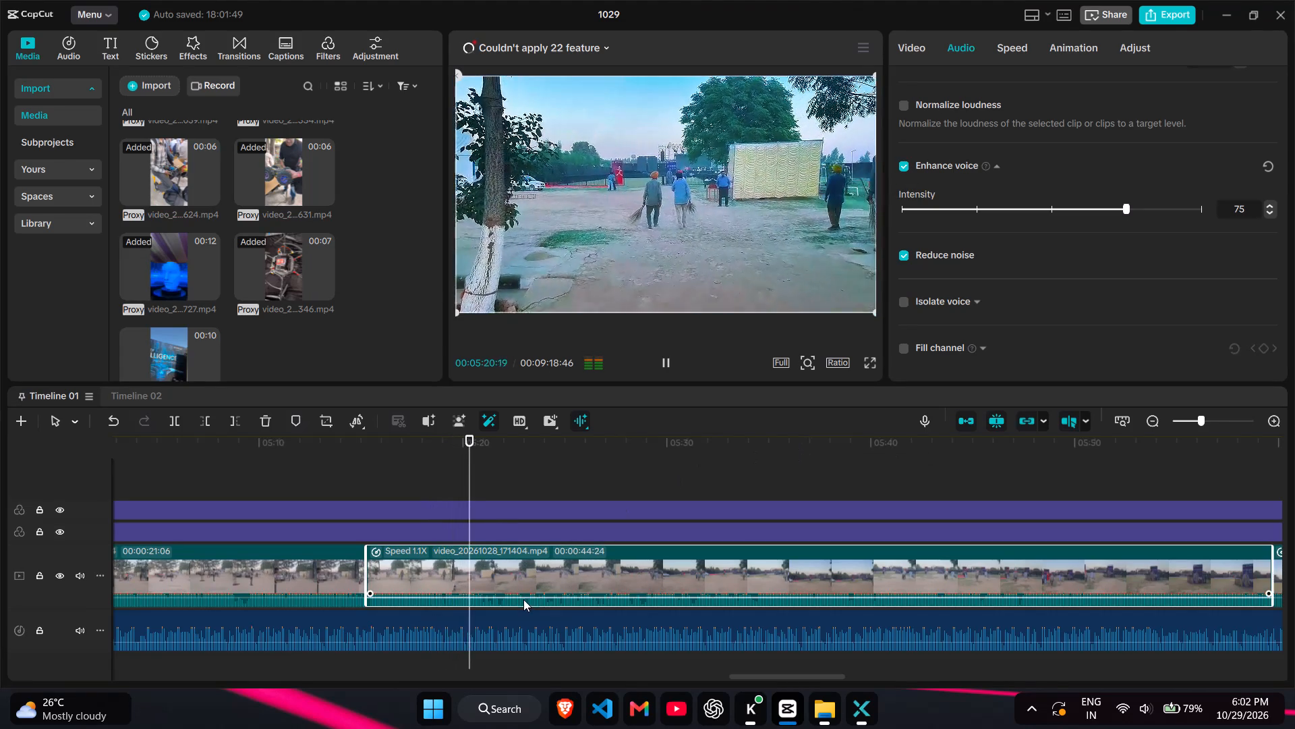
{"action": "left_click", "coordinate": [900, 170]}
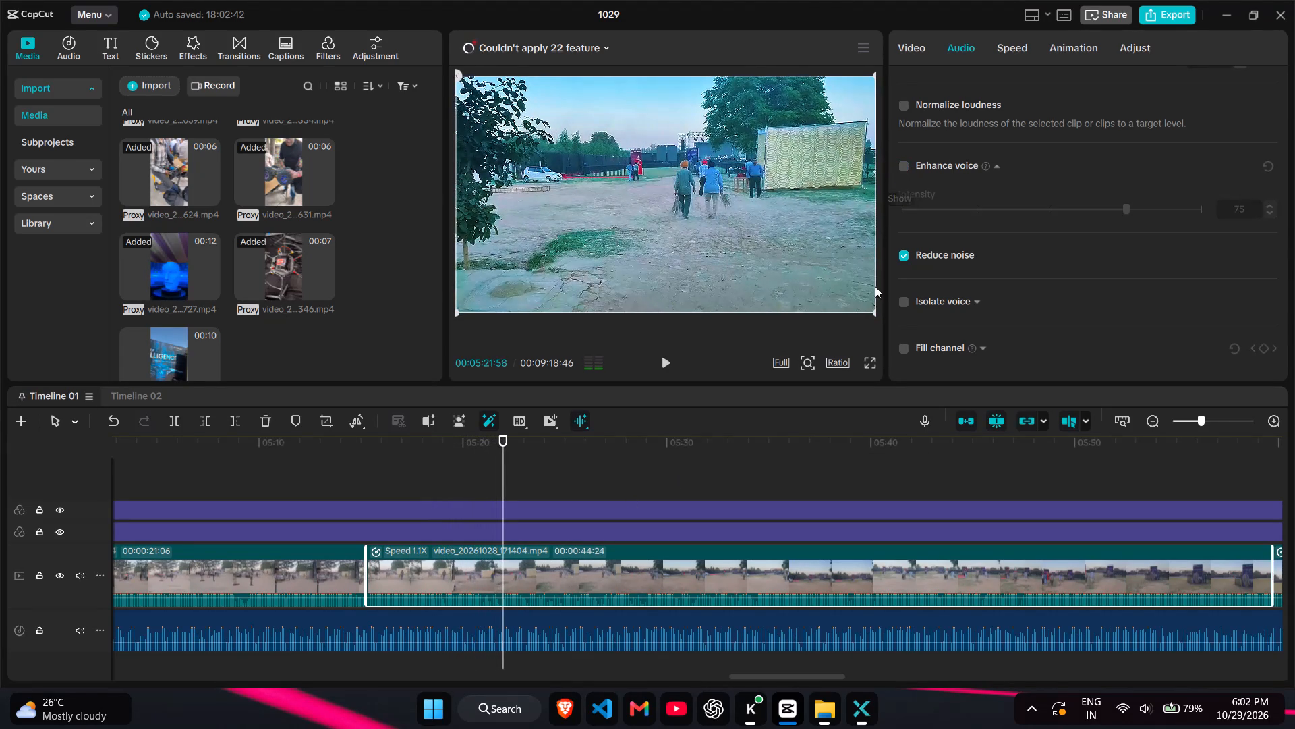
Play back the timeline from about 05:22 to about 06:22 in video_20261028_171631.mp4, briefly viewing it in full screen.
{"action": "left_click", "coordinate": [668, 364]}
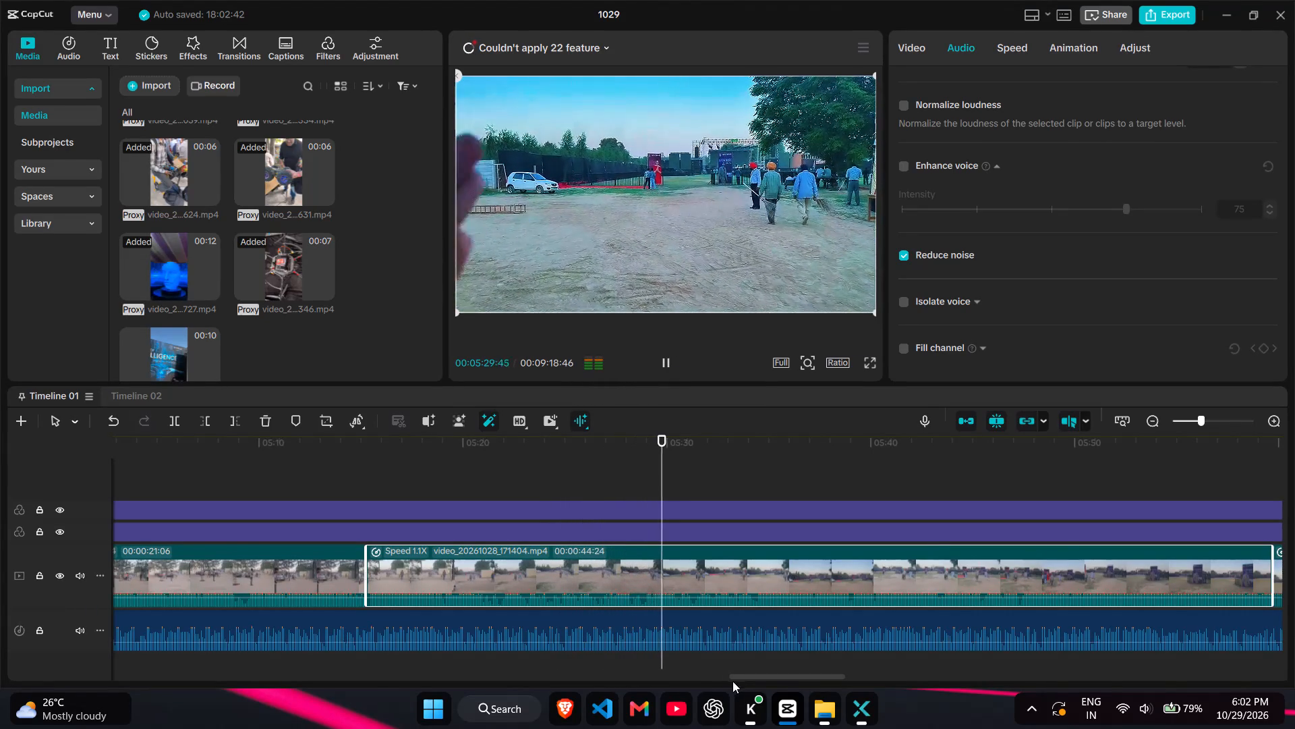
{"action": "left_click_drag", "start_coordinate": [747, 678], "coordinate": [799, 680]}
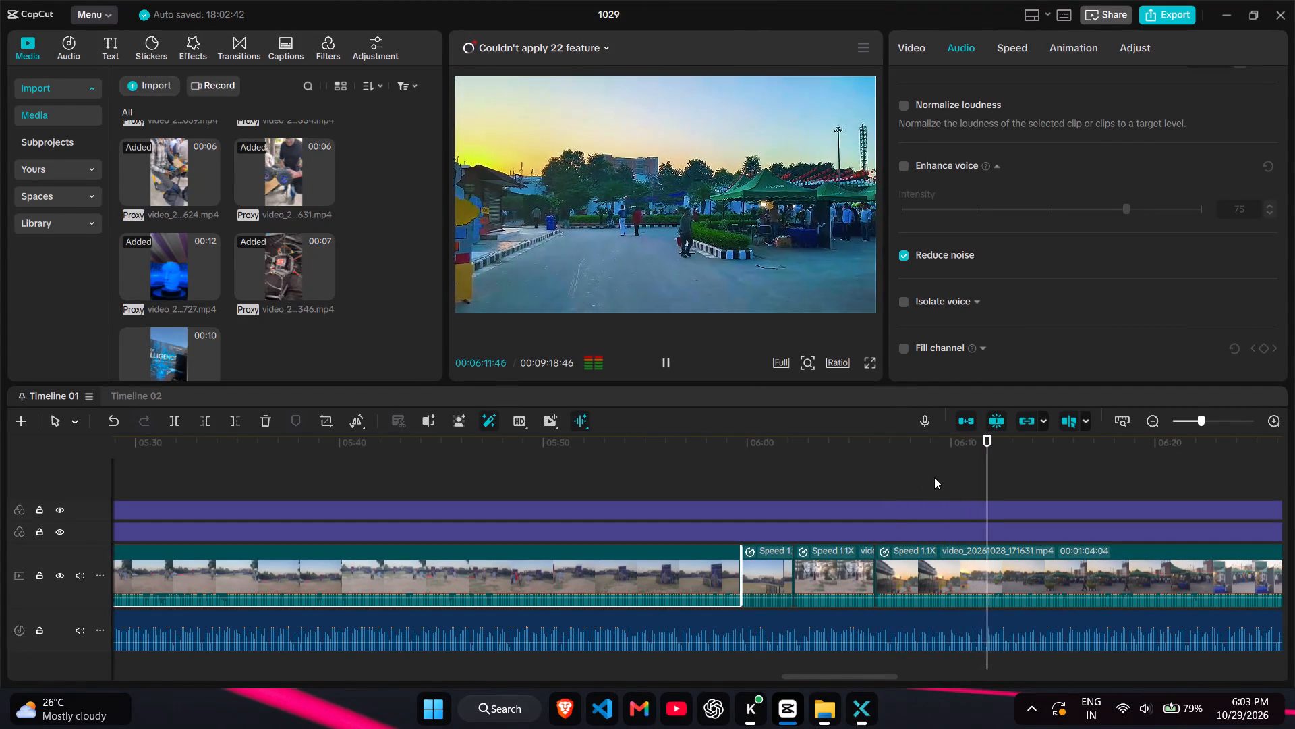
{"action": "left_click_drag", "start_coordinate": [873, 674], "coordinate": [908, 676]}
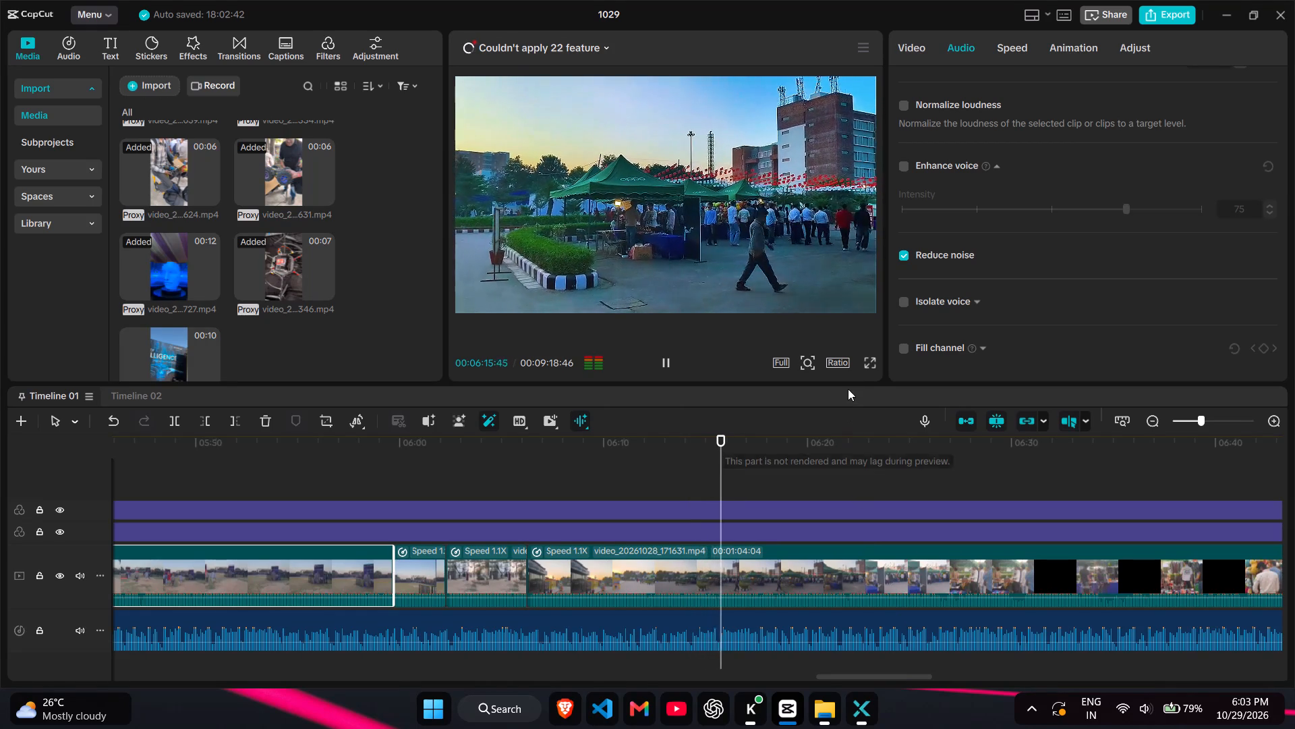
{"action": "left_click", "coordinate": [868, 363]}
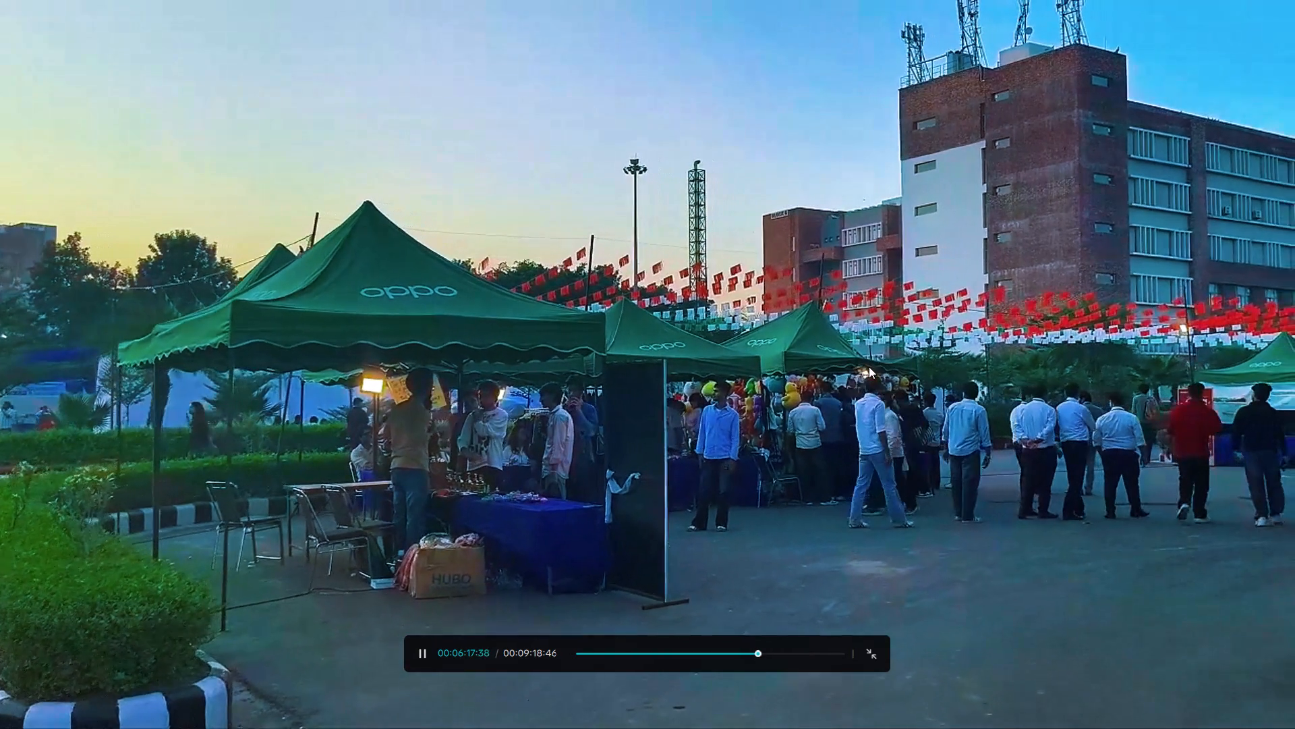
{"action": "key", "text": "Escape"}
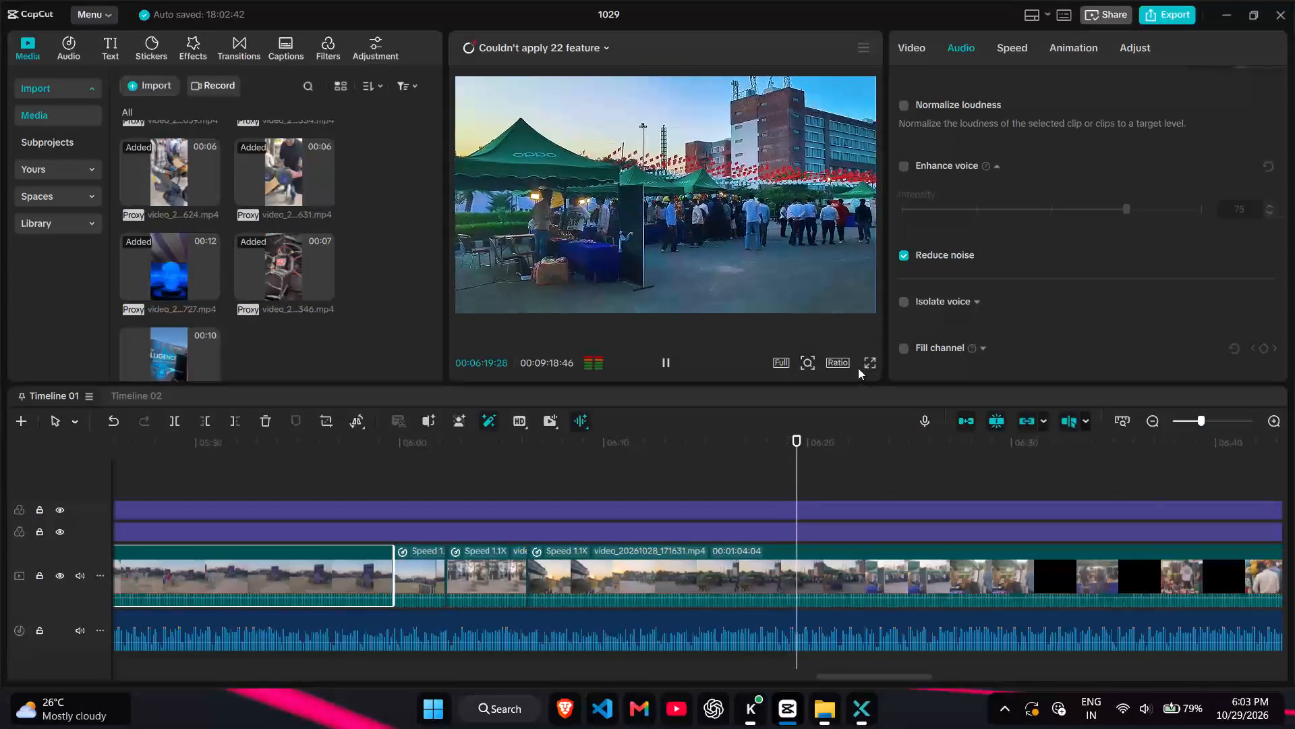
{"action": "left_click", "coordinate": [671, 360]}
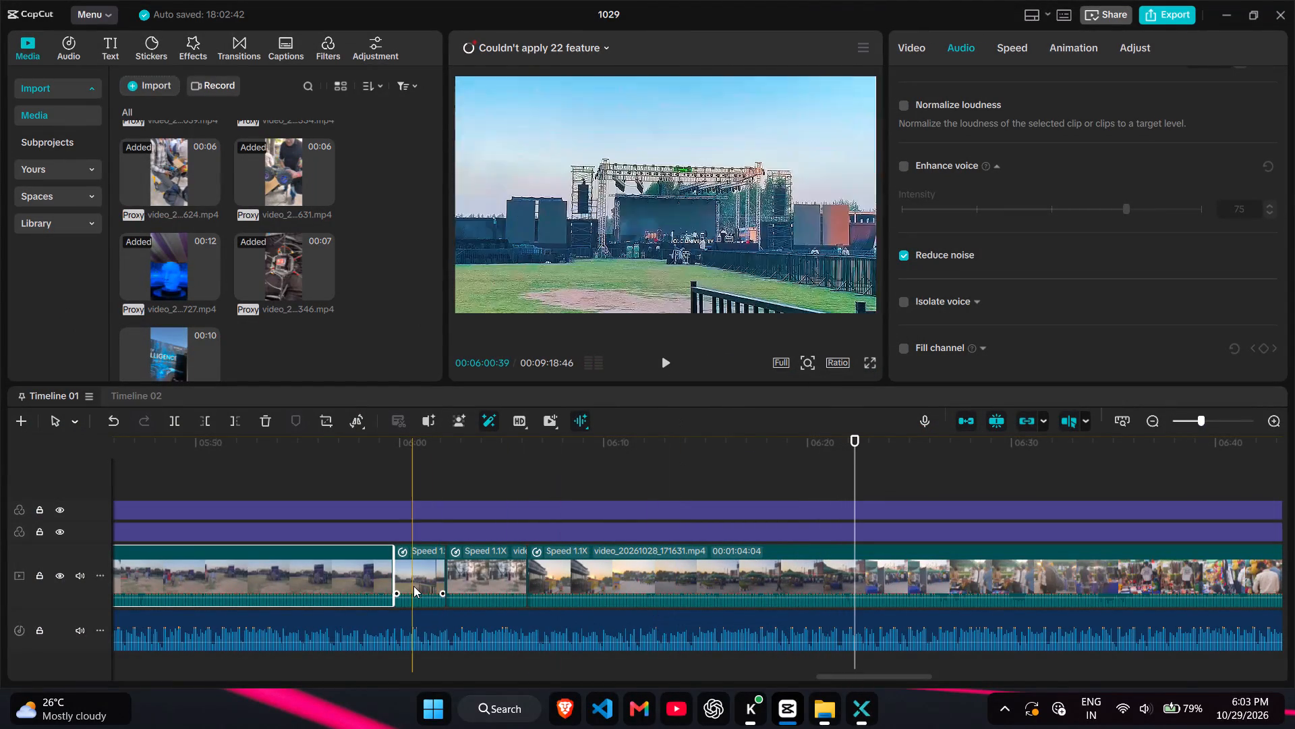
Check the two short clips before video_20261028_171631.mp4 and turn off Enhance voice for the second one.
{"action": "left_click", "coordinate": [413, 586]}
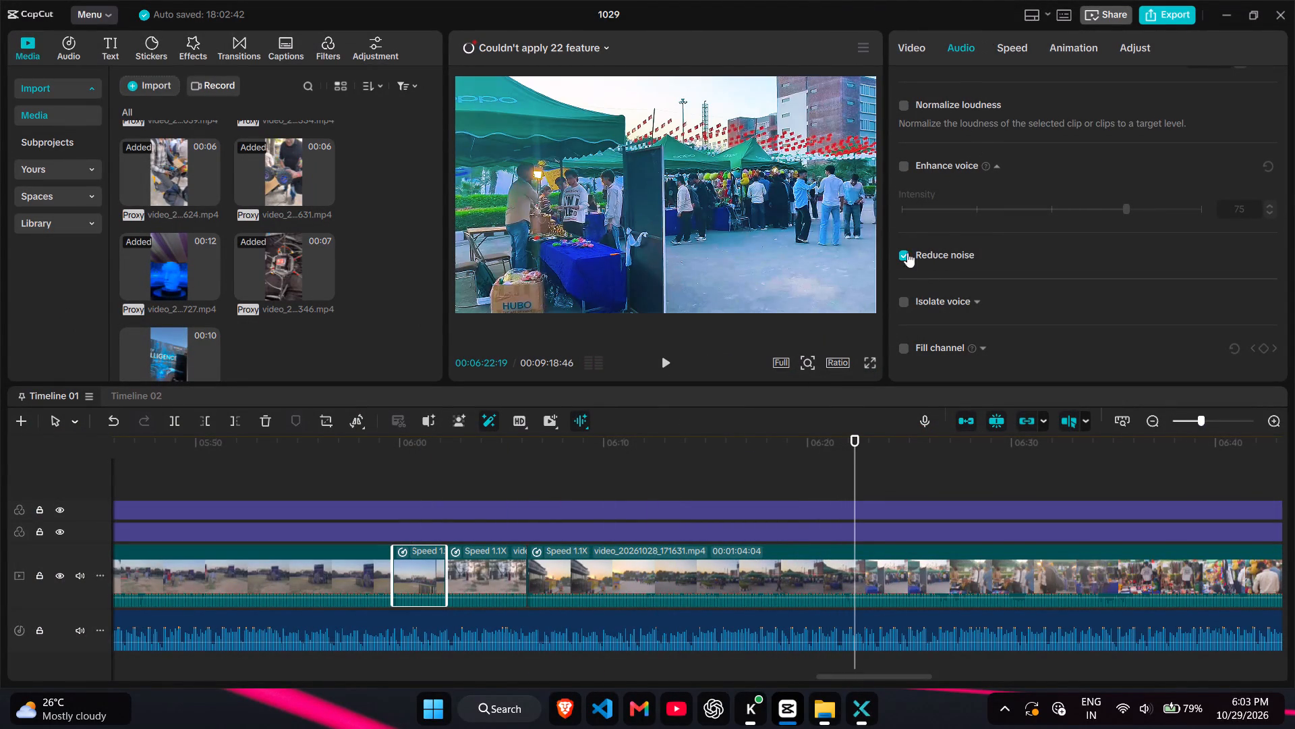
{"action": "left_click", "coordinate": [493, 580]}
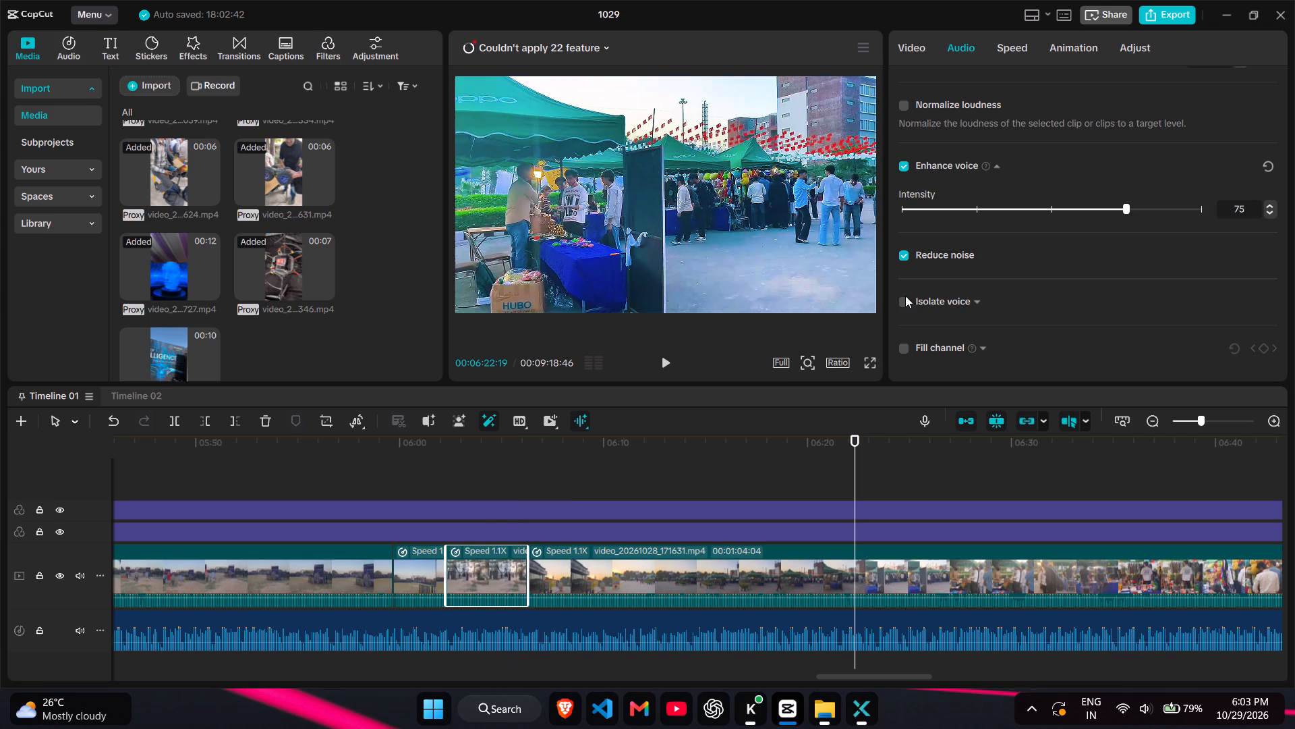
{"action": "left_click", "coordinate": [902, 171]}
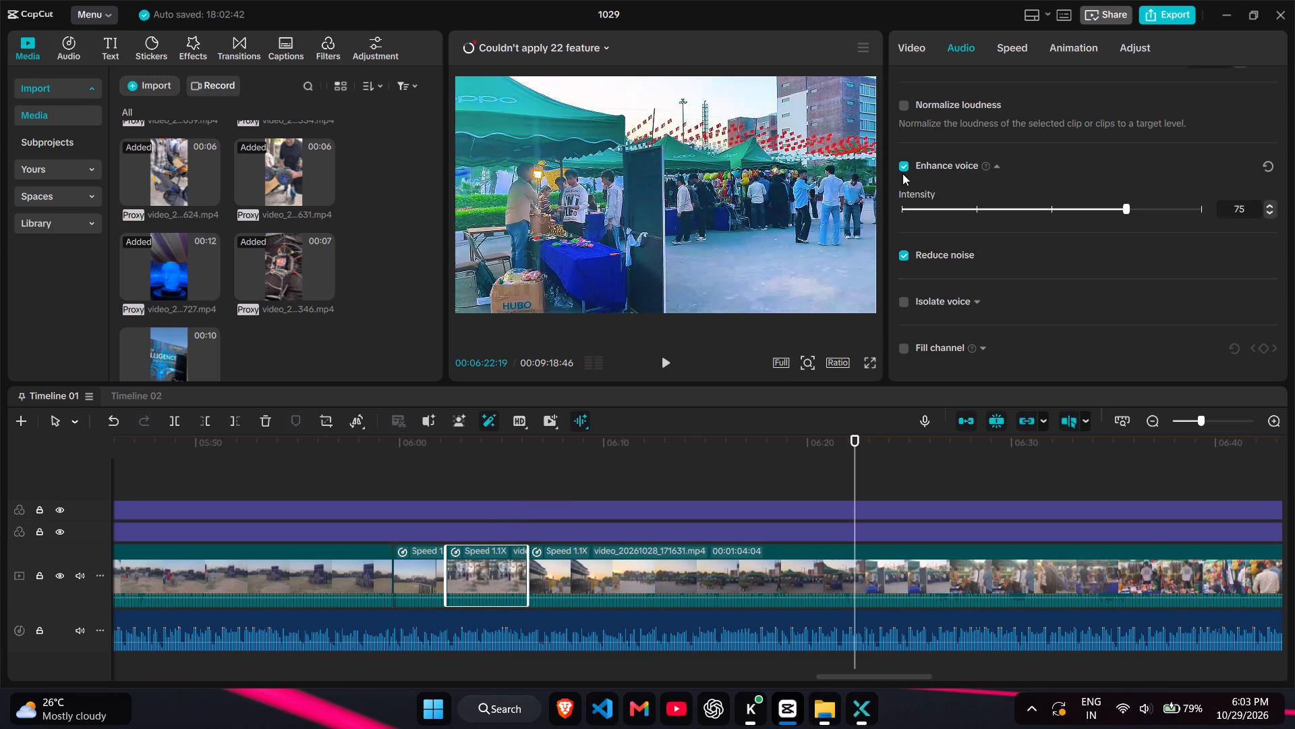
{"action": "left_click", "coordinate": [902, 172]}
{"action": "left_click", "coordinate": [905, 164]}
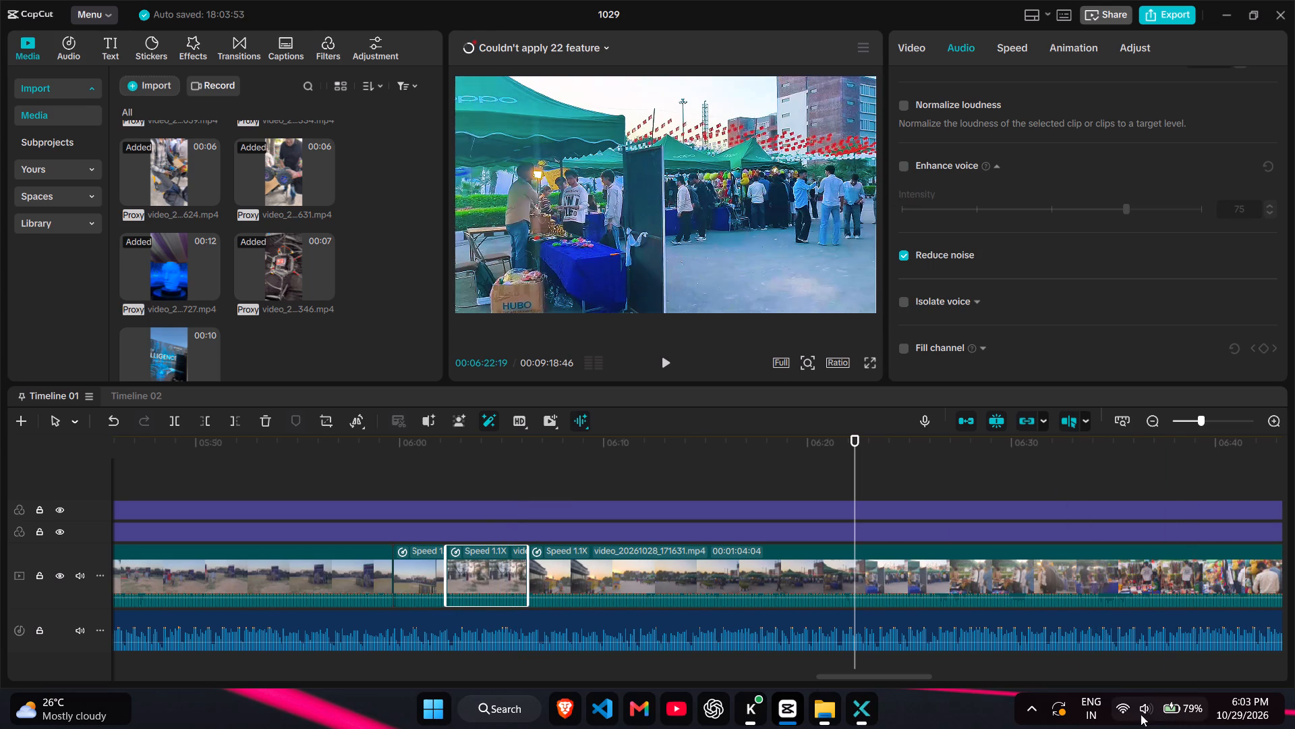
Turn off Enhance voice for video_20261028_171631.mp4.
{"action": "left_click_drag", "start_coordinate": [889, 680], "coordinate": [909, 680]}
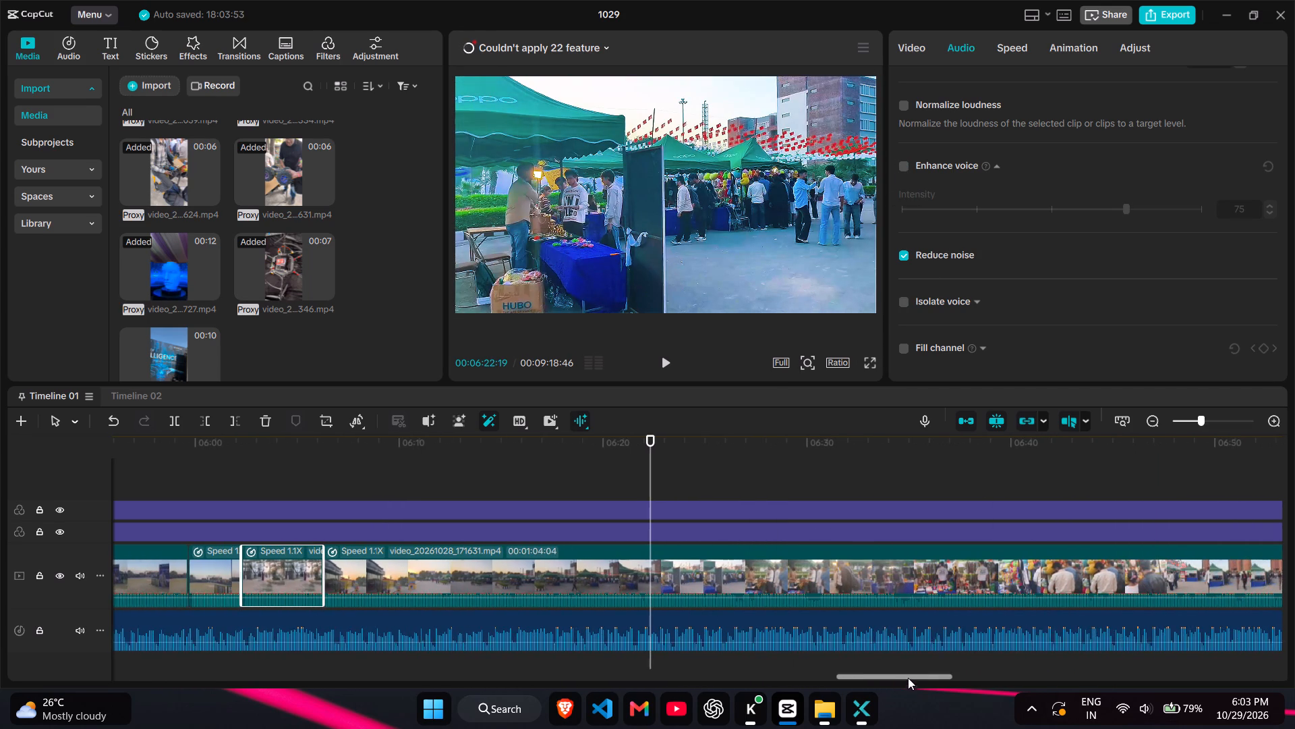
{"action": "left_click", "coordinate": [408, 572]}
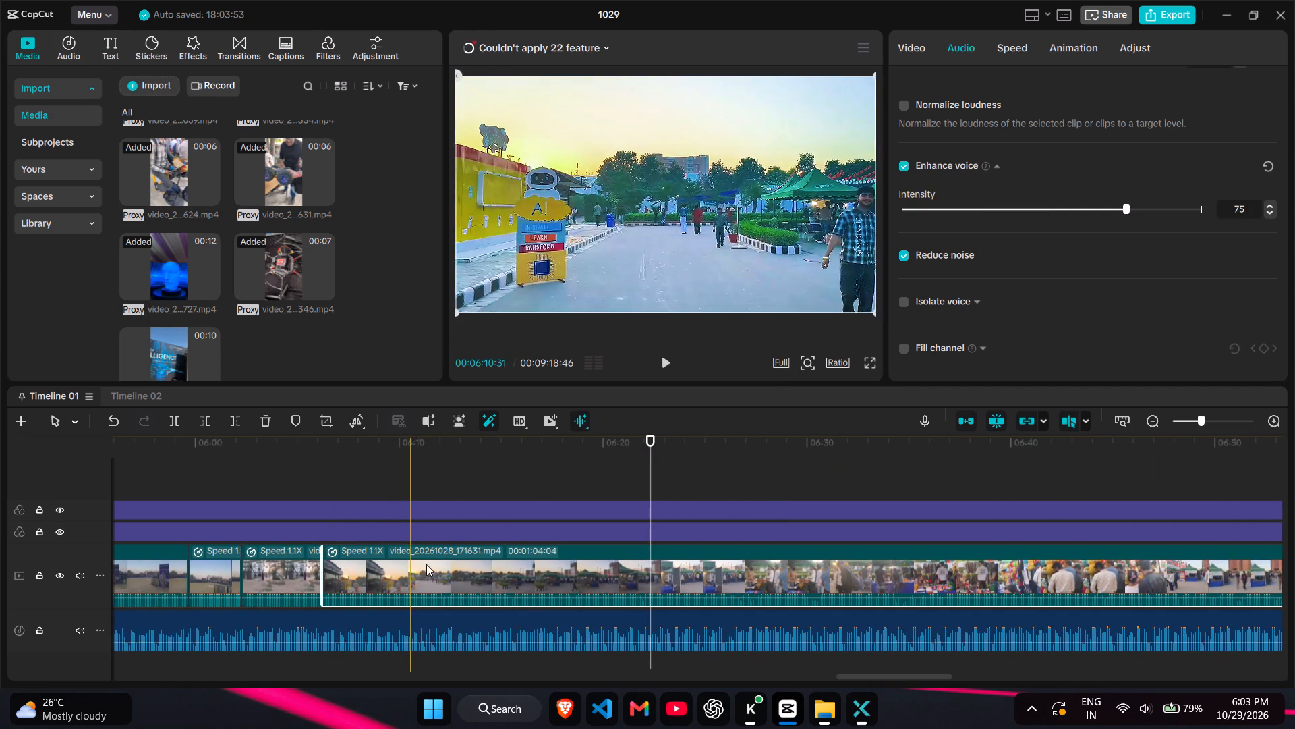
{"action": "left_click", "coordinate": [902, 164]}
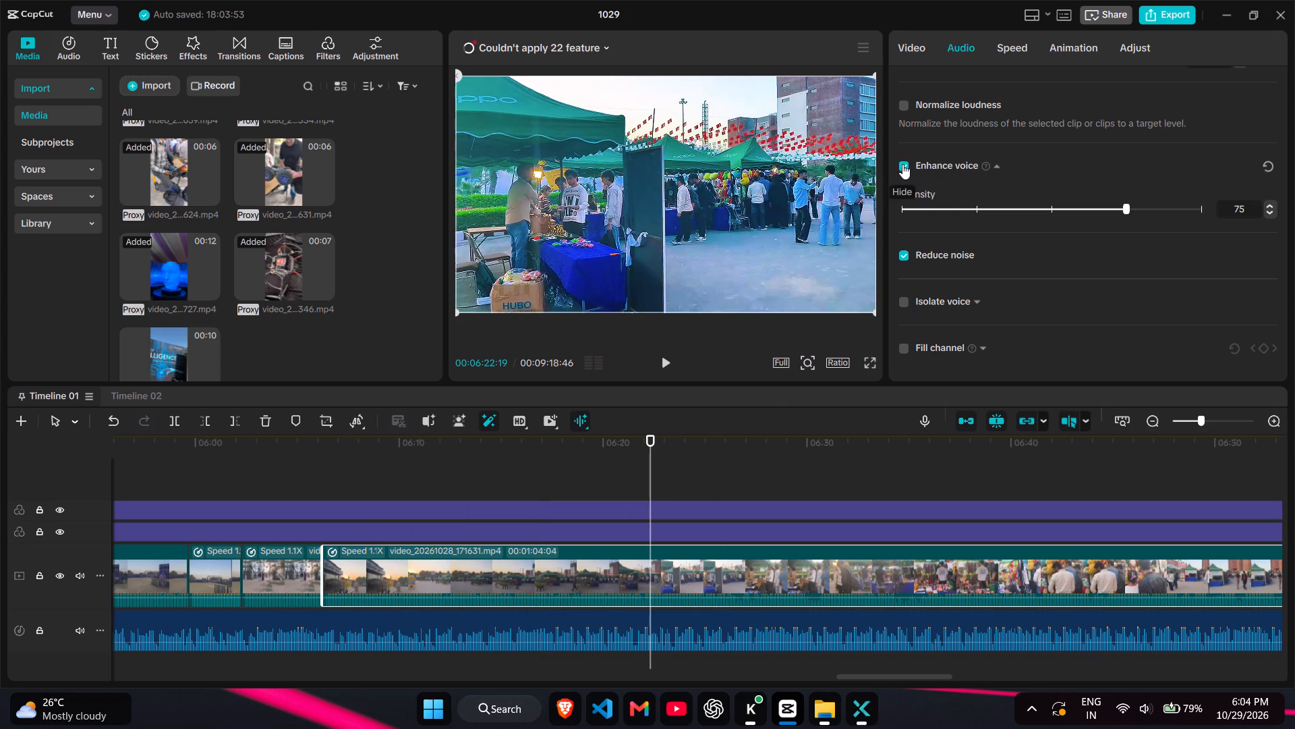
Check the short clip at about 07:10 and turn off Enhance voice for the following clip, video_20261028_171908.mp4.
{"action": "left_click_drag", "start_coordinate": [895, 681], "coordinate": [920, 681]}
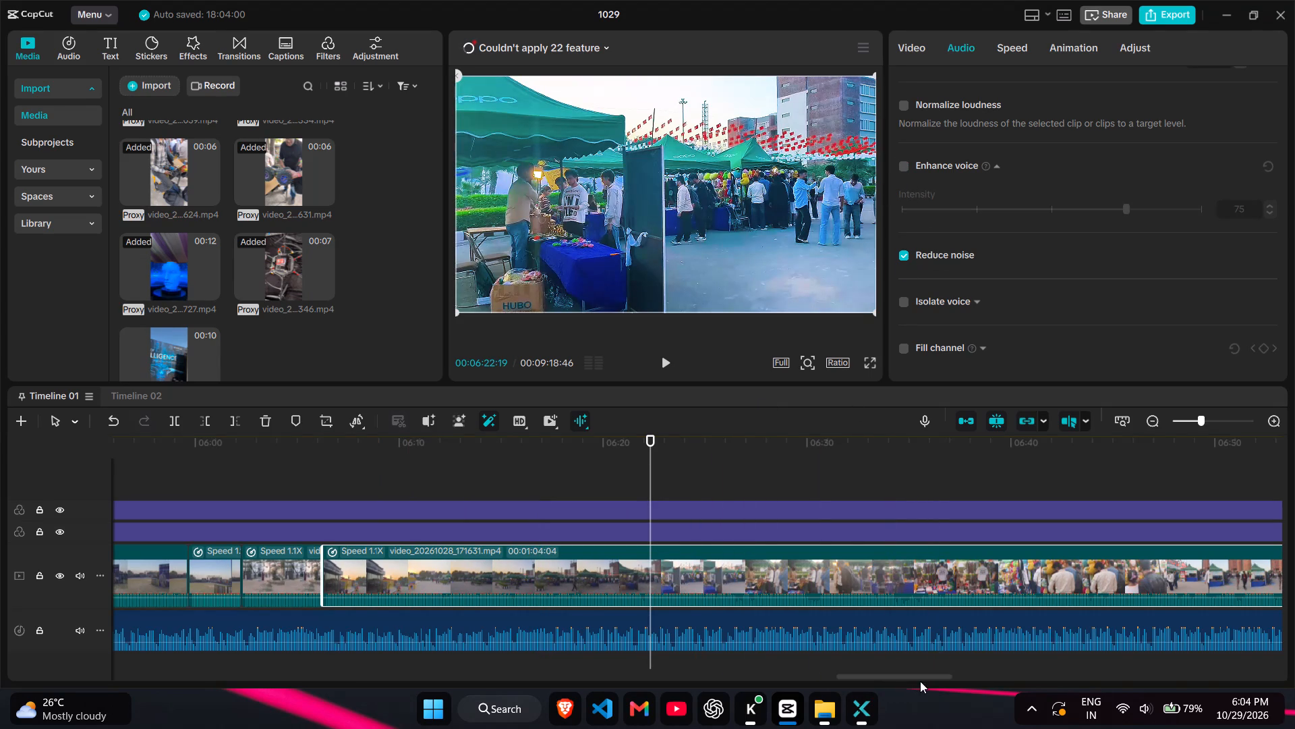
{"action": "left_click_drag", "start_coordinate": [920, 681], "coordinate": [927, 682]}
{"action": "left_click_drag", "start_coordinate": [909, 674], "coordinate": [989, 675]}
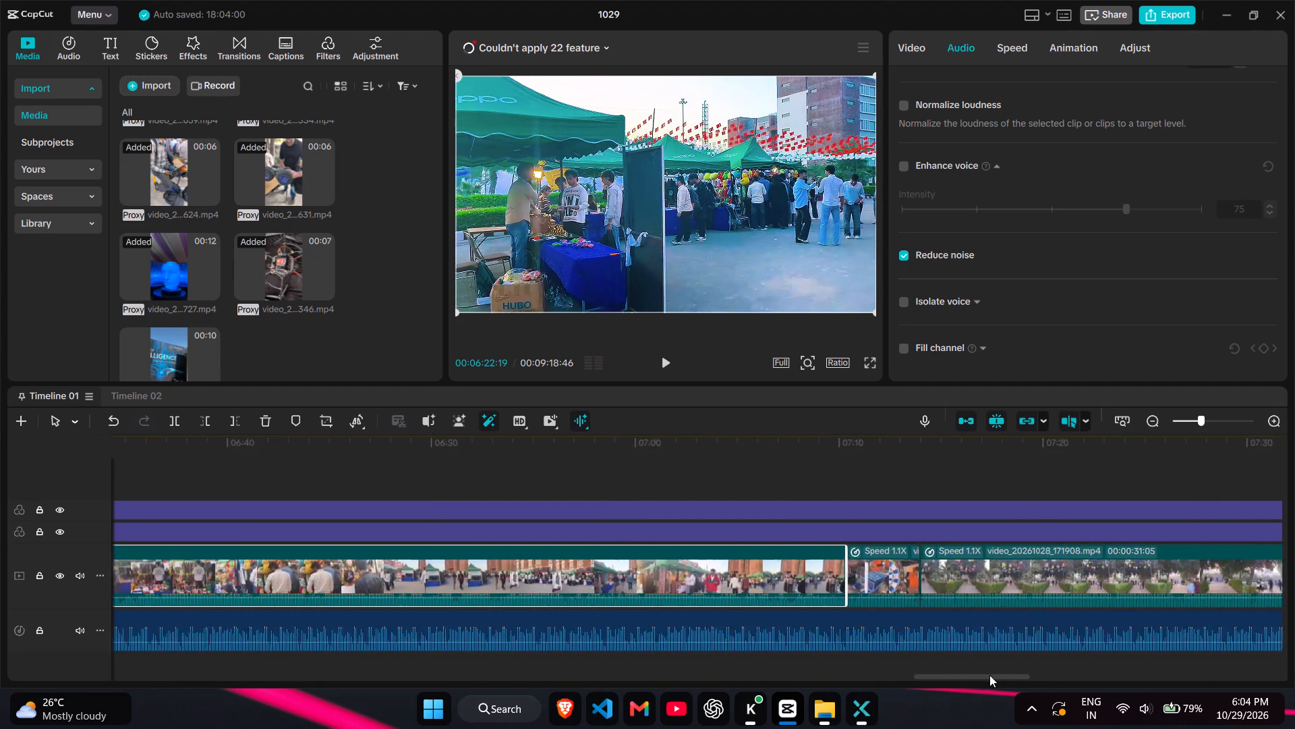
{"action": "left_click_drag", "start_coordinate": [989, 675], "coordinate": [1034, 676]}
{"action": "left_click", "coordinate": [417, 576]}
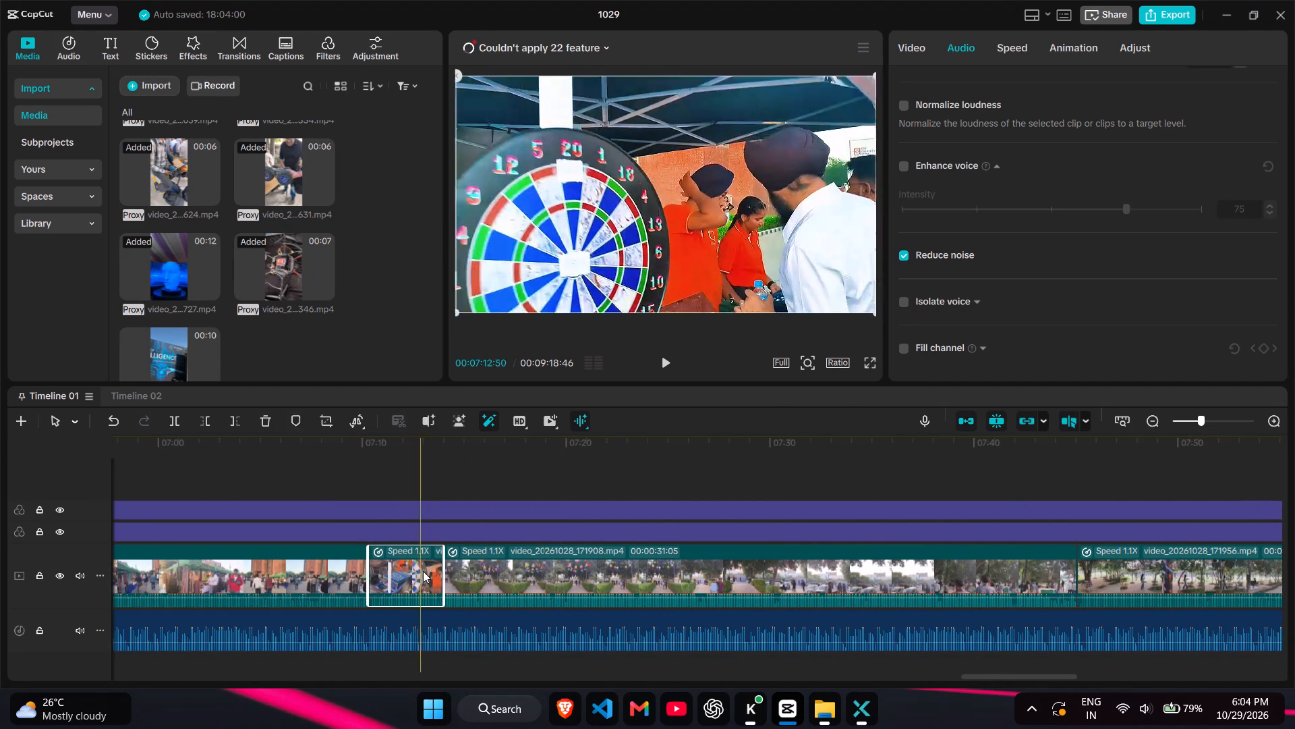
{"action": "left_click", "coordinate": [776, 567]}
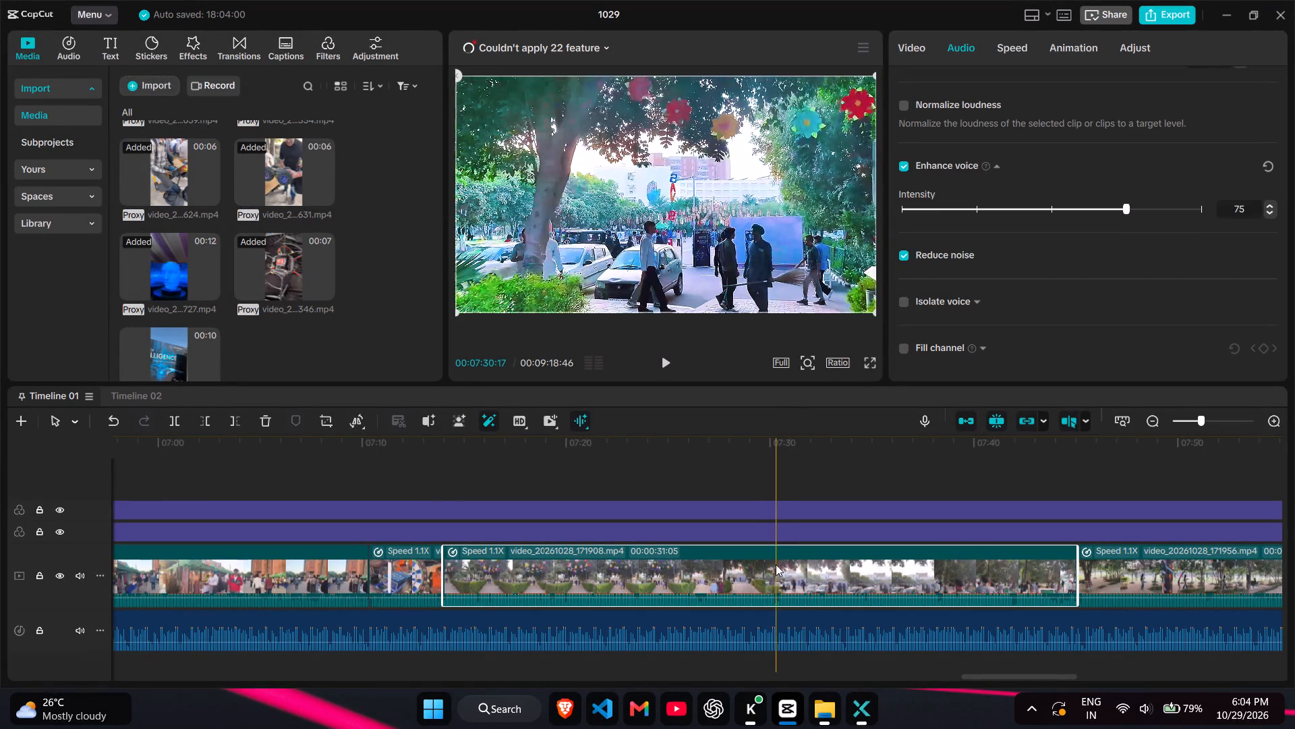
{"action": "left_click", "coordinate": [904, 163]}
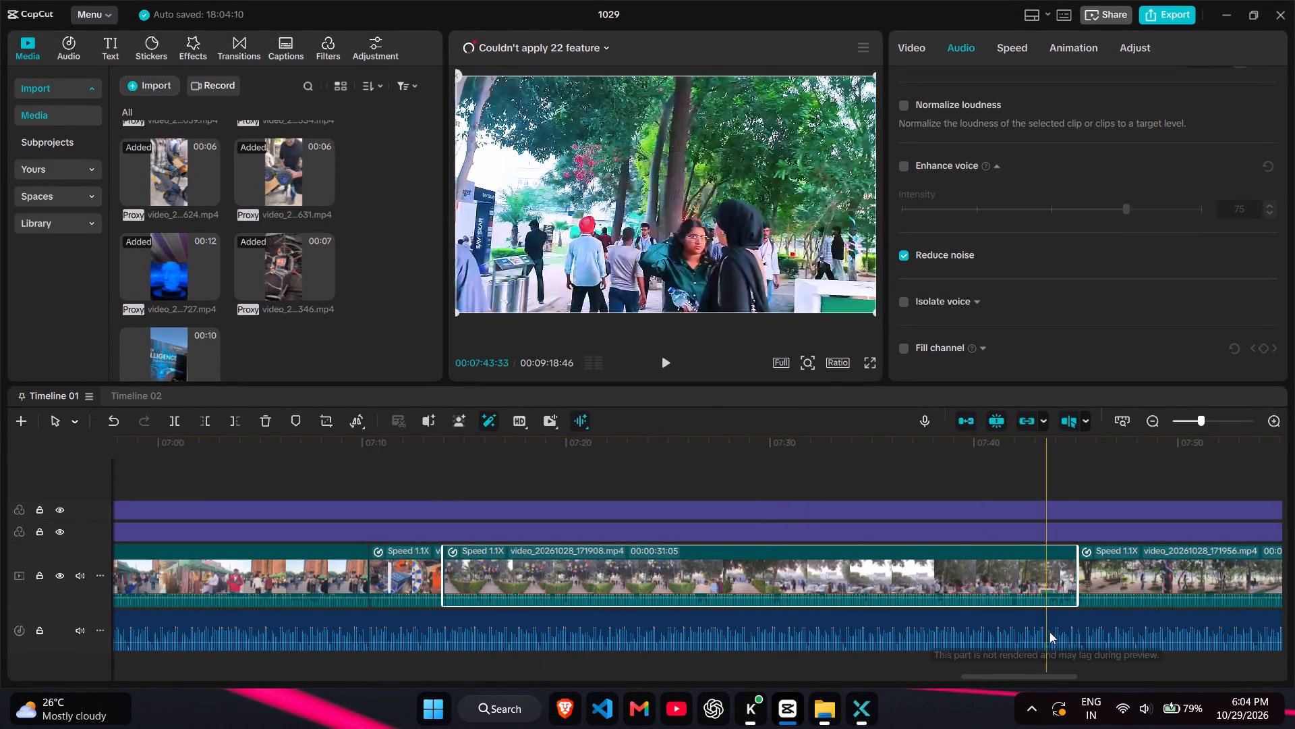
Turn off Enhance voice for video_20261028_171956.mp4 and the following clip, video_20261028_172059.mp4.
{"action": "left_click_drag", "start_coordinate": [1031, 675], "coordinate": [1105, 685]}
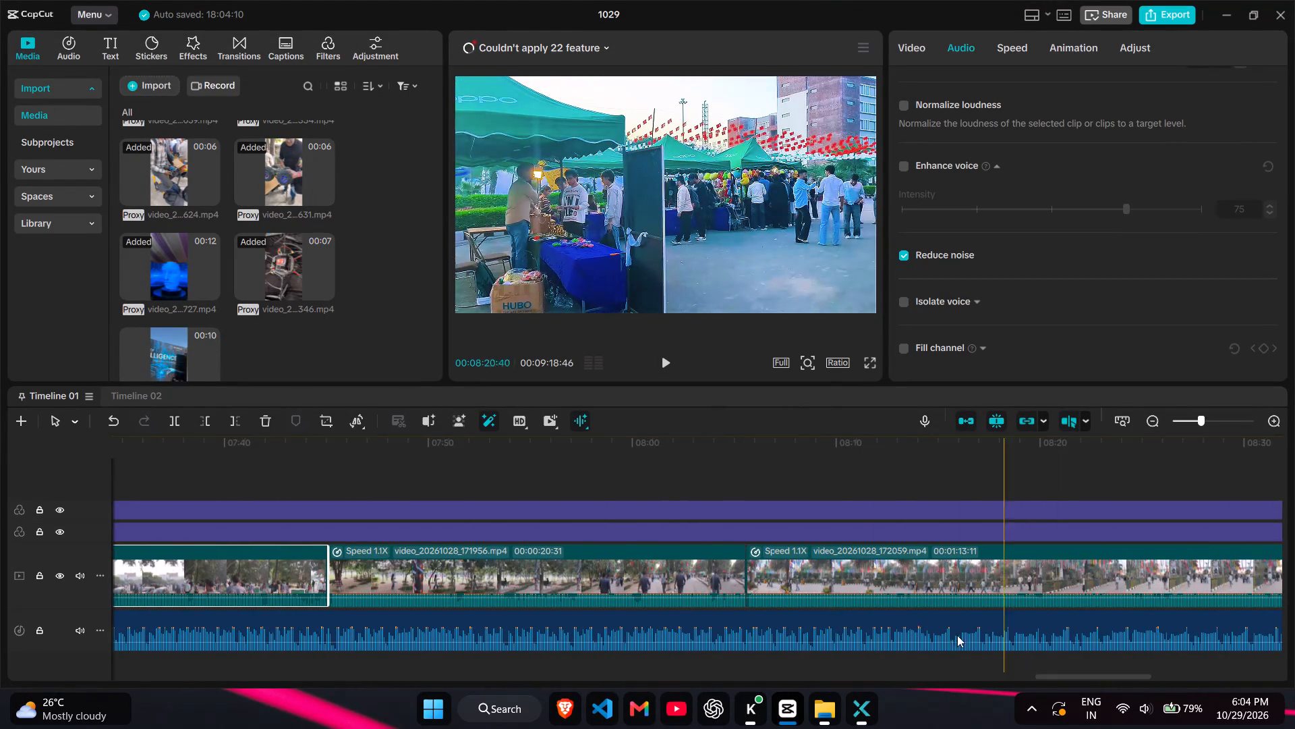
{"action": "left_click", "coordinate": [646, 533]}
{"action": "left_click", "coordinate": [648, 599]}
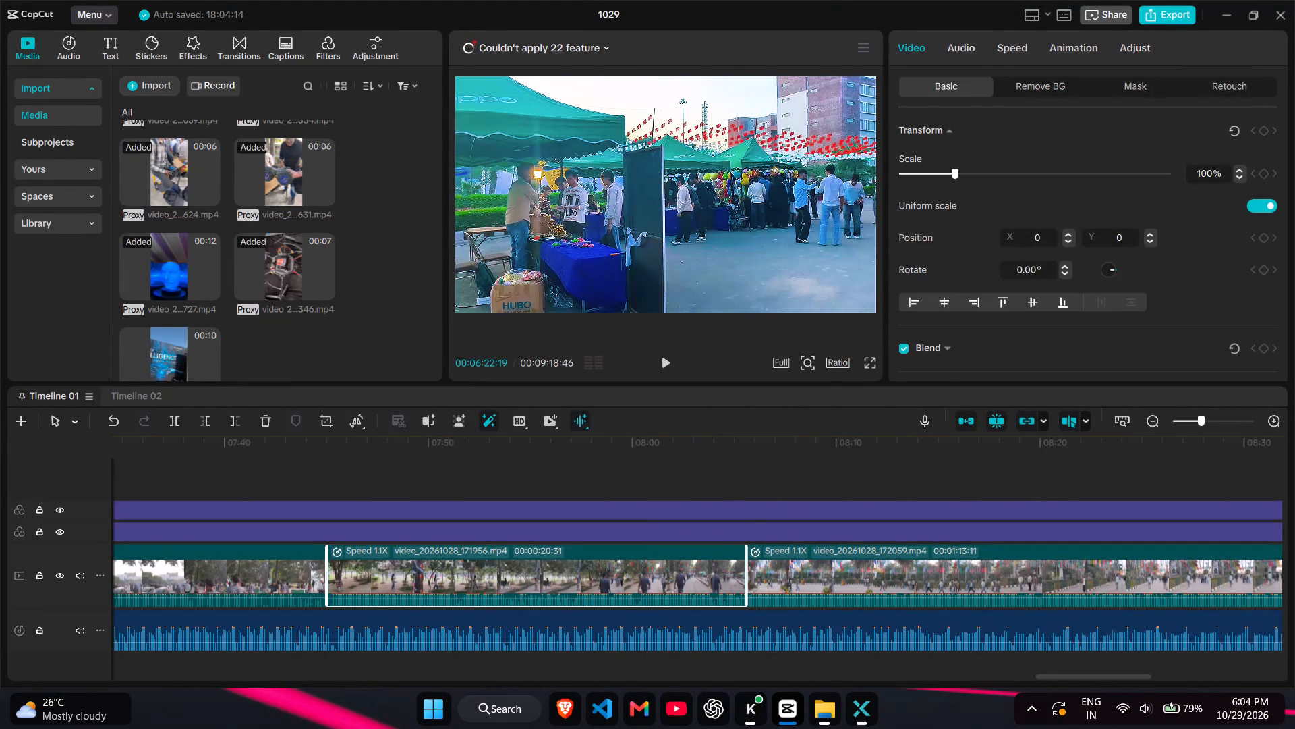
{"action": "left_click", "coordinate": [967, 45]}
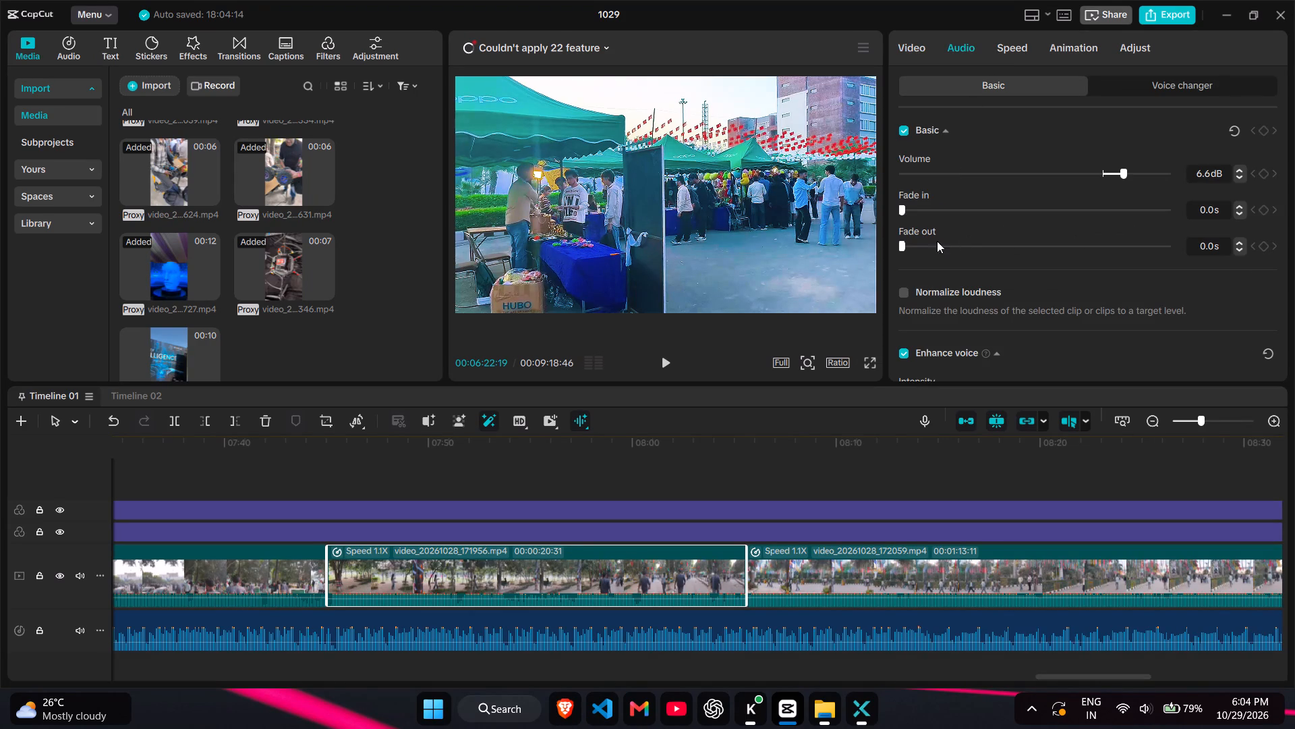
{"action": "left_click", "coordinate": [906, 354]}
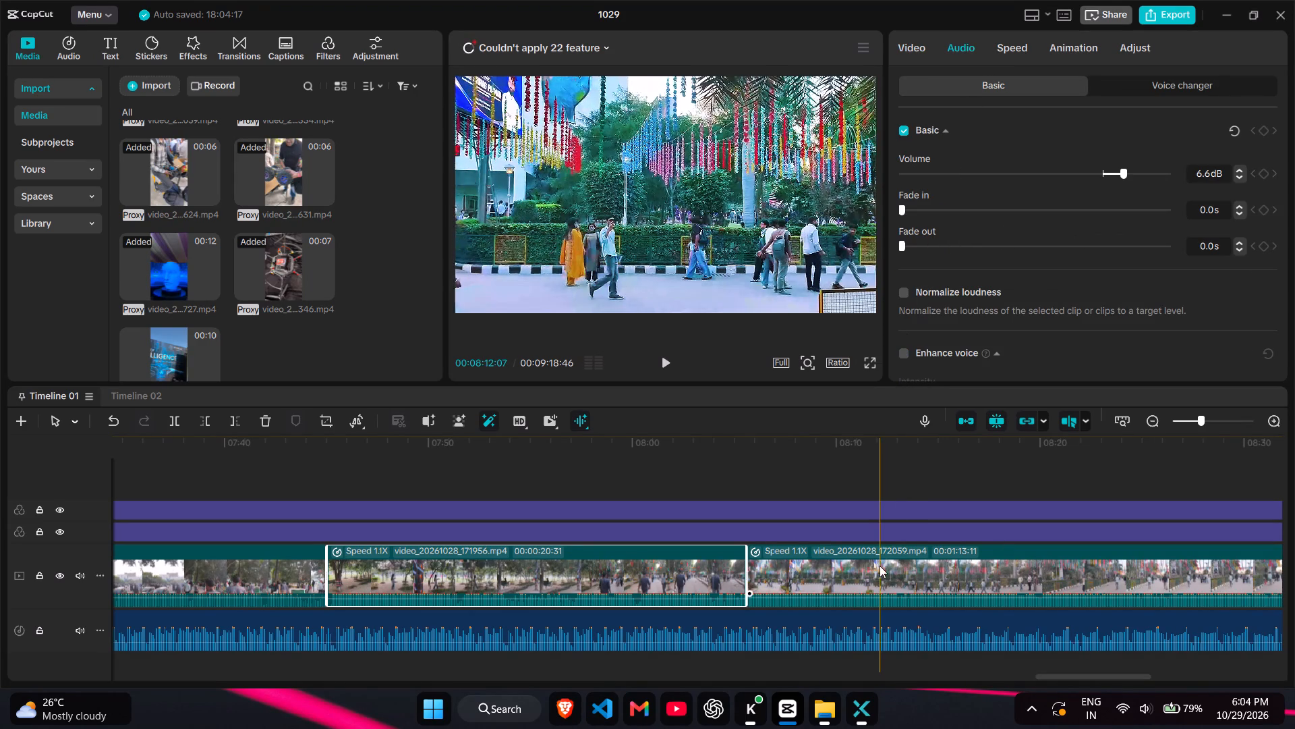
{"action": "left_click", "coordinate": [880, 566]}
{"action": "left_click", "coordinate": [902, 352]}
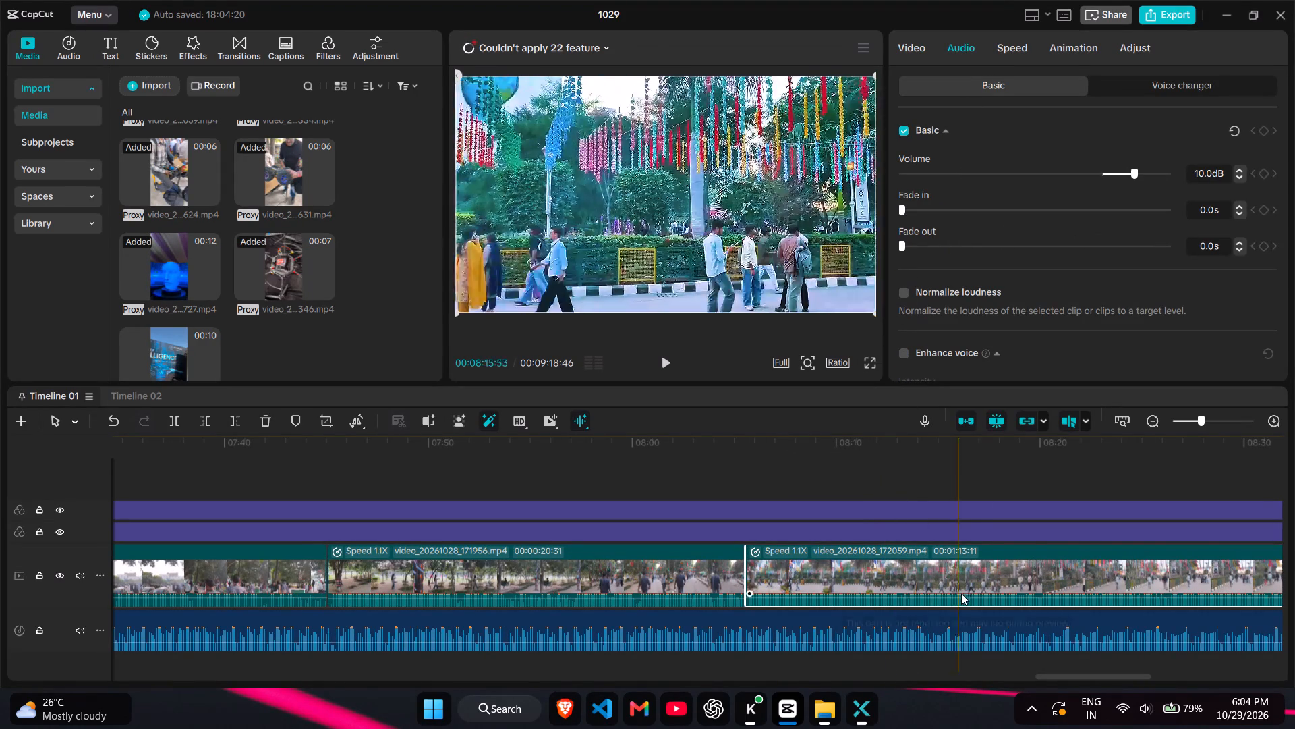
Check the timeline through to its end, and play back the opening from 00:00 to about 00:05.
{"action": "left_click_drag", "start_coordinate": [1088, 678], "coordinate": [1126, 676]}
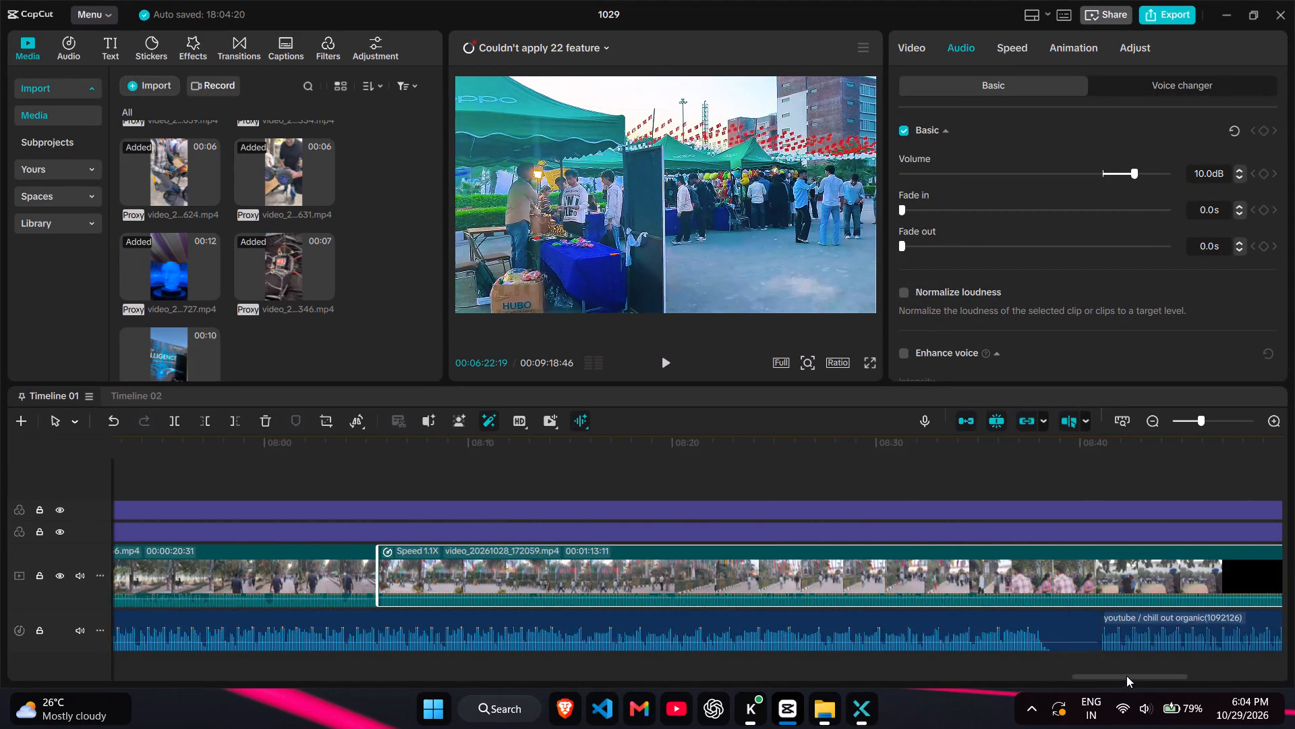
{"action": "left_click_drag", "start_coordinate": [1126, 676], "coordinate": [1201, 666]}
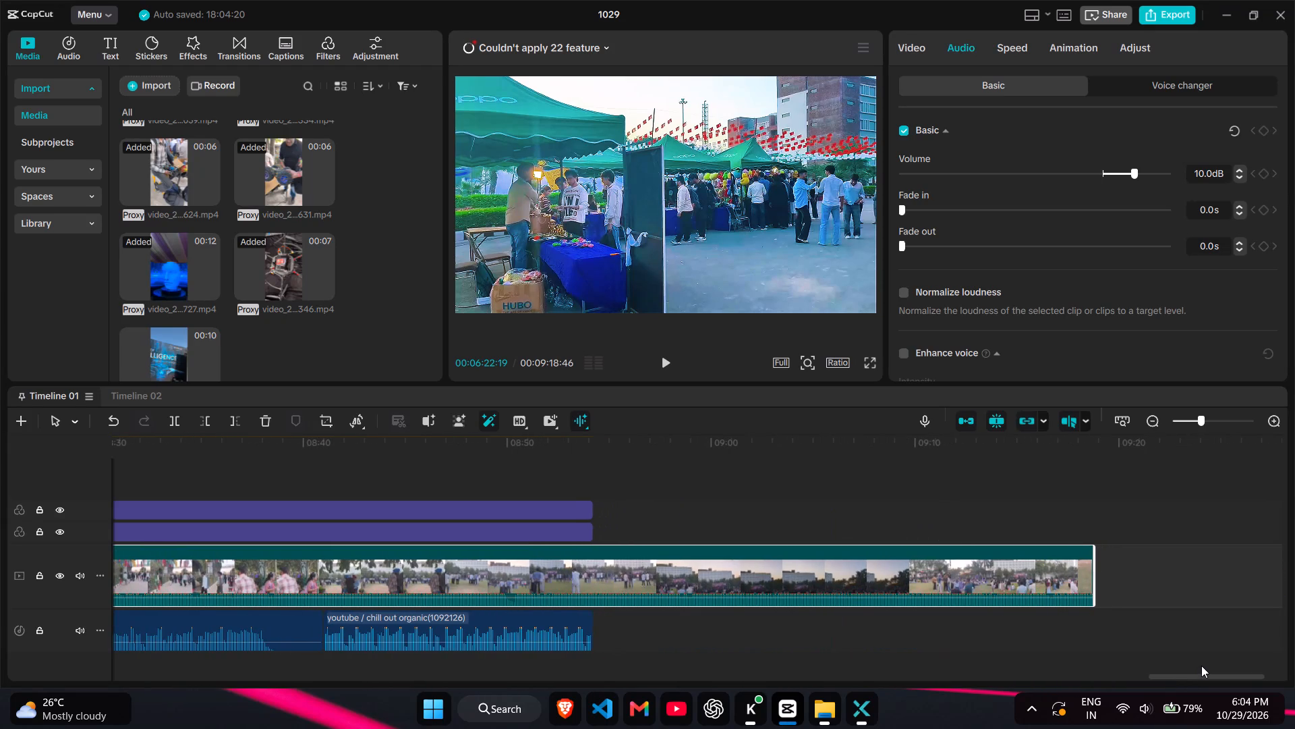
{"action": "left_click_drag", "start_coordinate": [1201, 666], "coordinate": [1202, 666]}
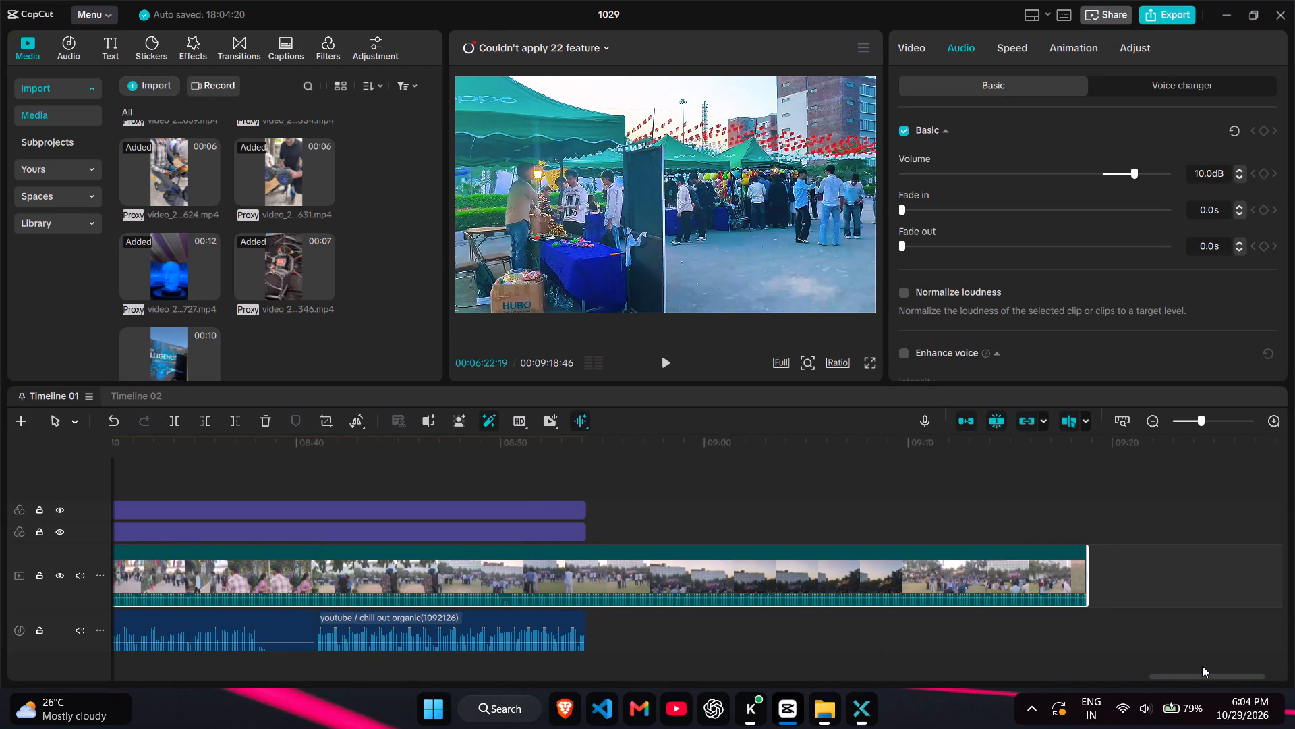
{"action": "left_click_drag", "start_coordinate": [1202, 666], "coordinate": [983, 665]}
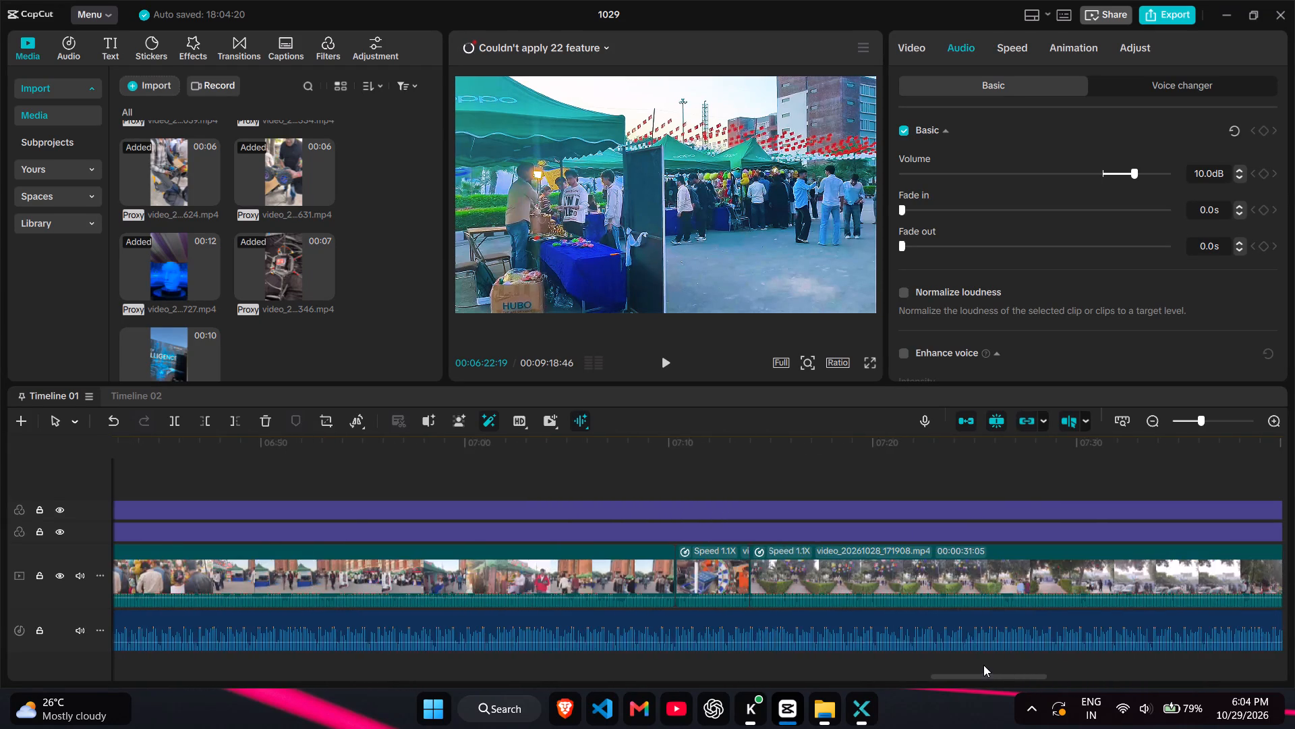
{"action": "left_click_drag", "start_coordinate": [983, 665], "coordinate": [355, 636]}
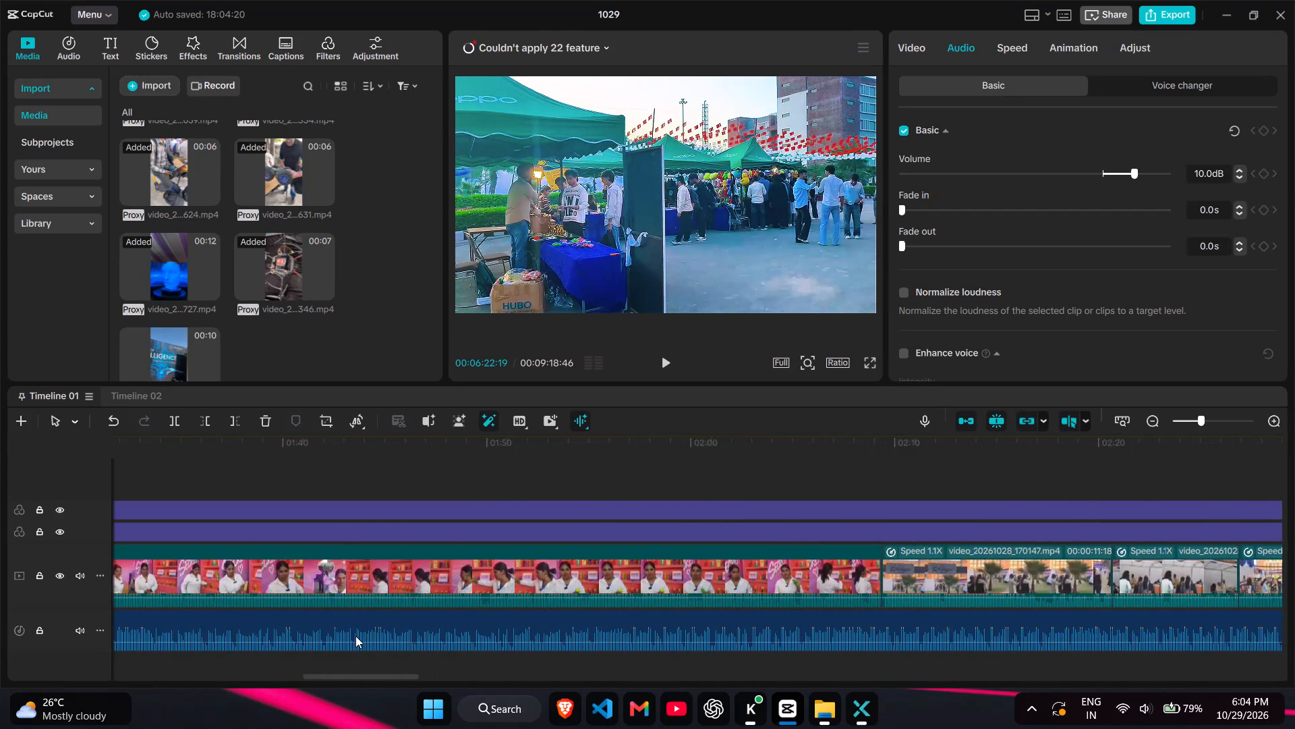
{"action": "left_click_drag", "start_coordinate": [355, 636], "coordinate": [92, 638]}
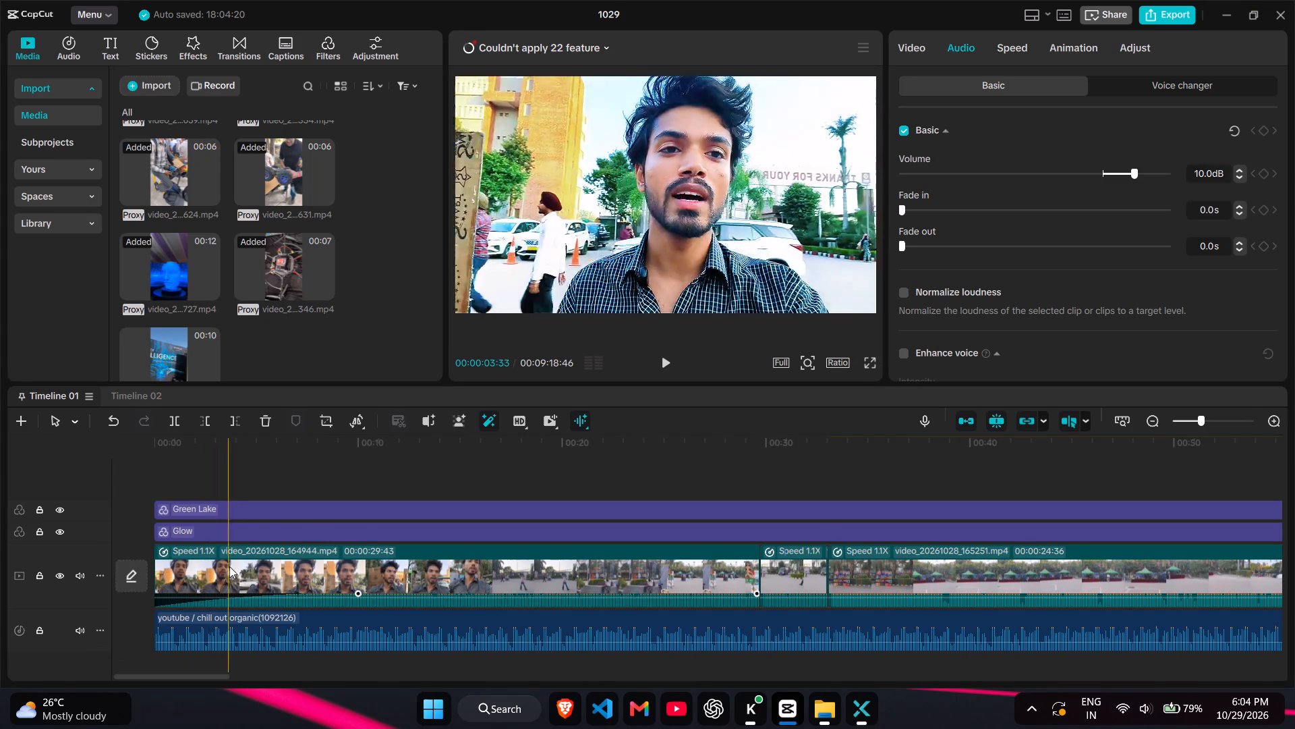
{"action": "left_click", "coordinate": [156, 470]}
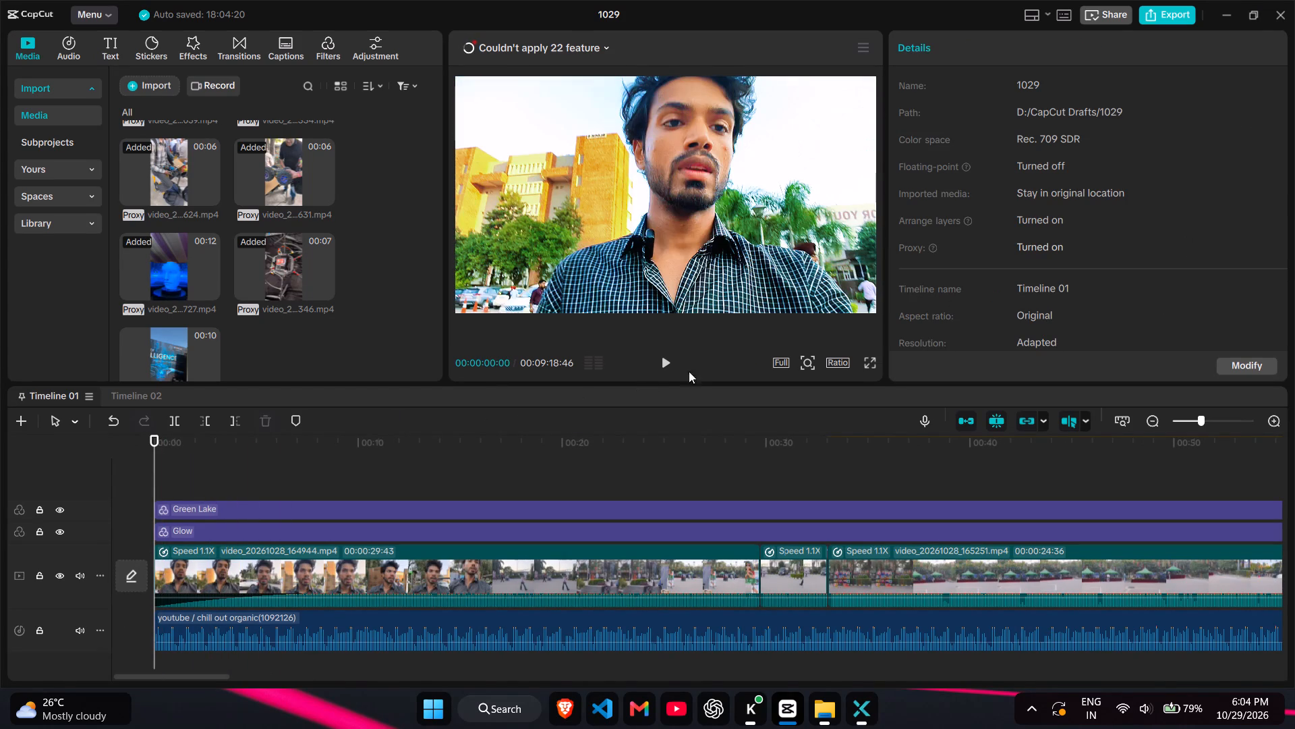
{"action": "left_click", "coordinate": [665, 360]}
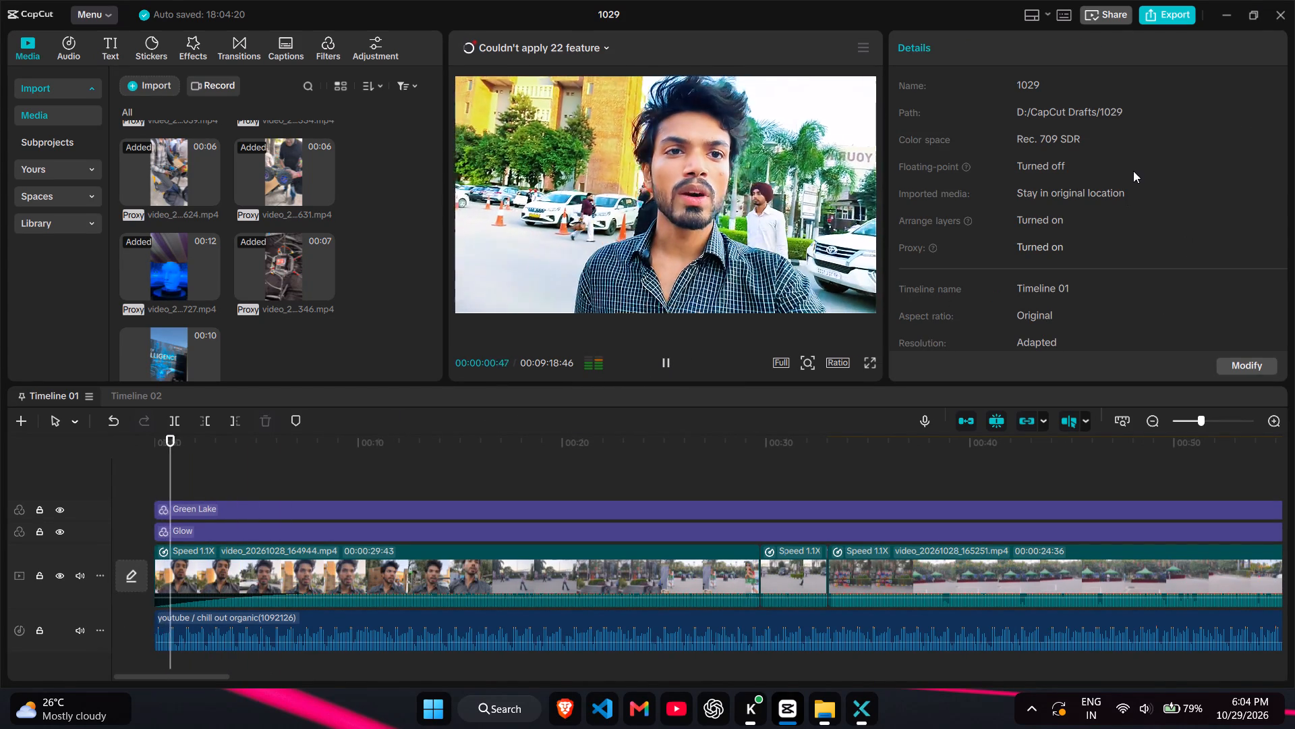
{"action": "left_click", "coordinate": [667, 362]}
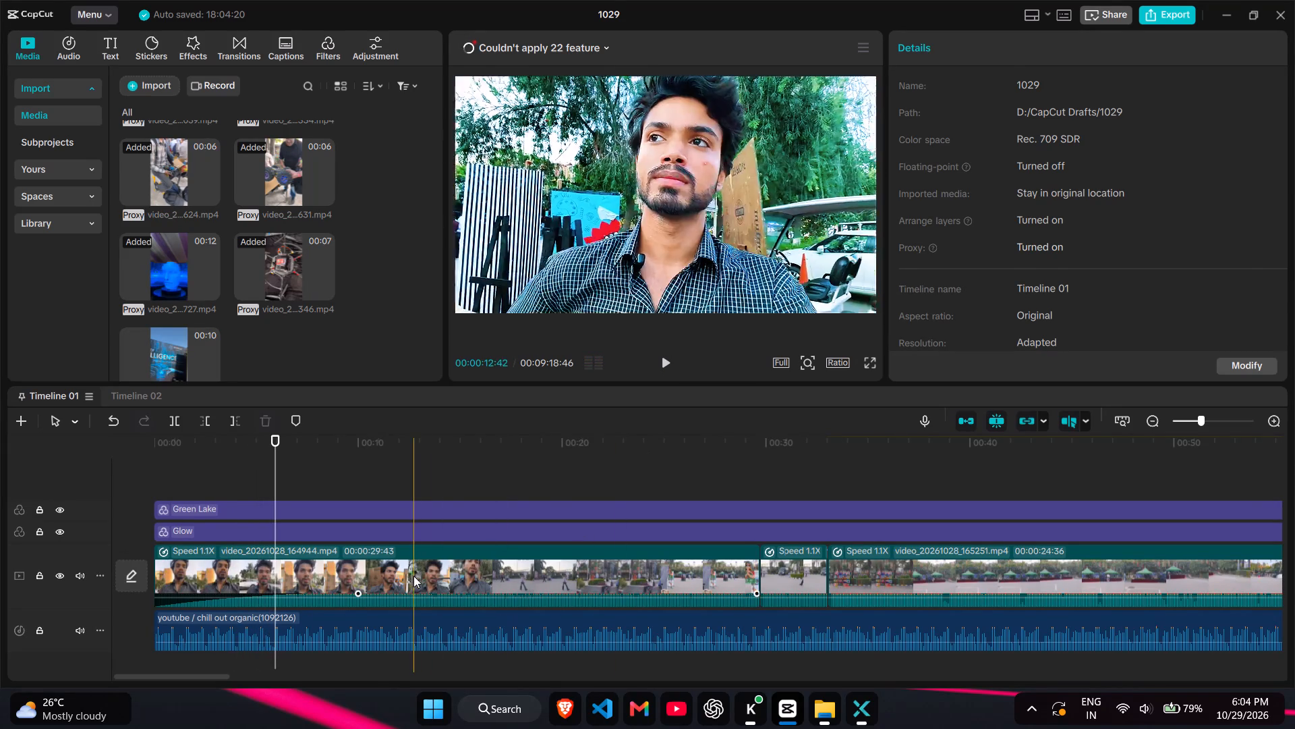
Turn off Enhance voice for the first clip, video_20261028_164944.mp4.
{"action": "left_click", "coordinate": [413, 576]}
{"action": "left_click", "coordinate": [959, 42]}
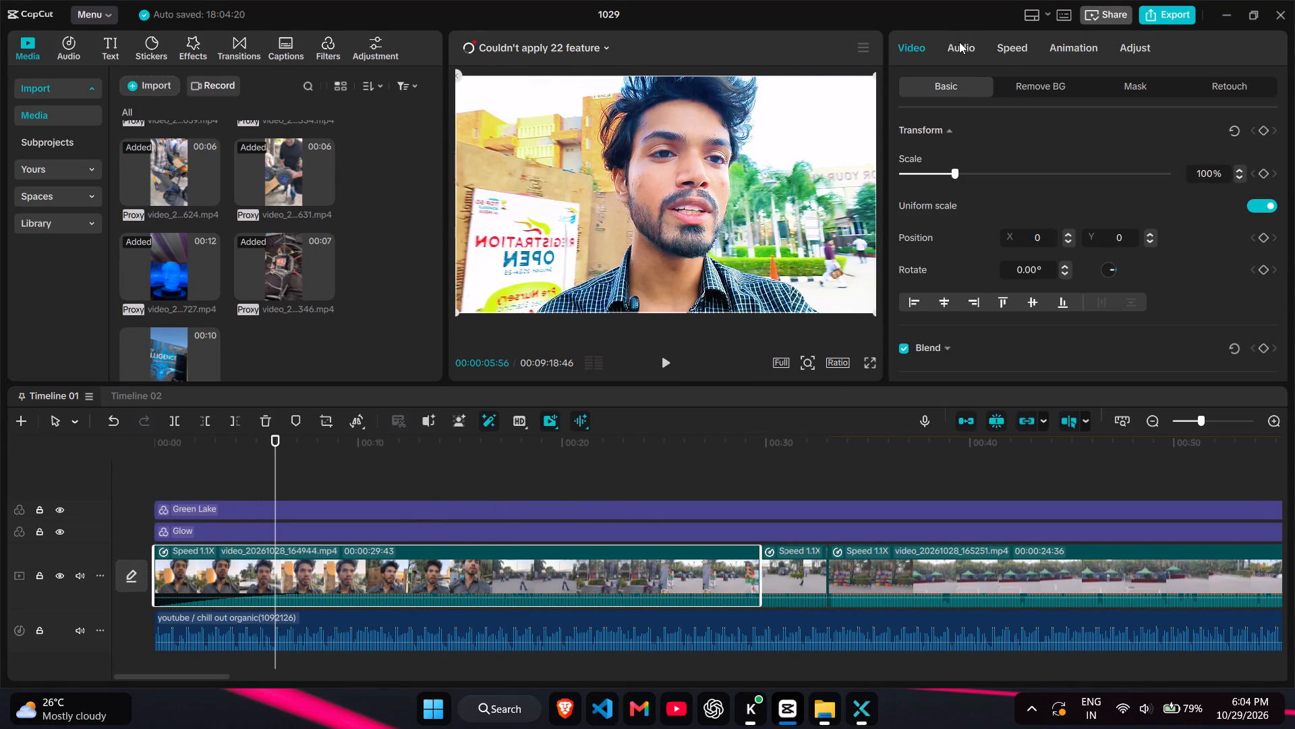
{"action": "left_click", "coordinate": [896, 355]}
{"action": "left_click", "coordinate": [903, 354]}
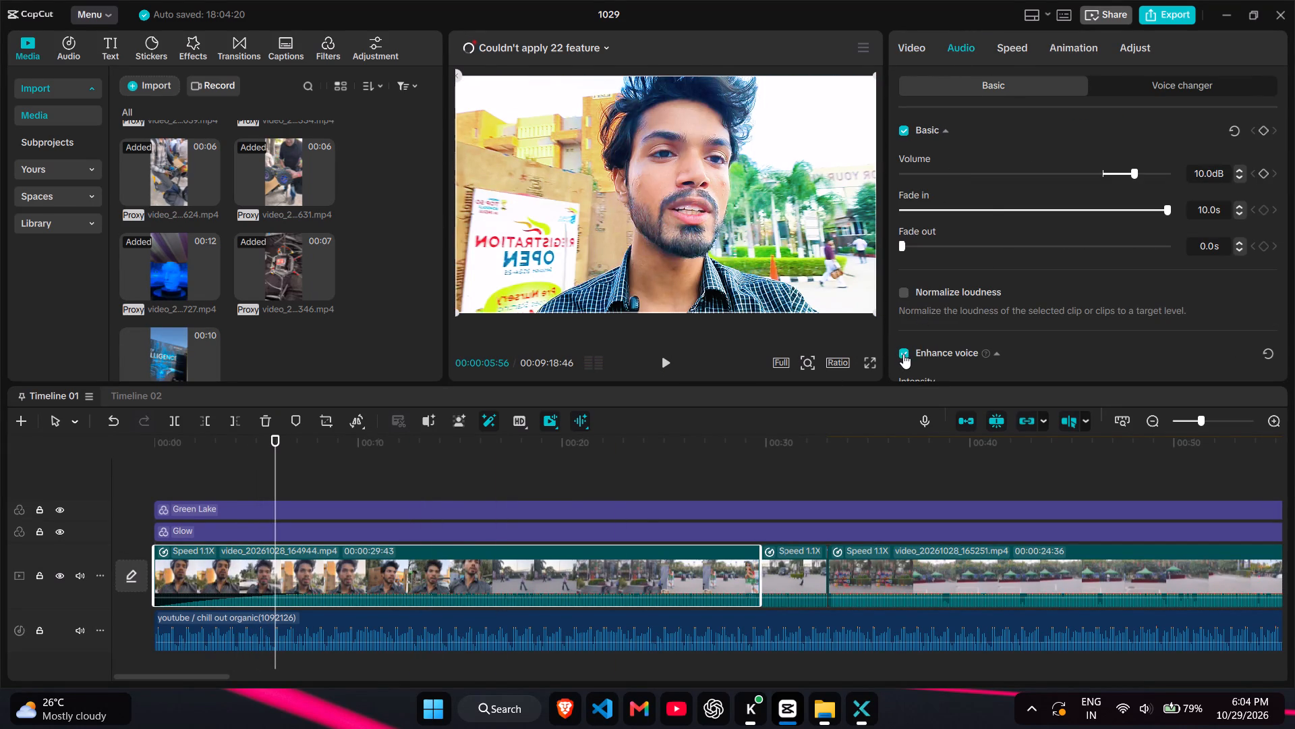
Play back the first clip again from the start of the timeline to about 00:08.
{"action": "left_click_drag", "start_coordinate": [265, 470], "coordinate": [237, 474]}
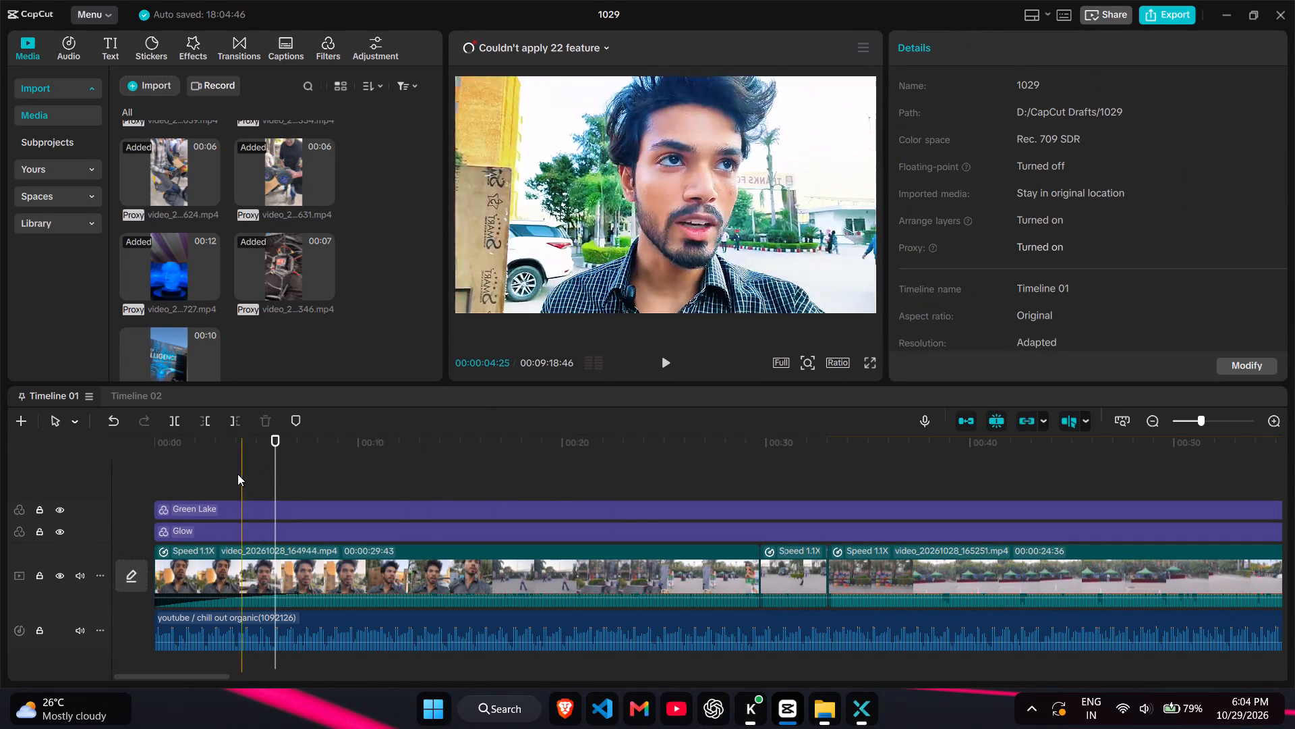
{"action": "left_click_drag", "start_coordinate": [237, 474], "coordinate": [233, 477]}
{"action": "left_click_drag", "start_coordinate": [275, 470], "coordinate": [92, 477]}
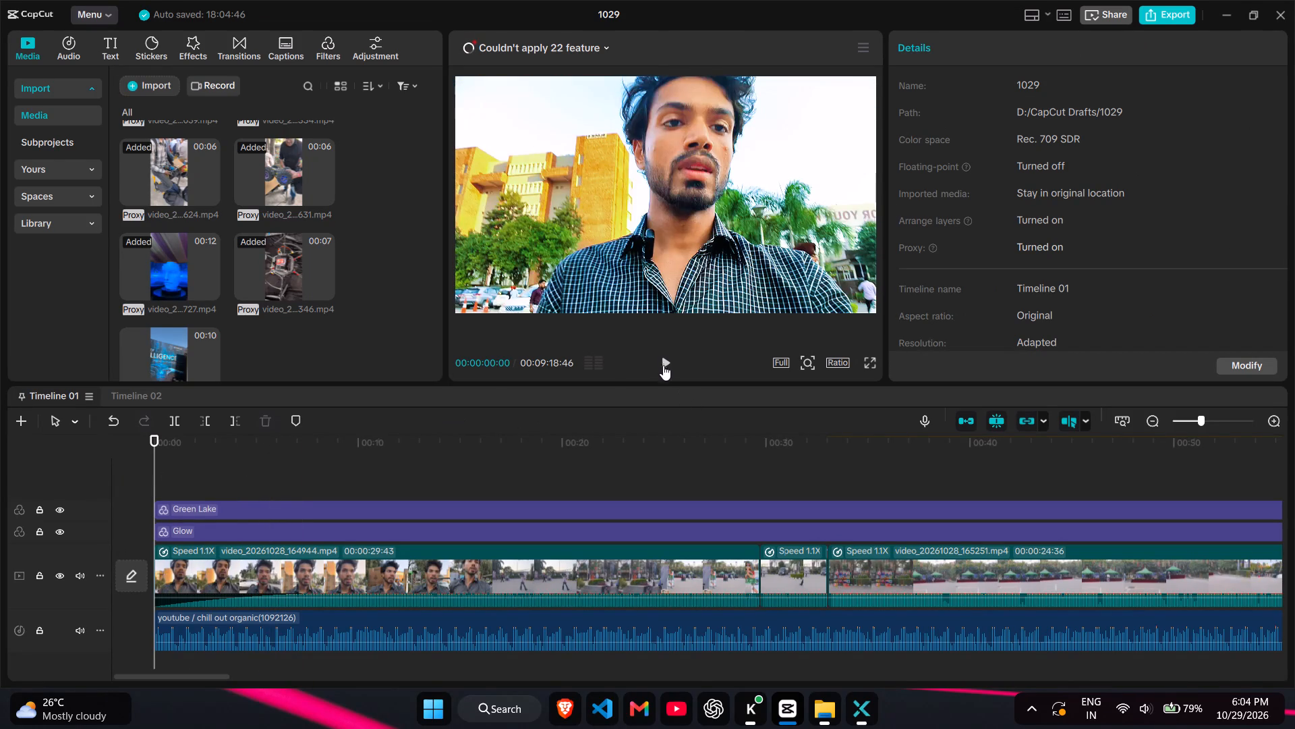
{"action": "left_click", "coordinate": [662, 362]}
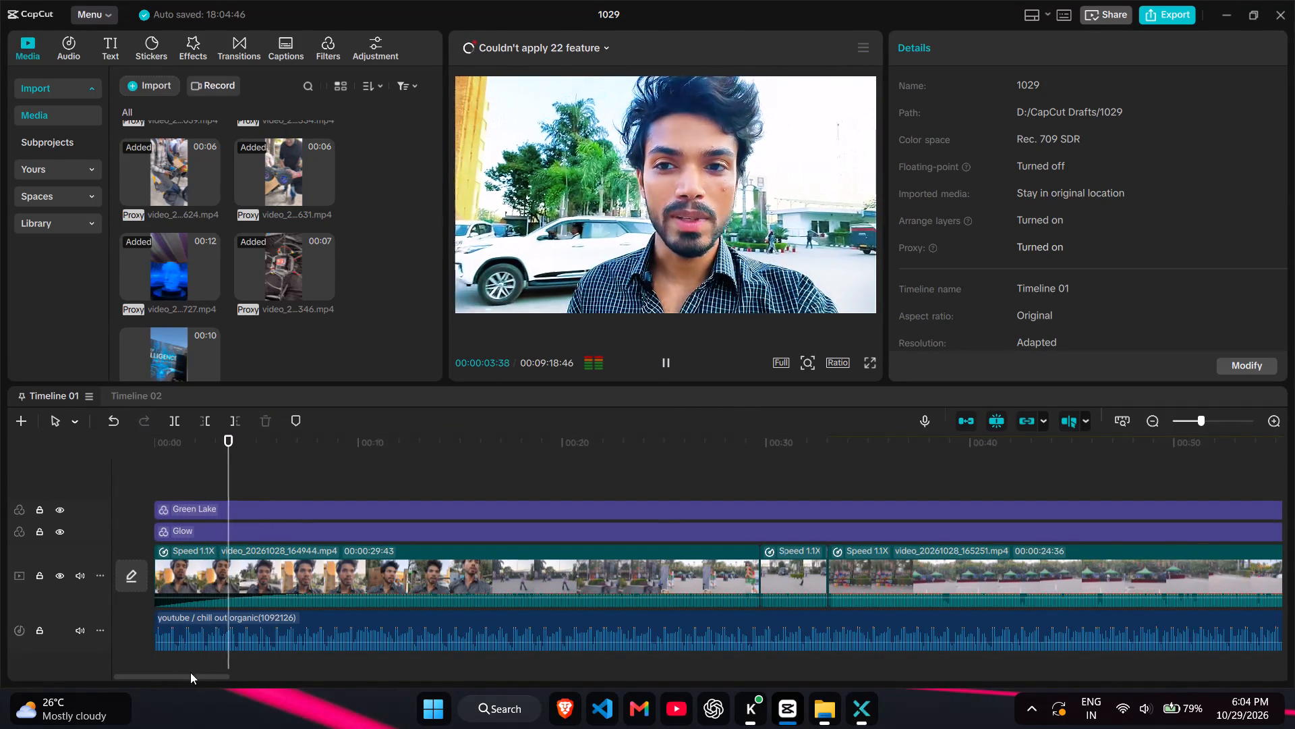
{"action": "left_click_drag", "start_coordinate": [205, 676], "coordinate": [211, 672]}
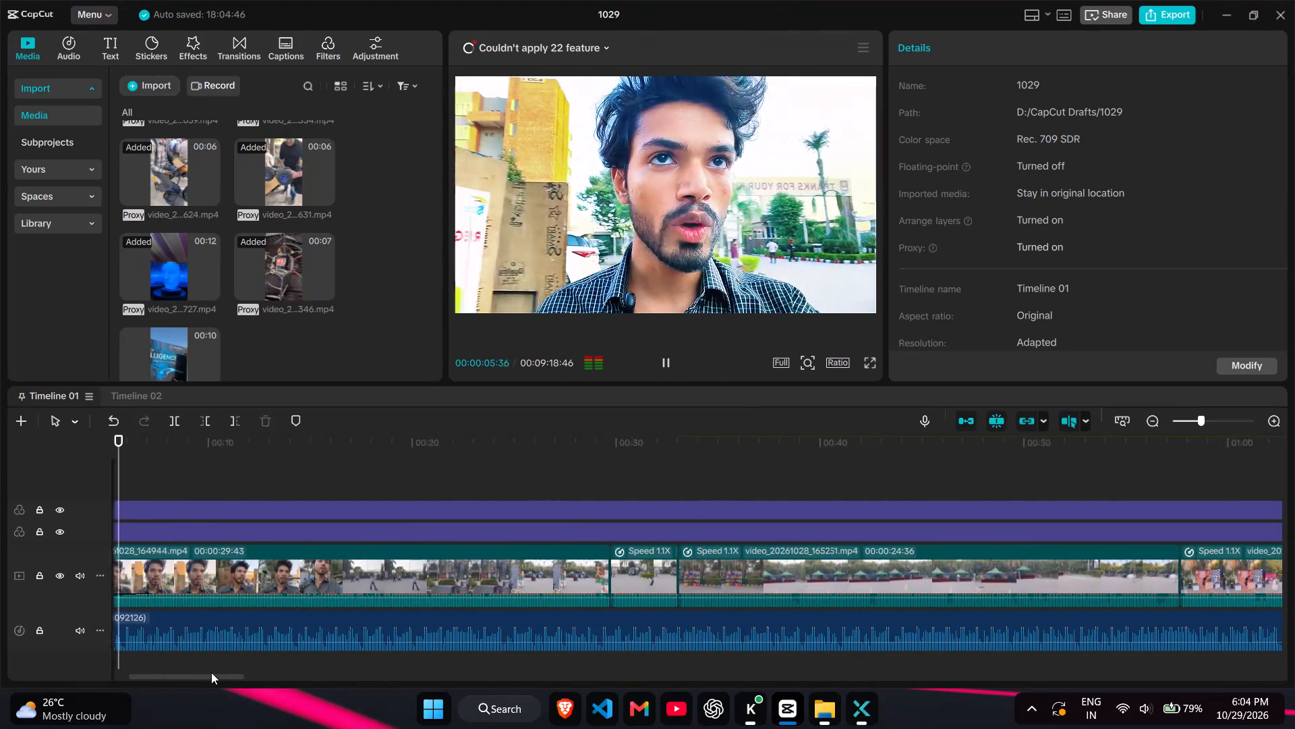
{"action": "left_click_drag", "start_coordinate": [211, 672], "coordinate": [241, 674]}
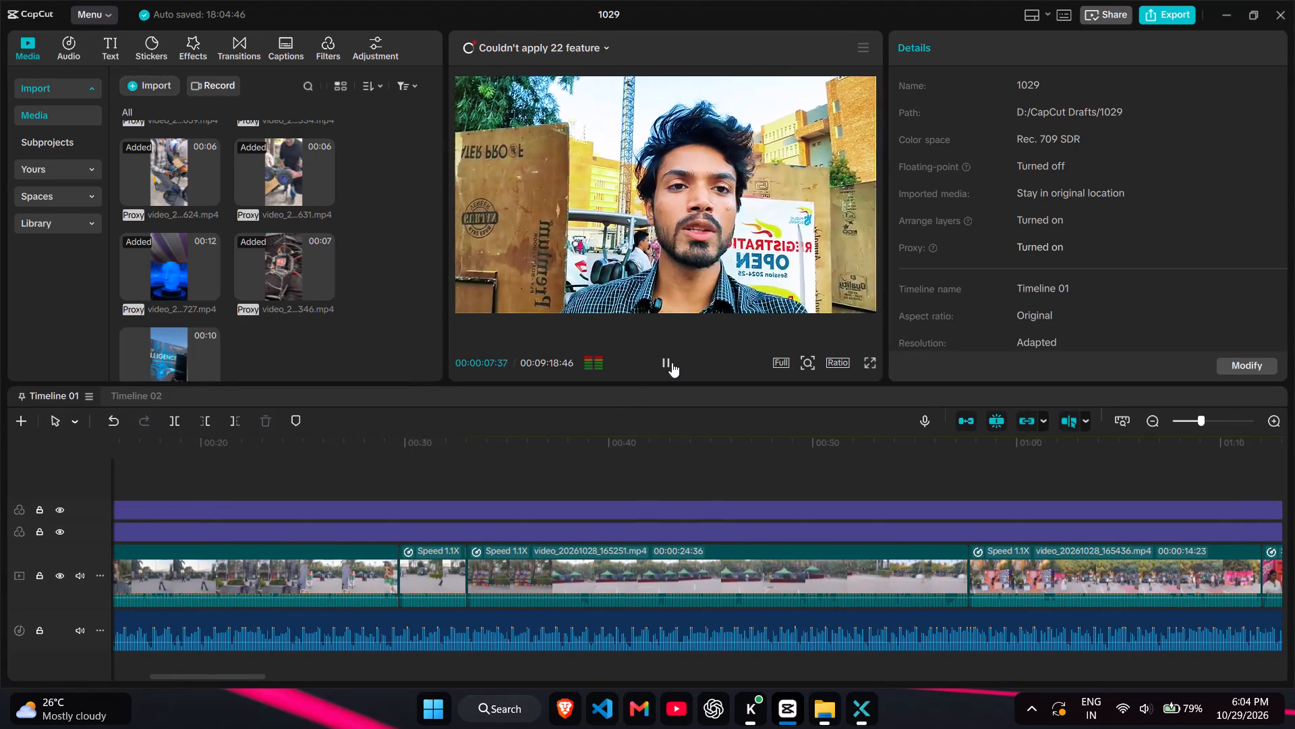
{"action": "left_click", "coordinate": [666, 365]}
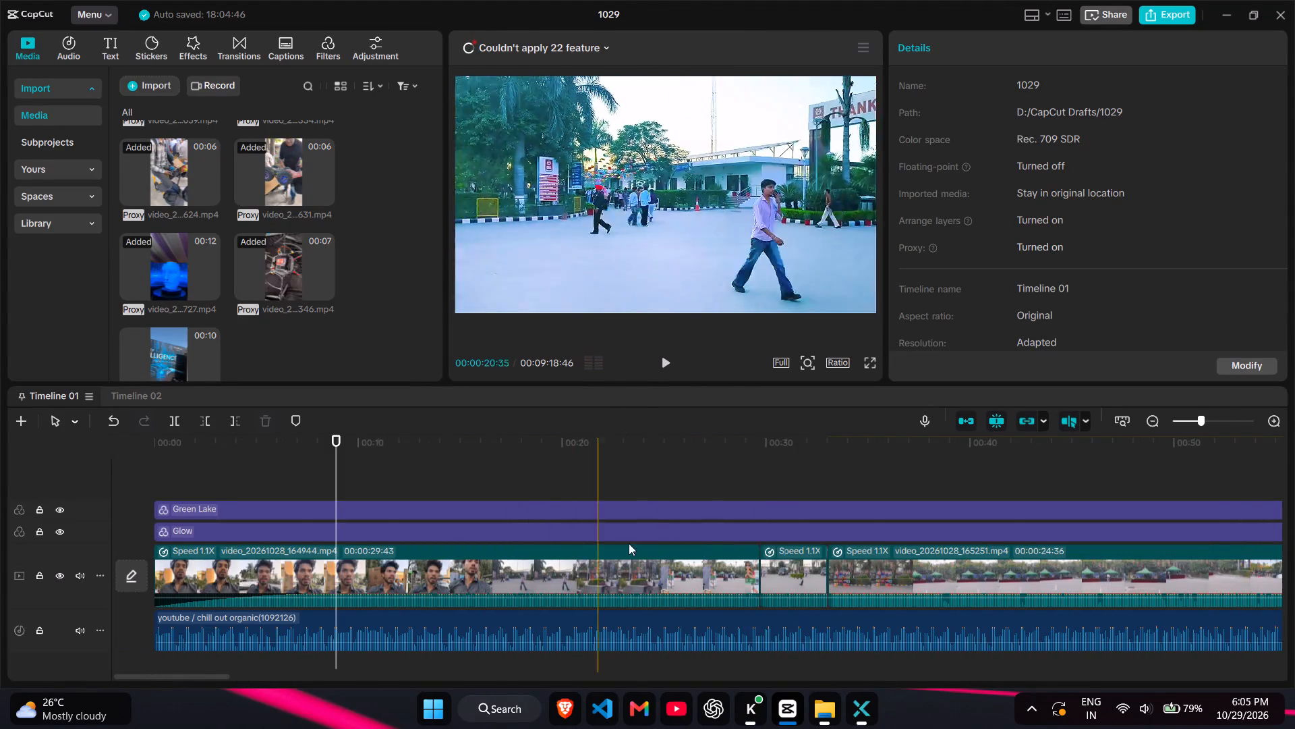
Turn off Enhance voice for the short clip at about 00:30 and the following clip, video_20261028_165251.mp4.
{"action": "left_click", "coordinate": [780, 582]}
{"action": "left_click", "coordinate": [964, 51]}
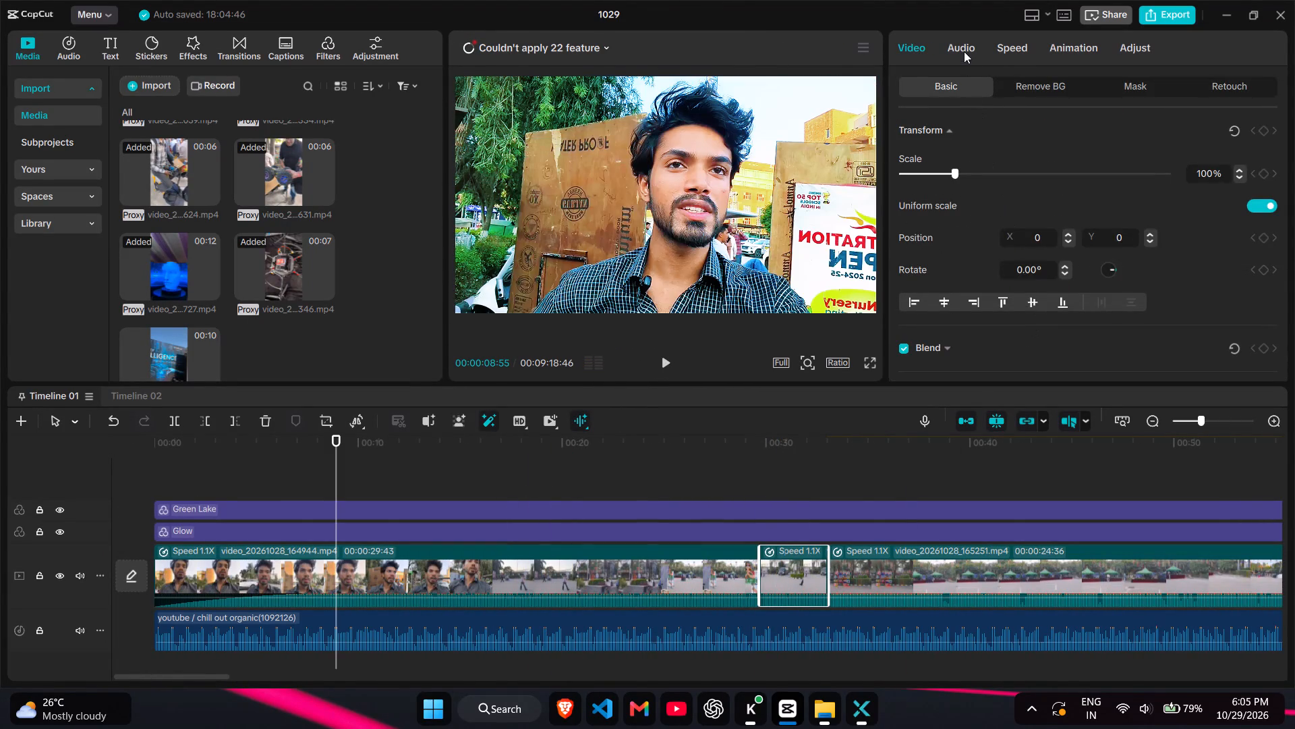
{"action": "left_click", "coordinate": [901, 357]}
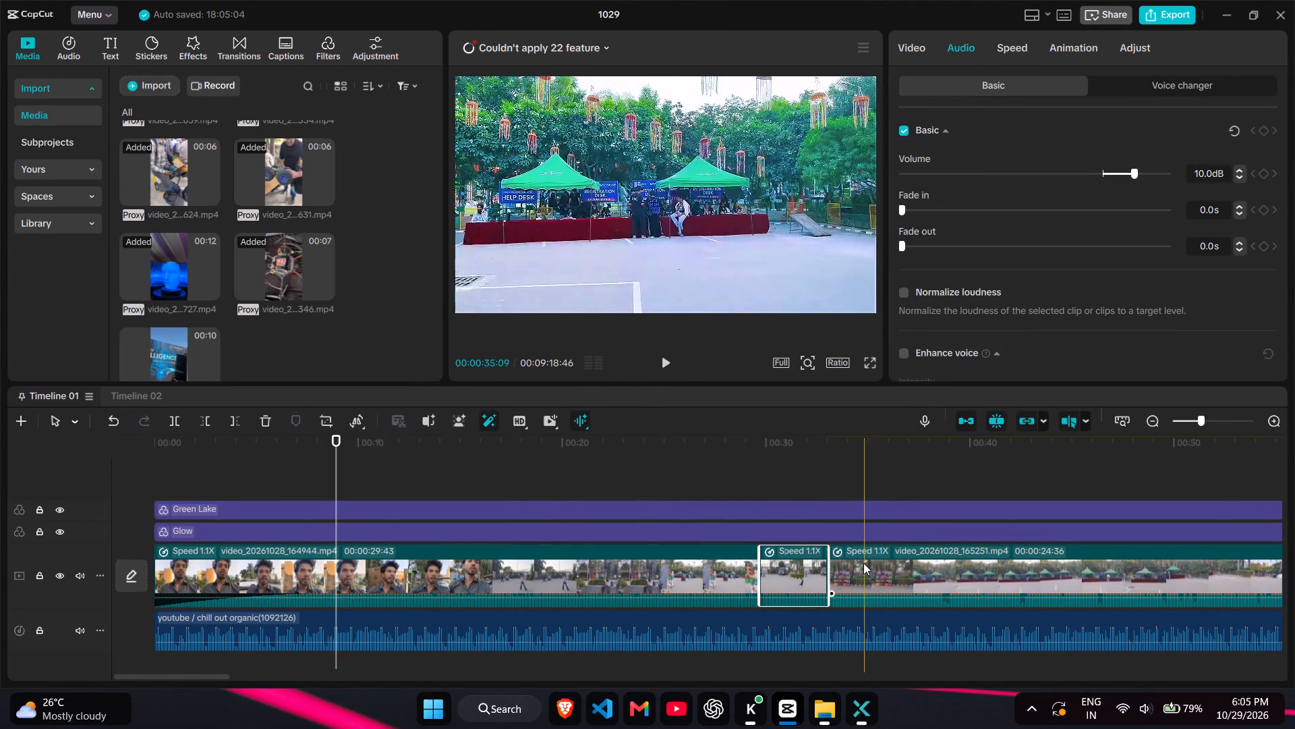
{"action": "left_click", "coordinate": [863, 564]}
{"action": "left_click", "coordinate": [902, 352]}
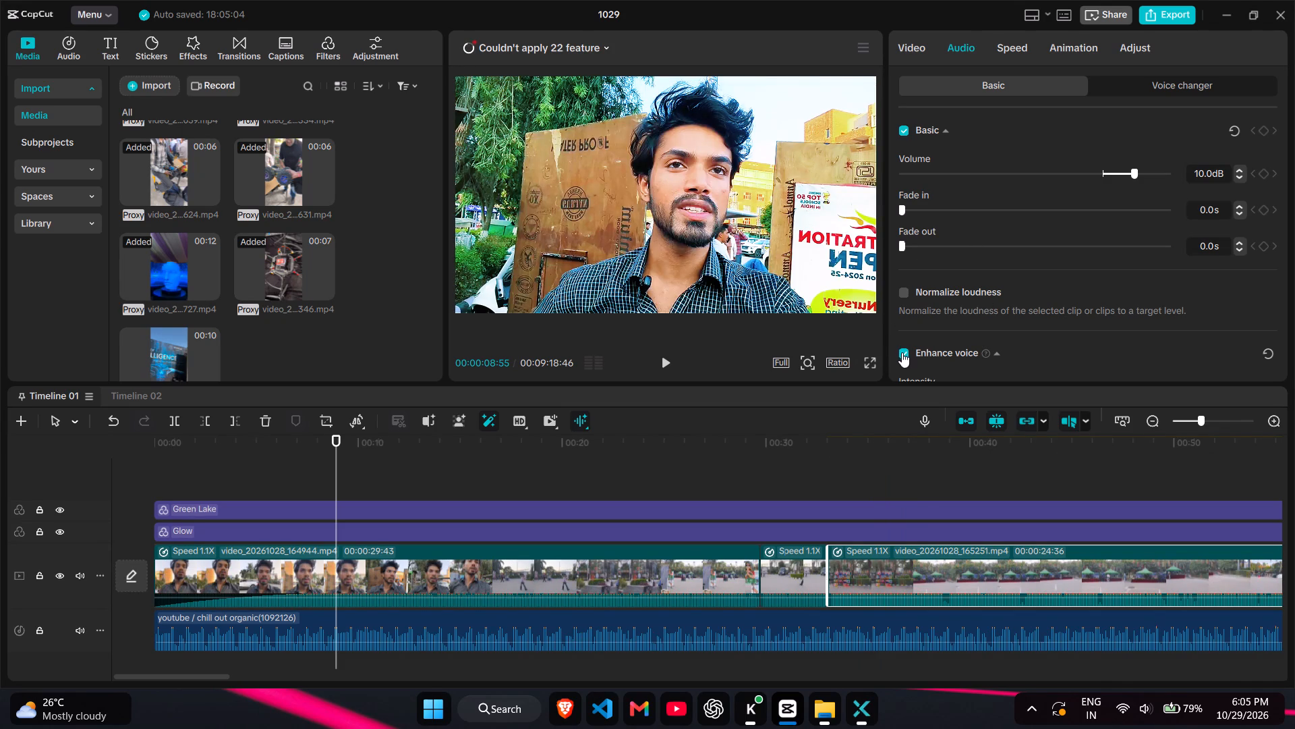
Turn off Enhance voice for video_20261028_165436.mp4 and the following clip, video_20261028_165740.mp4.
{"action": "left_click_drag", "start_coordinate": [214, 674], "coordinate": [225, 675]}
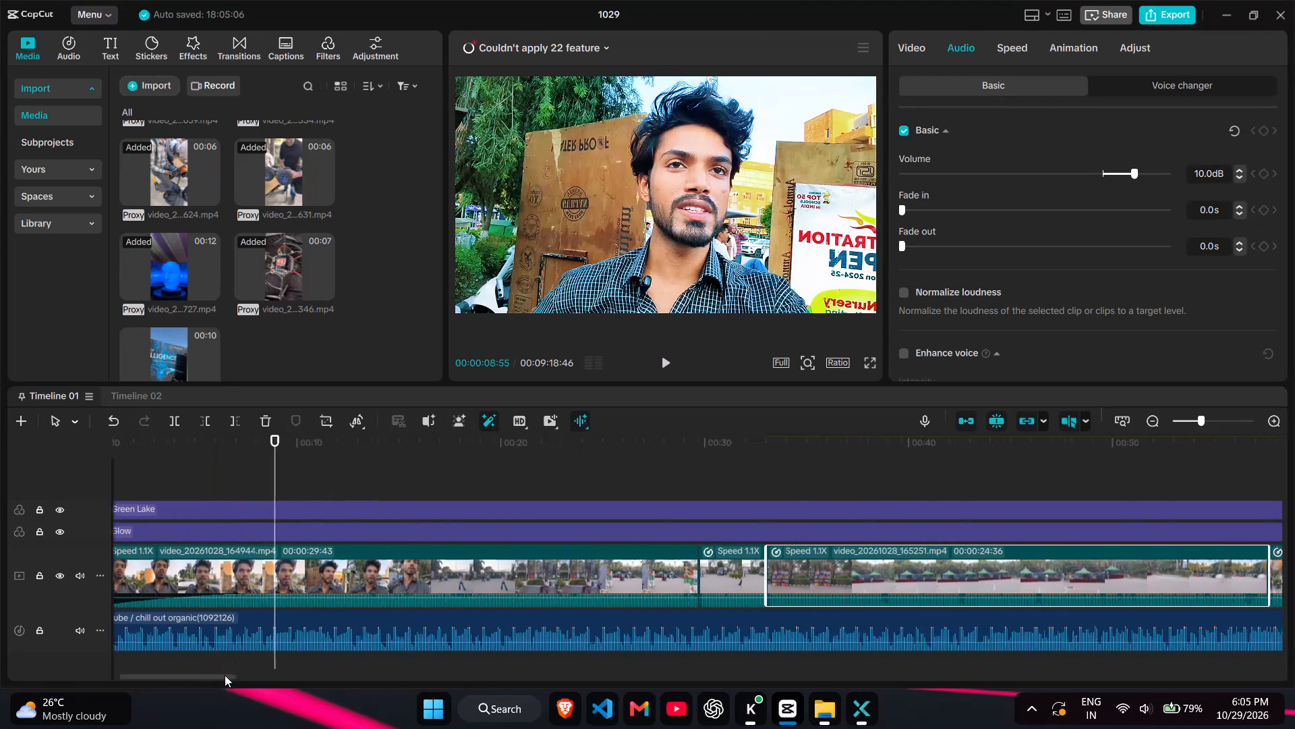
{"action": "left_click_drag", "start_coordinate": [225, 675], "coordinate": [335, 685]}
{"action": "left_click", "coordinate": [316, 568]}
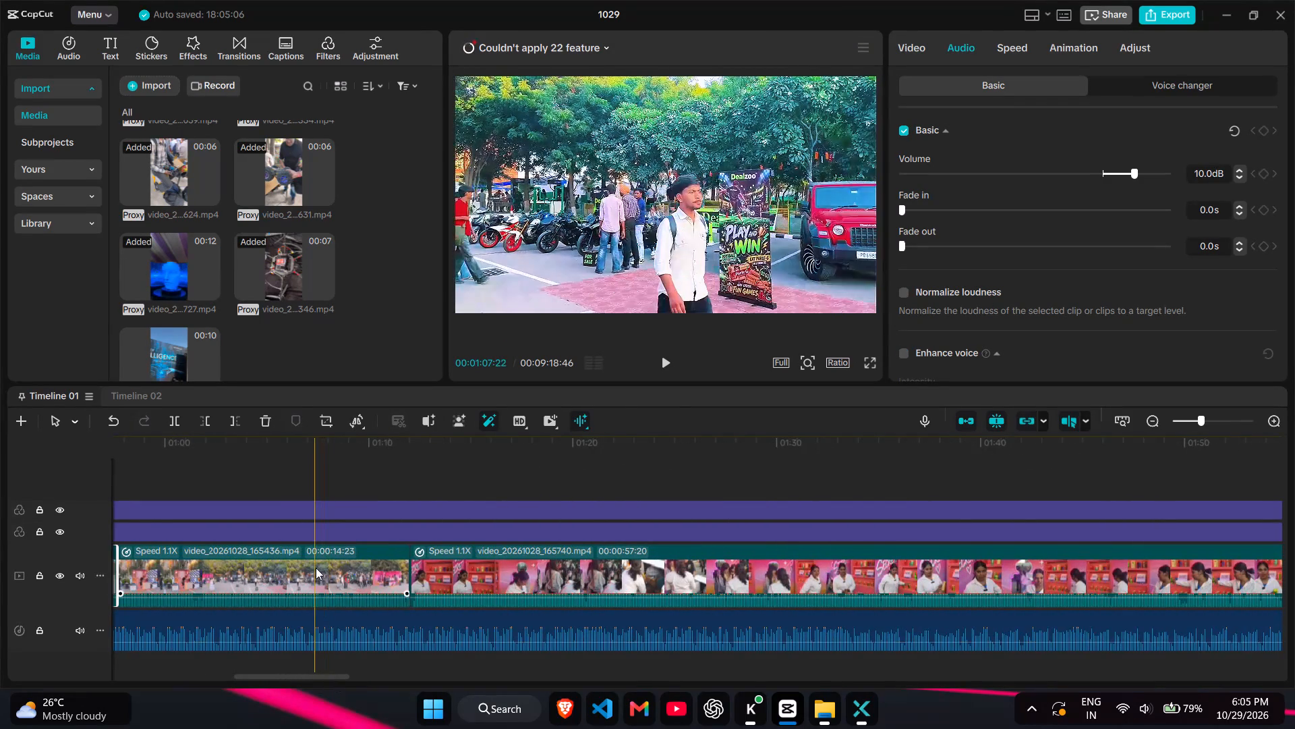
{"action": "left_click", "coordinate": [909, 355]}
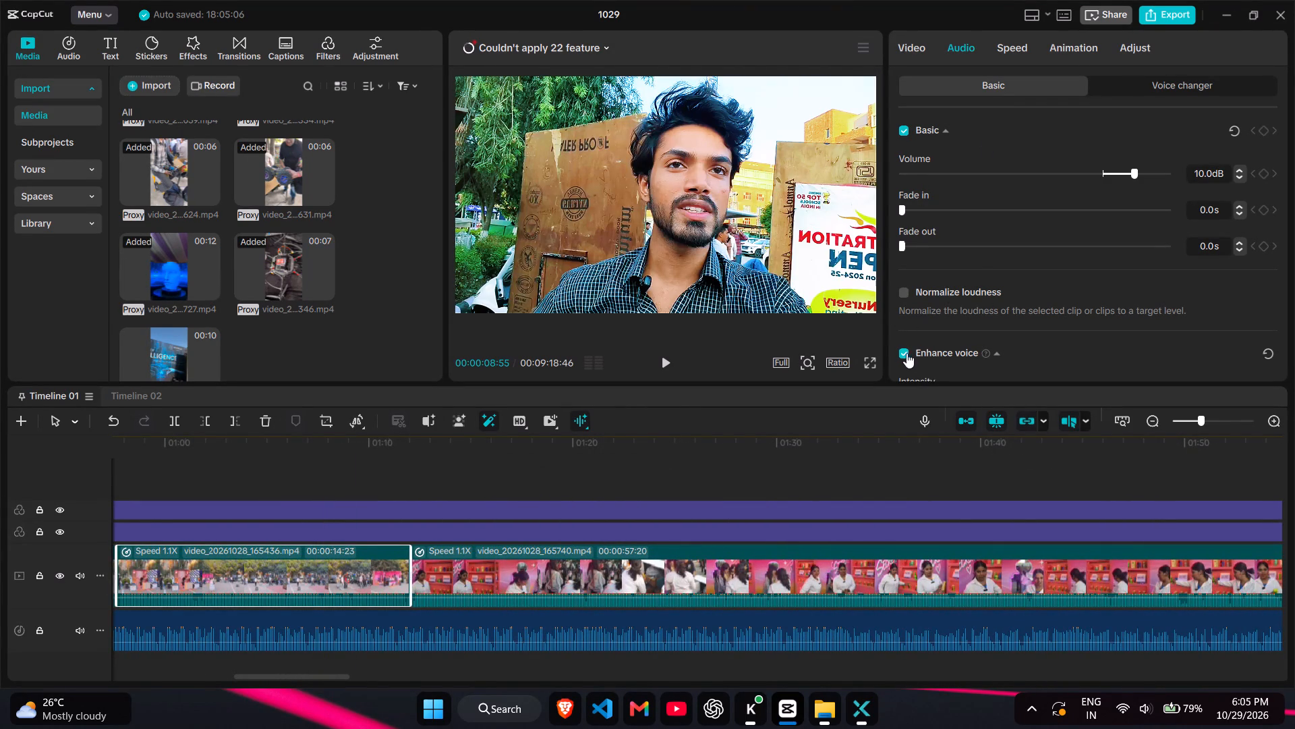
{"action": "left_click", "coordinate": [903, 351]}
{"action": "left_click", "coordinate": [633, 583]}
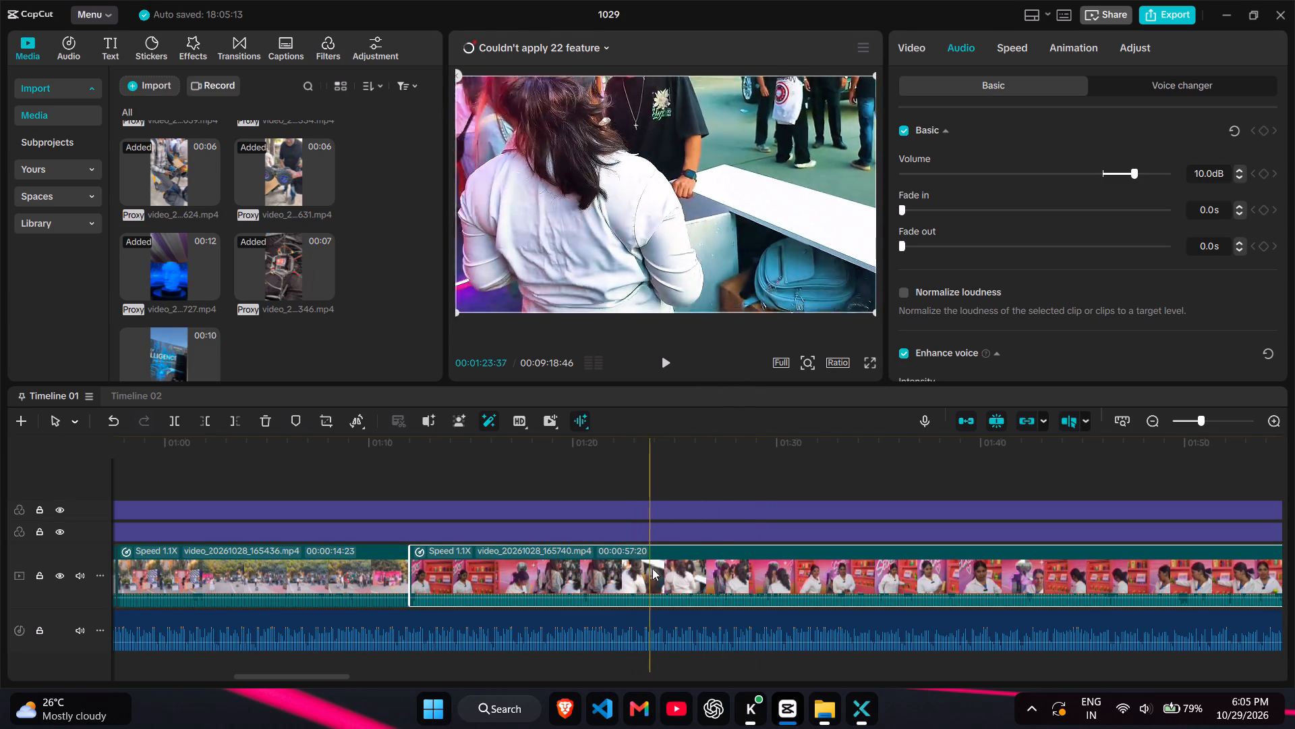
{"action": "left_click", "coordinate": [905, 355]}
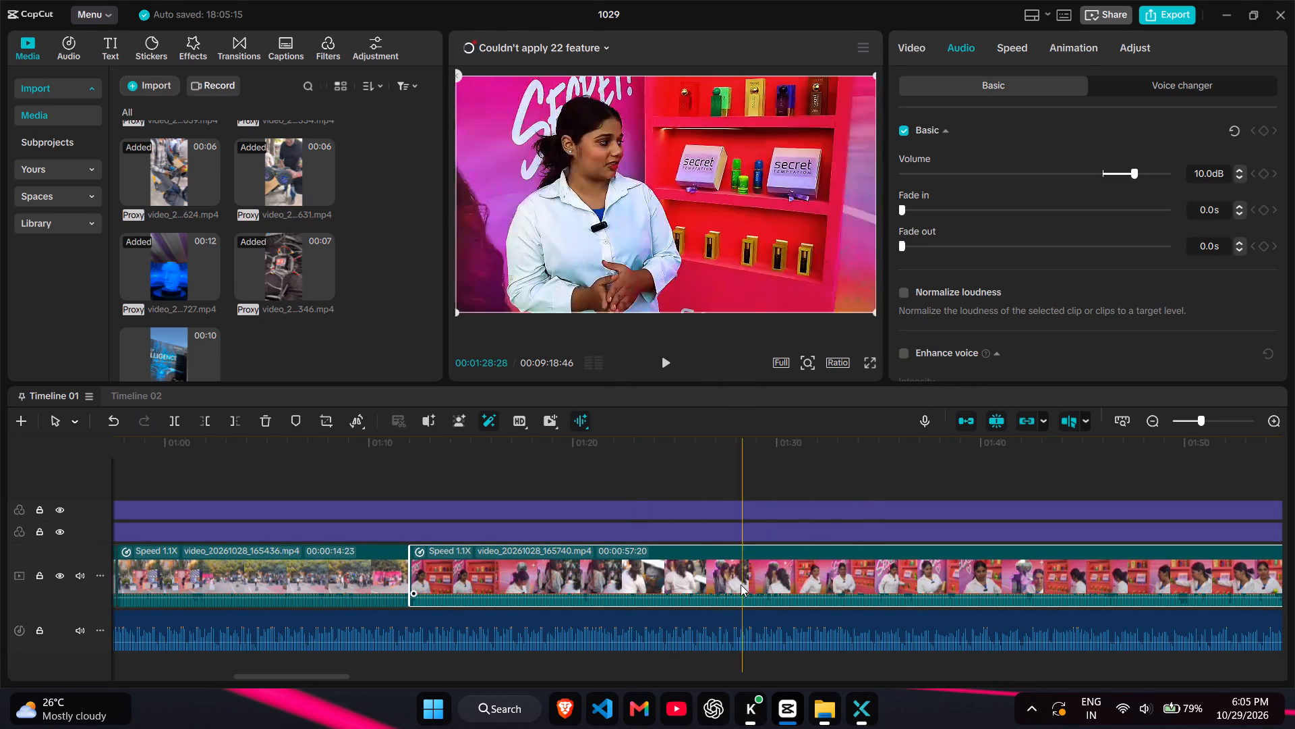
Turn off Enhance voice for video_20261028_170147.mp4 and the short clip between it and video_20261028_170314.mp4.
{"action": "left_click_drag", "start_coordinate": [324, 679], "coordinate": [396, 691]}
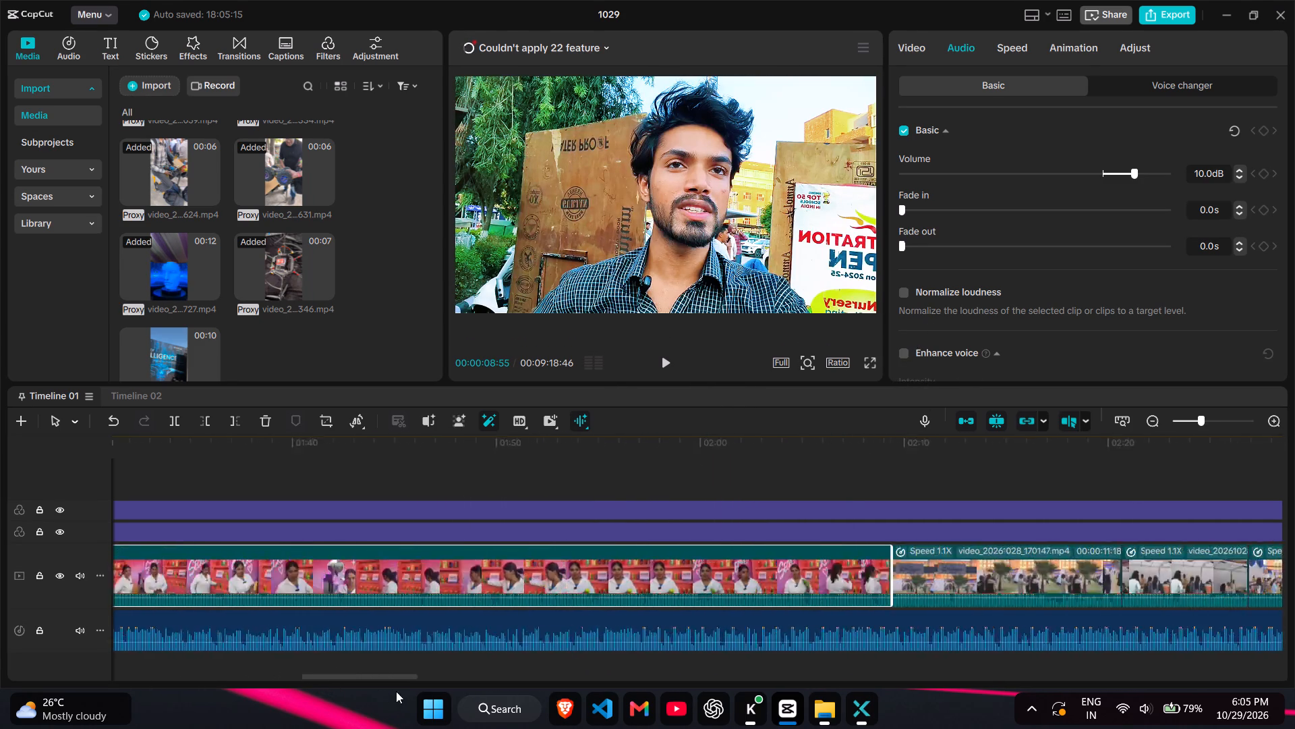
{"action": "left_click_drag", "start_coordinate": [396, 691], "coordinate": [442, 697]}
{"action": "left_click", "coordinate": [472, 585]}
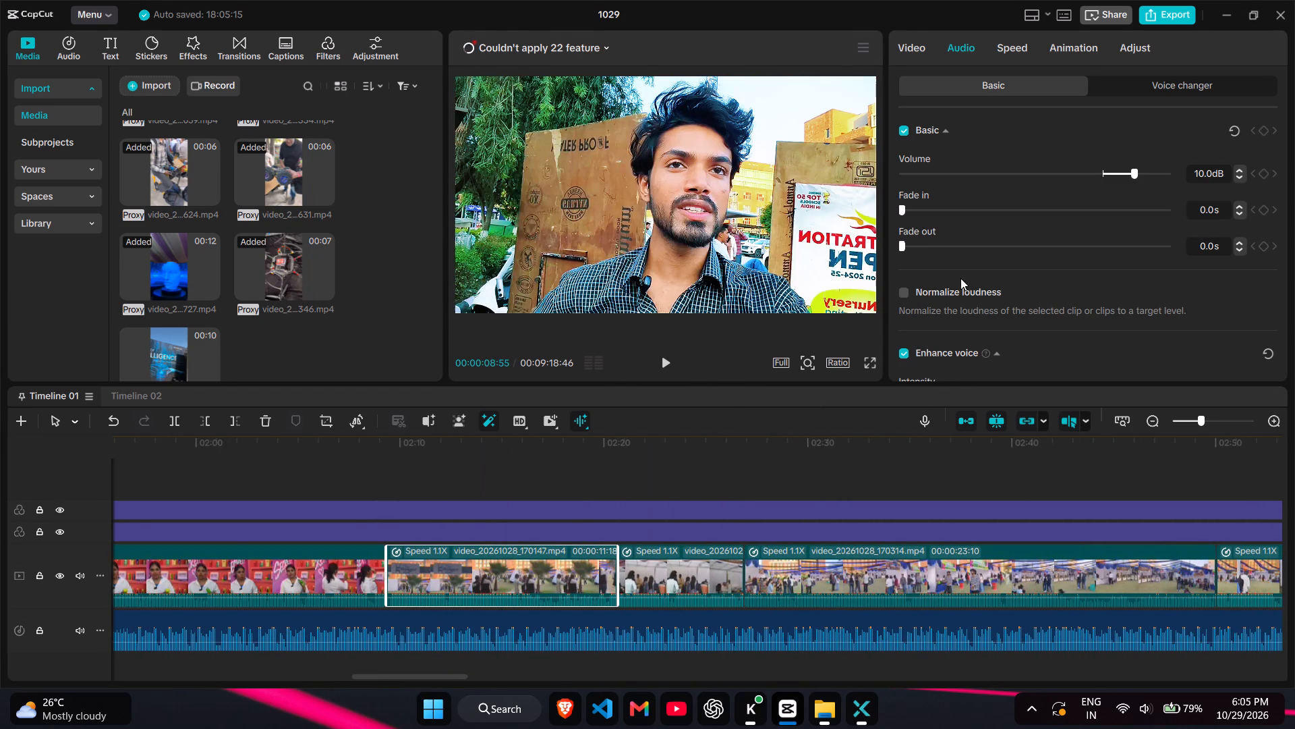
{"action": "left_click", "coordinate": [903, 357]}
{"action": "left_click", "coordinate": [712, 575]}
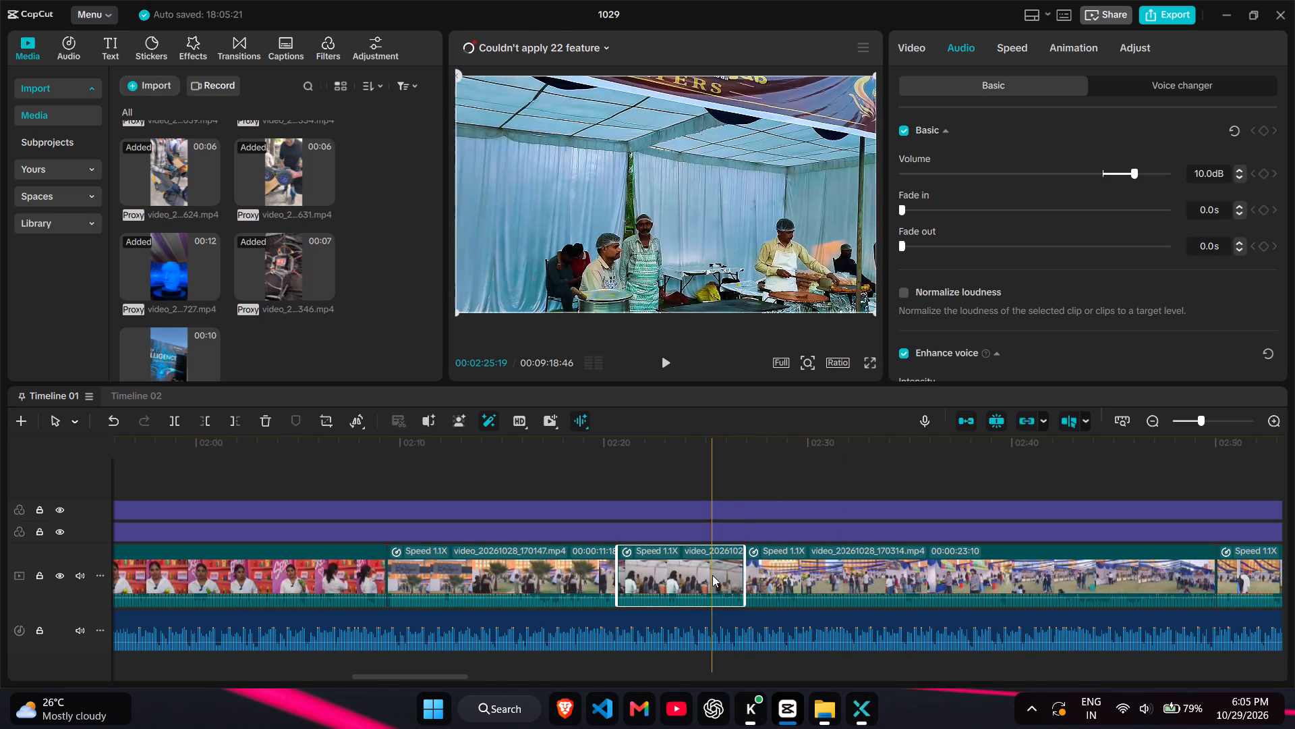
{"action": "left_click", "coordinate": [901, 358]}
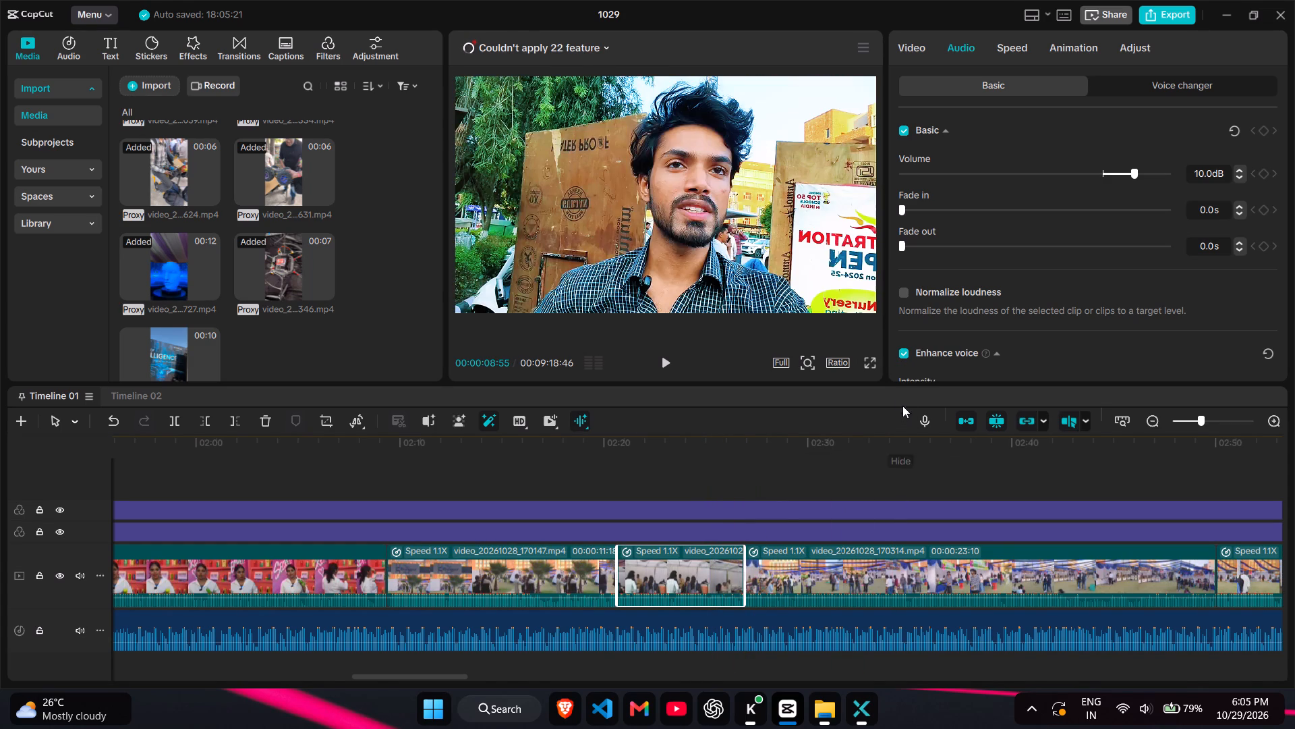
{"action": "left_click", "coordinate": [907, 348]}
{"action": "left_click", "coordinate": [905, 354]}
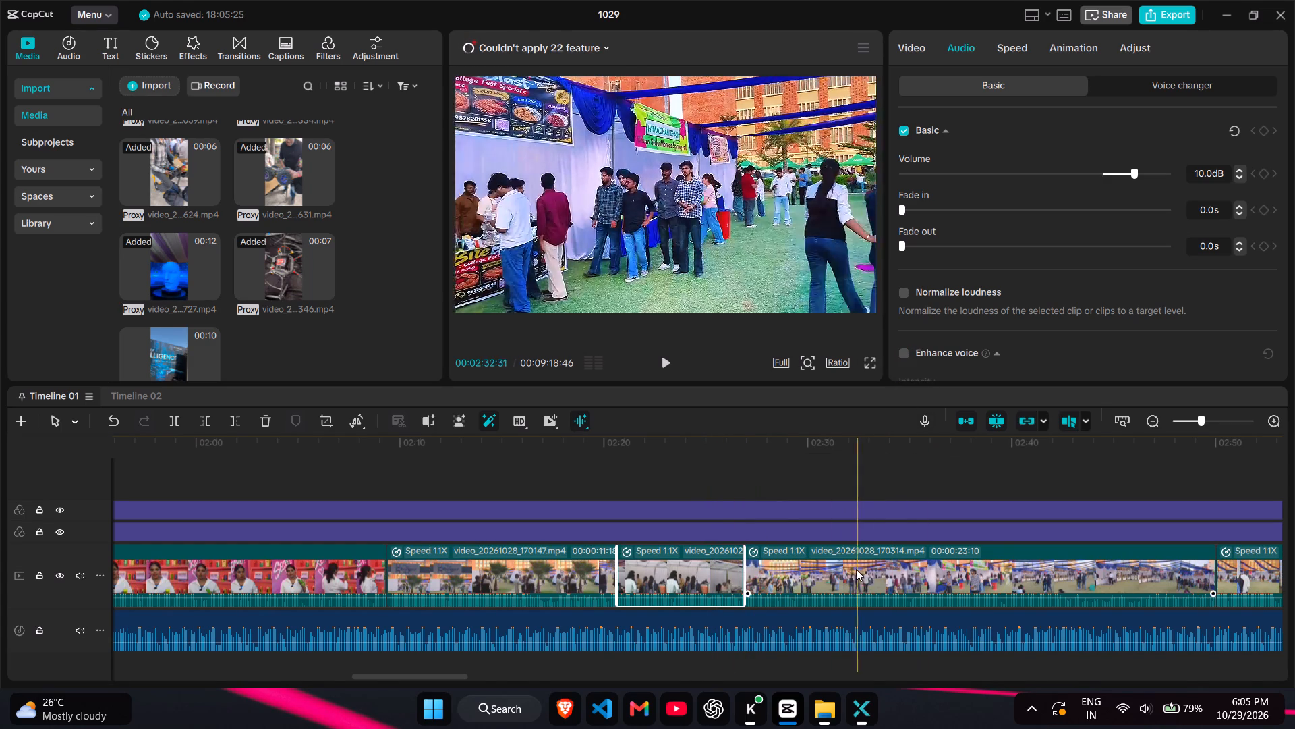
Turn off Enhance voice for video_20261028_170314.mp4.
{"action": "left_click", "coordinate": [851, 568]}
{"action": "left_click", "coordinate": [908, 357]}
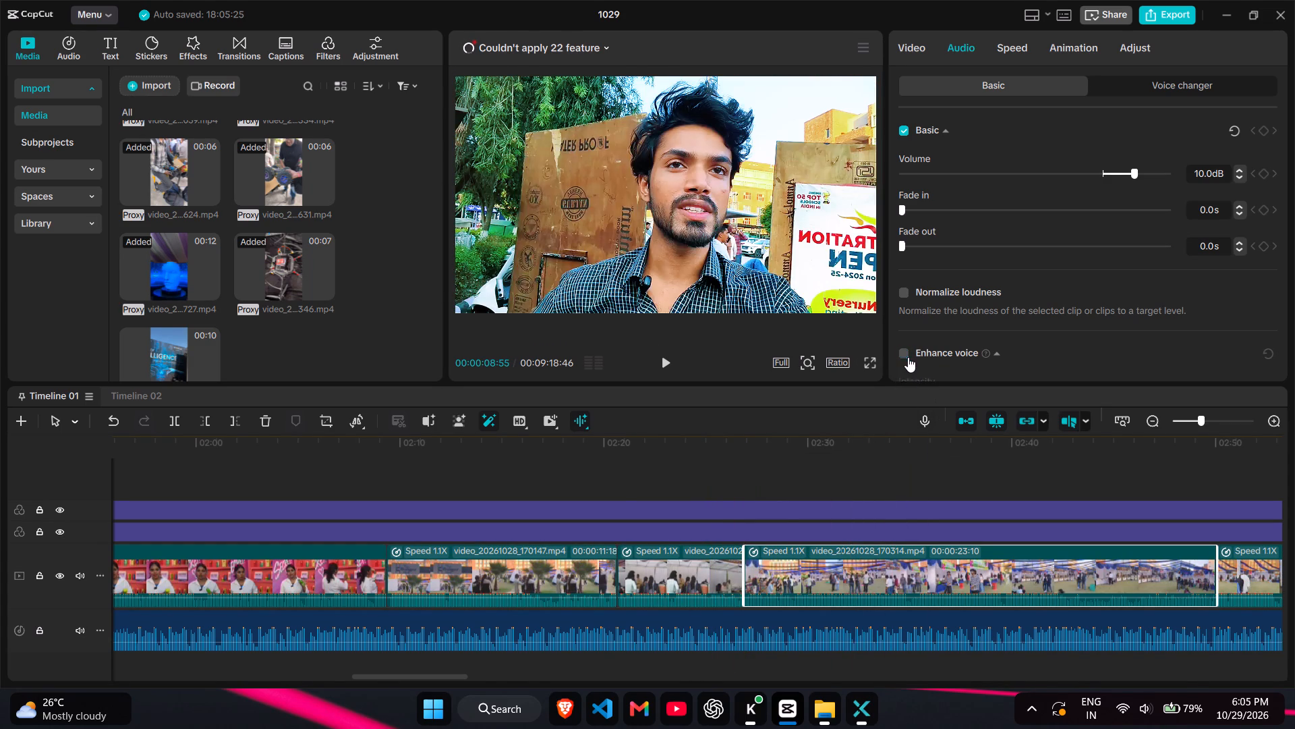
Play back the timeline from about 02:50, where the clip following video_20261028_170314.mp4 starts.
{"action": "left_click_drag", "start_coordinate": [449, 678], "coordinate": [521, 693]}
{"action": "left_click", "coordinate": [574, 583]}
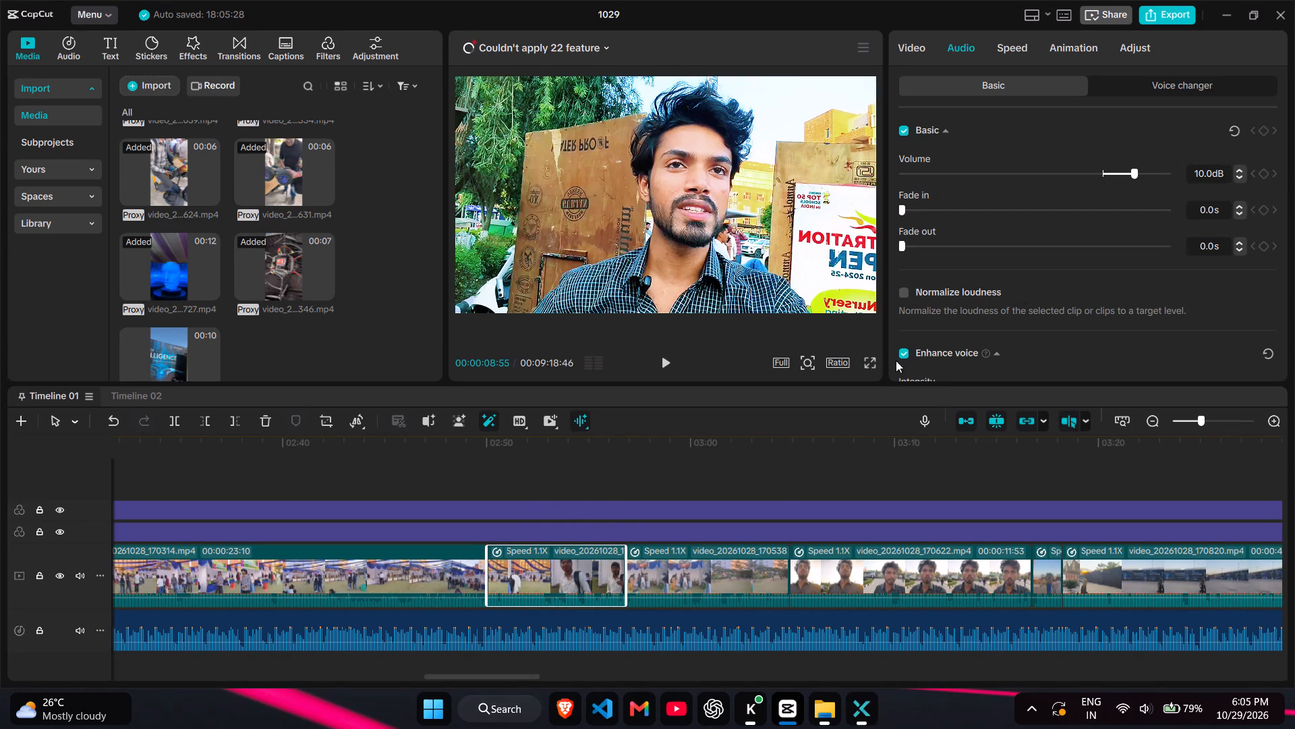
{"action": "left_click", "coordinate": [485, 476]}
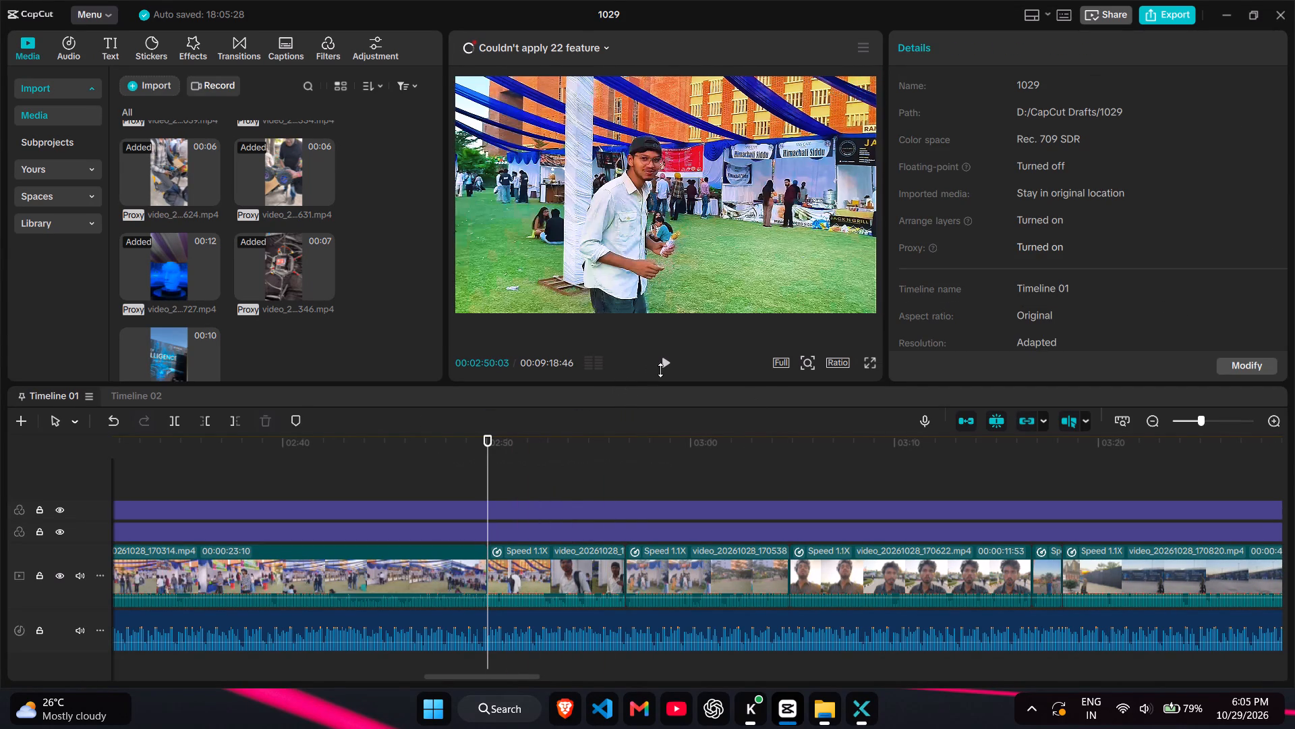
{"action": "left_click", "coordinate": [669, 367]}
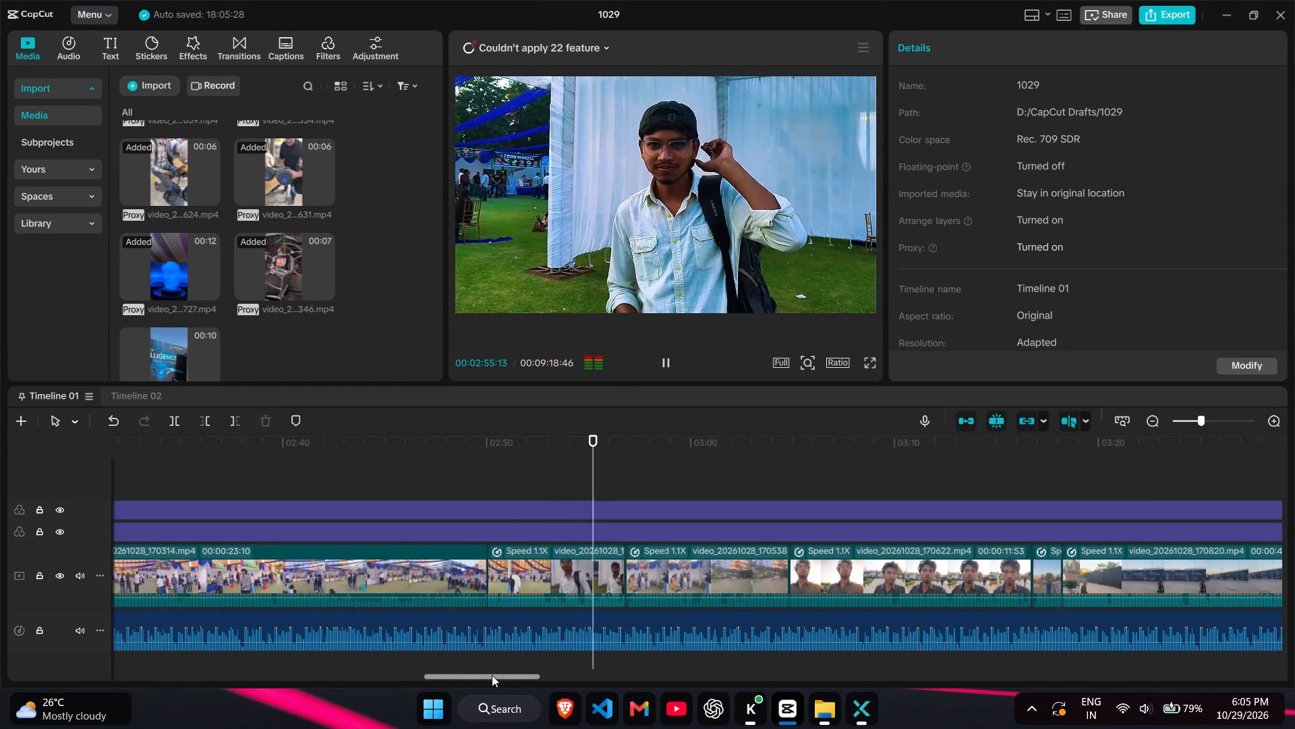
Play back the timeline from its very start to about 00:46.
{"action": "left_click_drag", "start_coordinate": [492, 675], "coordinate": [22, 657]}
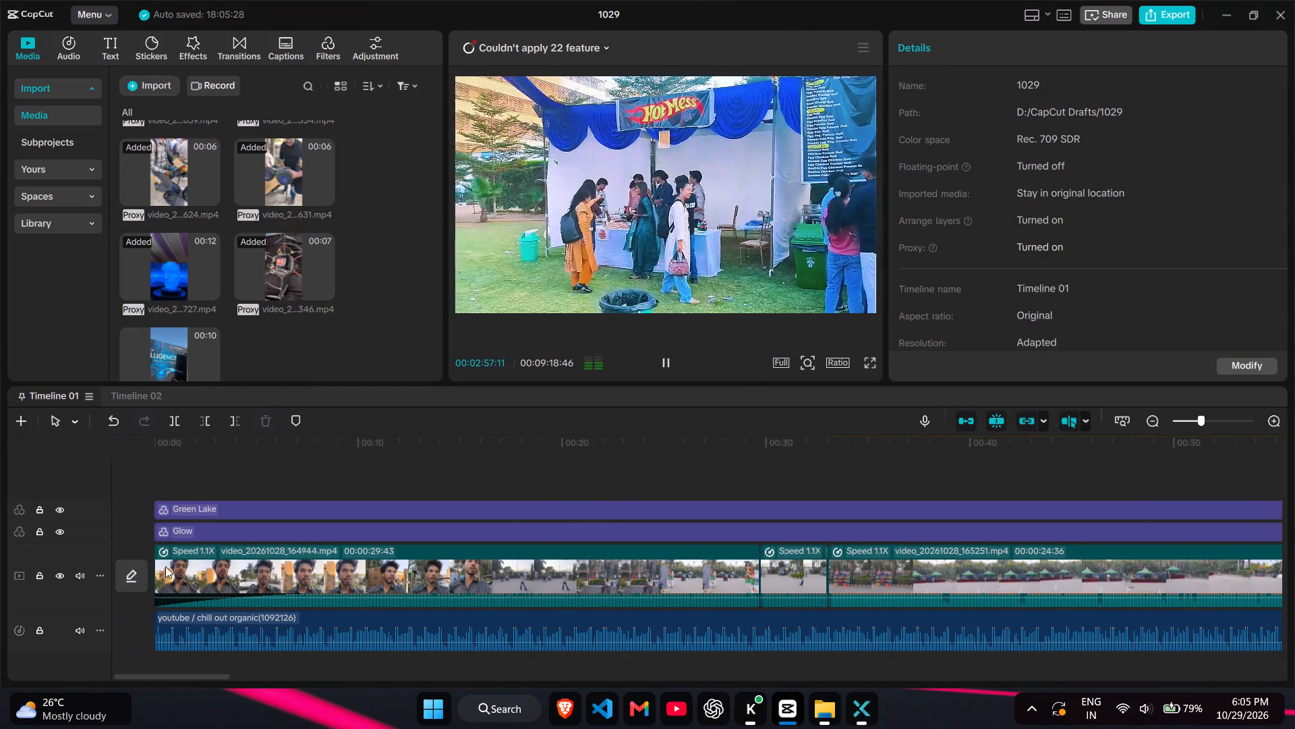
{"action": "left_click", "coordinate": [174, 454]}
{"action": "left_click_drag", "start_coordinate": [174, 454], "coordinate": [147, 466]}
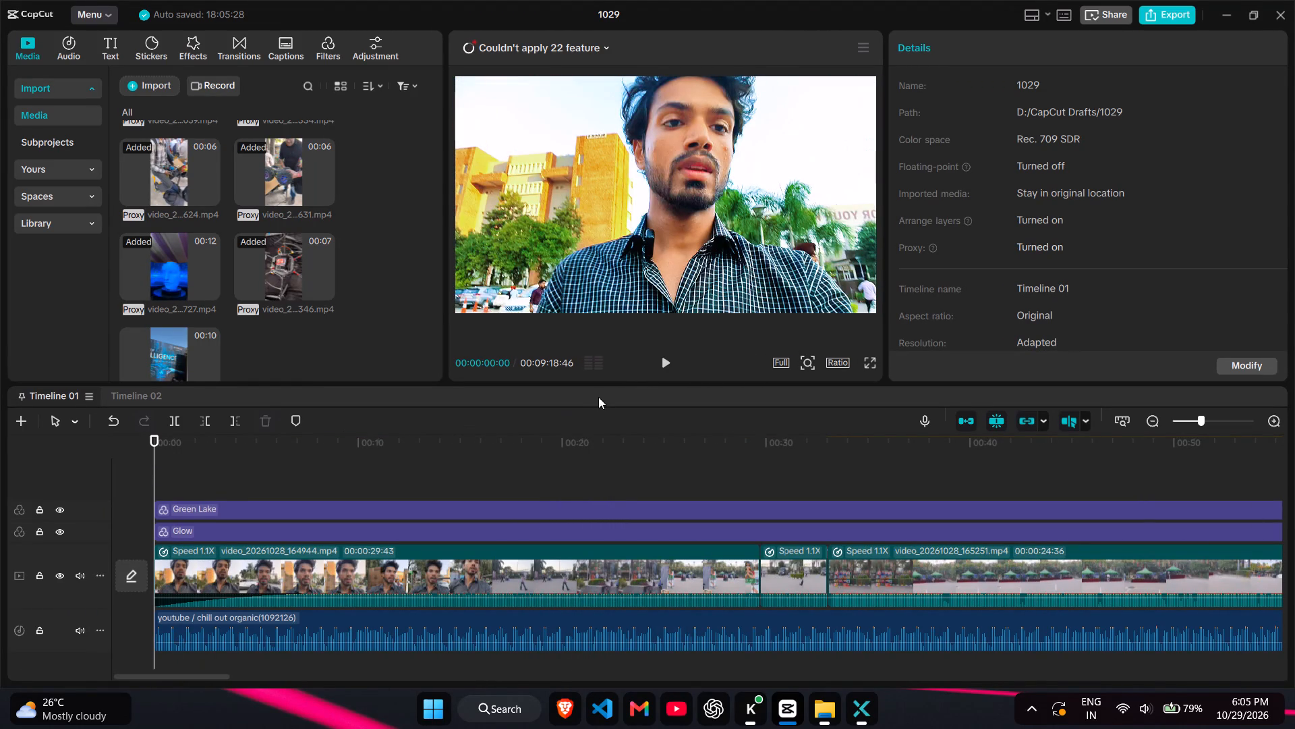
{"action": "left_click", "coordinate": [674, 363]}
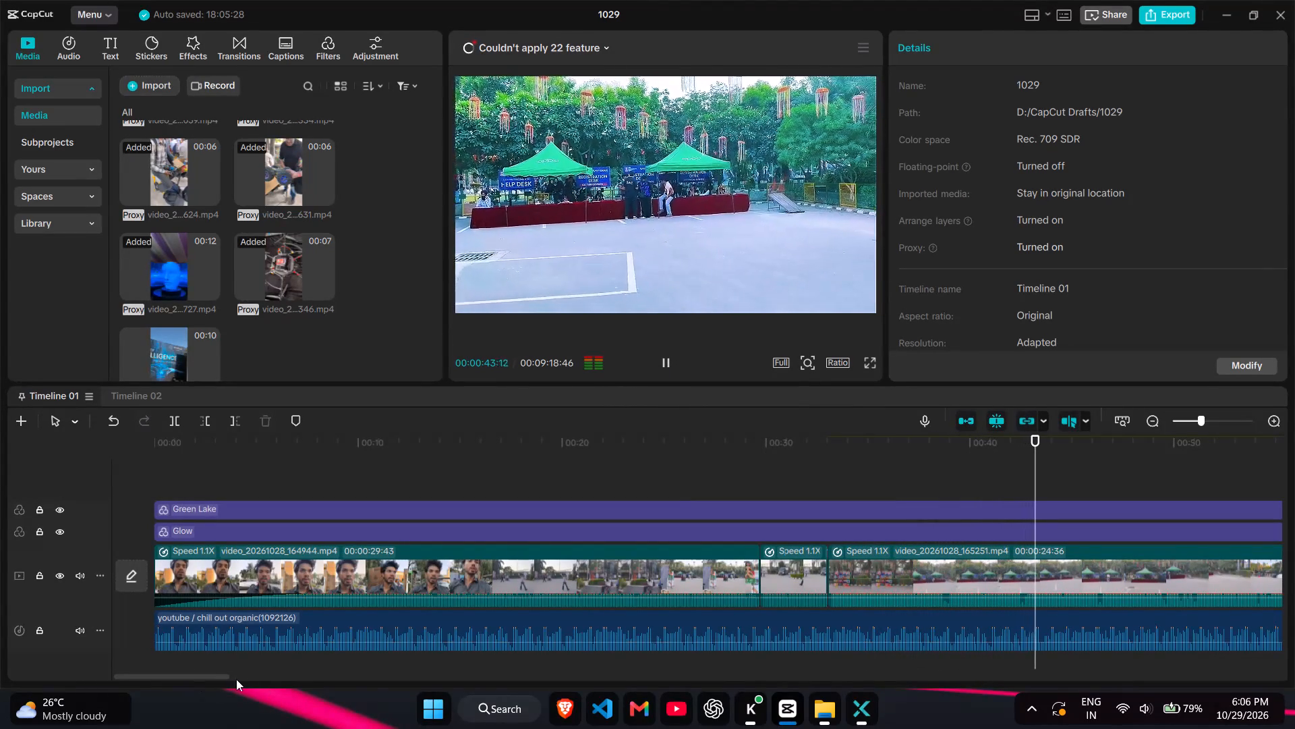
{"action": "left_click_drag", "start_coordinate": [216, 677], "coordinate": [285, 676]}
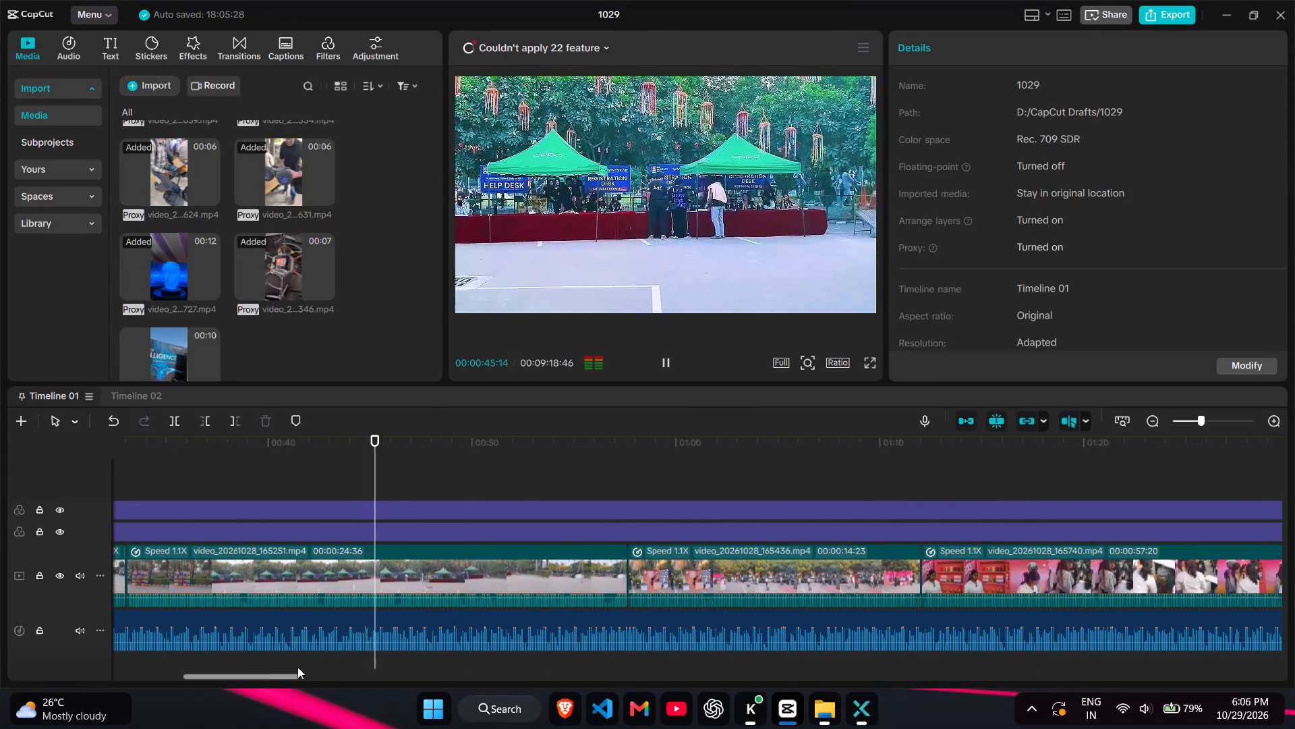
{"action": "left_click", "coordinate": [672, 362]}
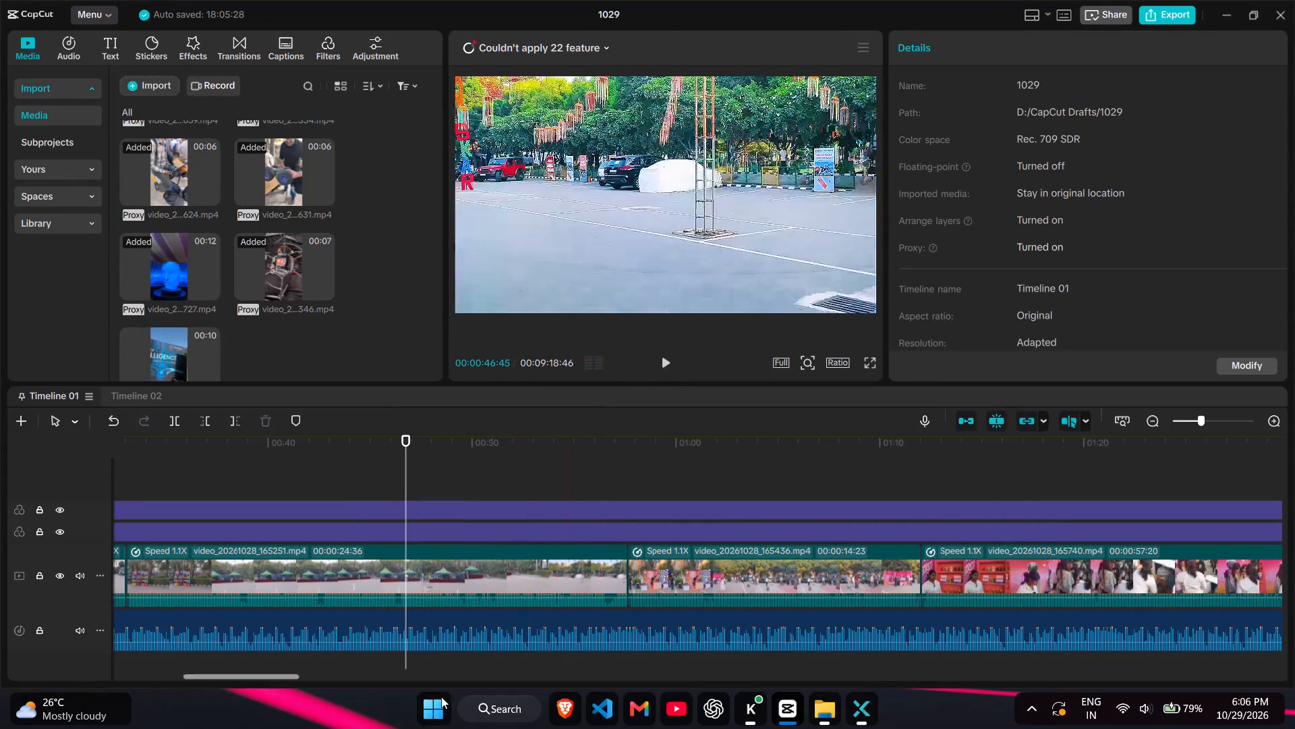
Extend the last chill out organic music clip to the end of the video at 09:18.
{"action": "left_click_drag", "start_coordinate": [246, 678], "coordinate": [568, 690]}
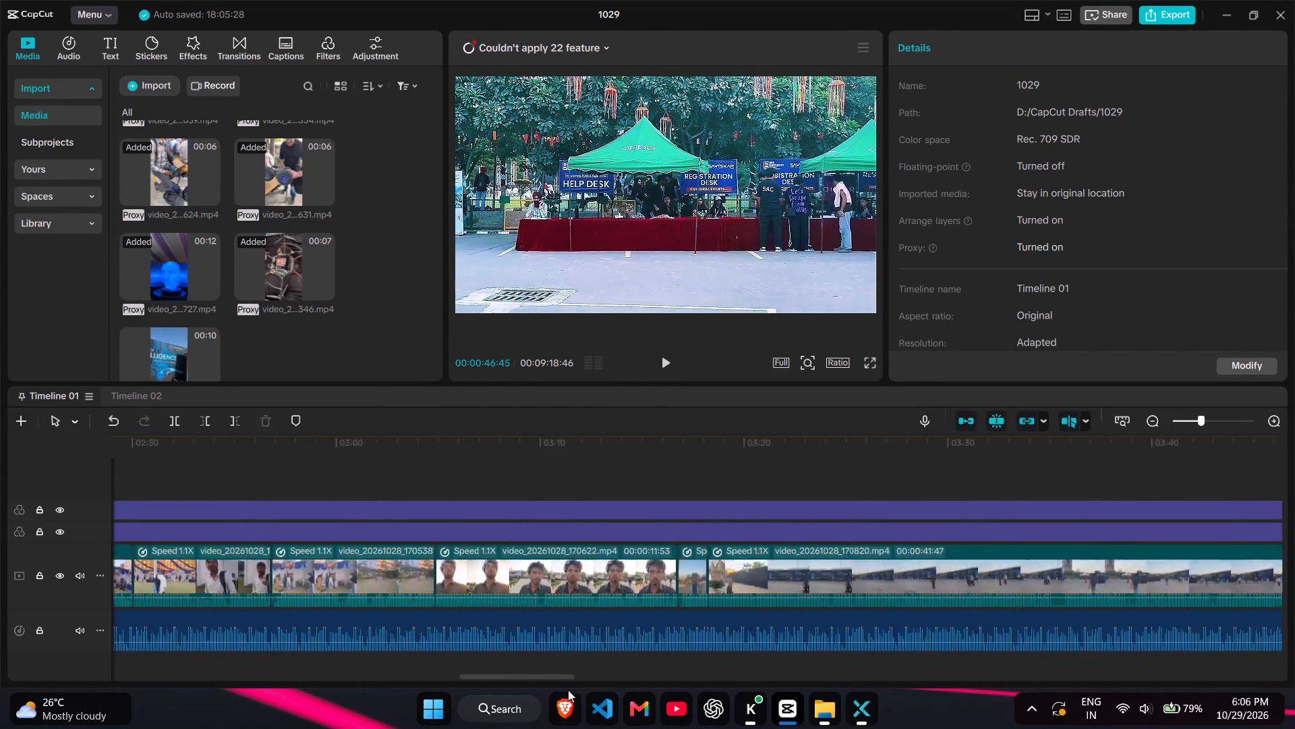
{"action": "left_click_drag", "start_coordinate": [568, 690], "coordinate": [913, 673]}
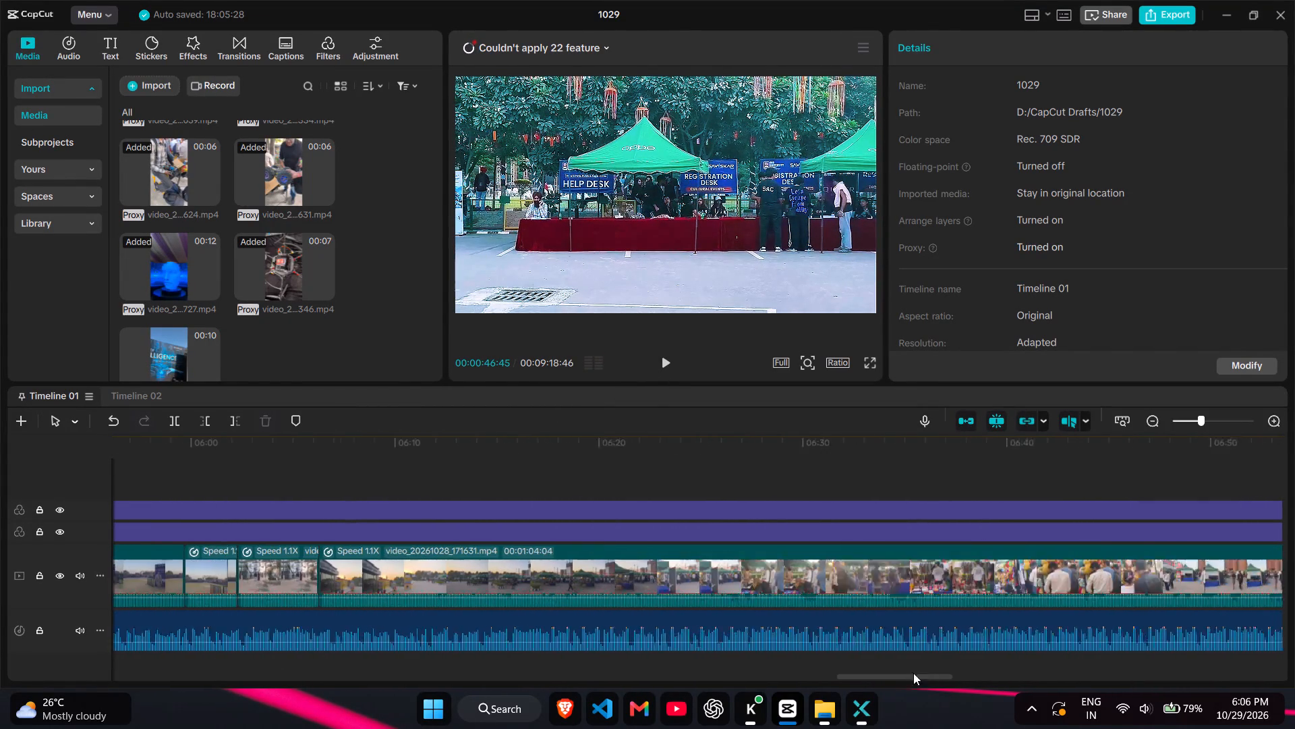
{"action": "left_click_drag", "start_coordinate": [913, 673], "coordinate": [1232, 652]}
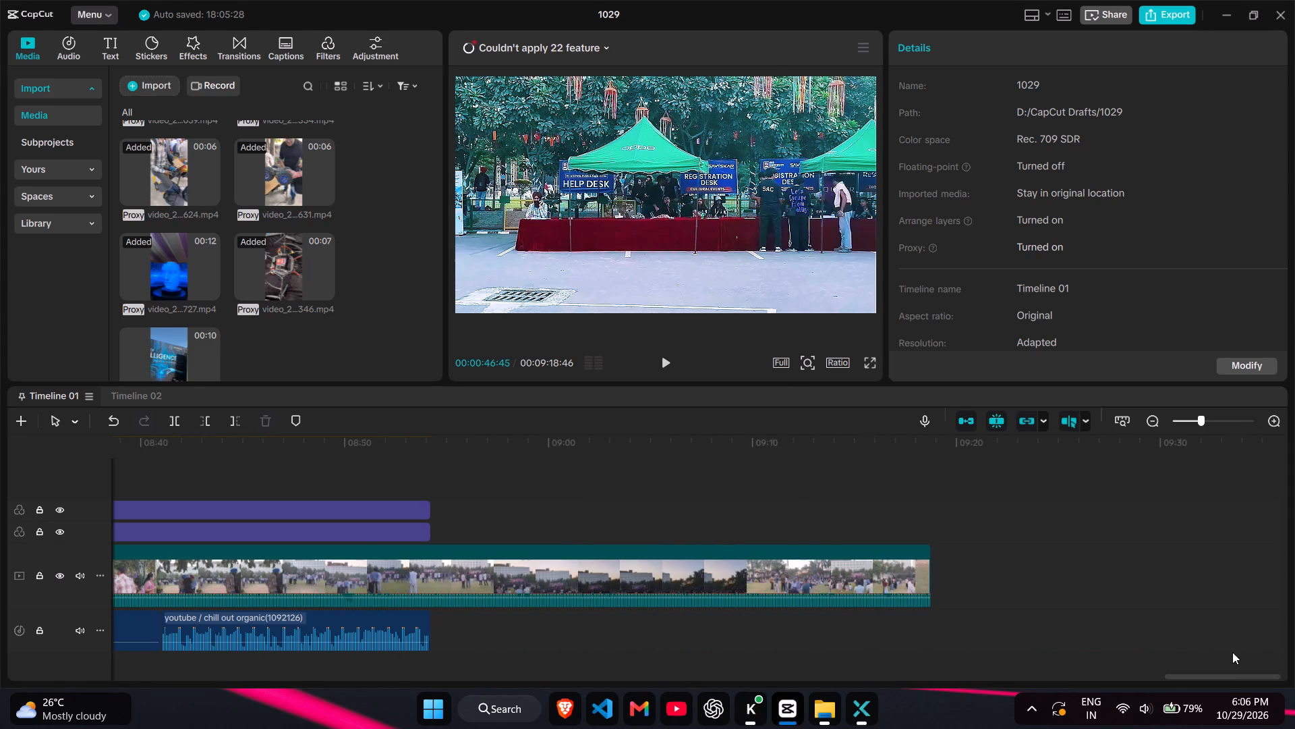
{"action": "left_click_drag", "start_coordinate": [1232, 652], "coordinate": [1227, 663]}
{"action": "left_click", "coordinate": [402, 617]}
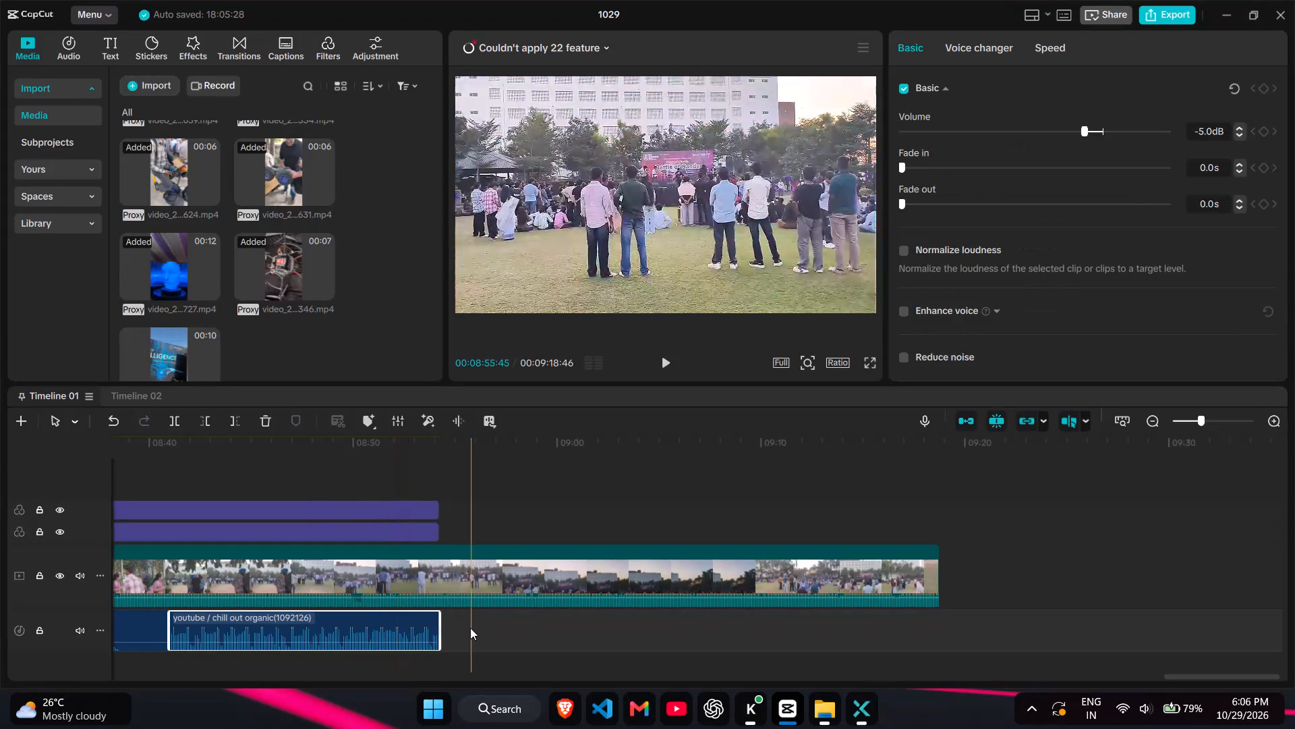
{"action": "left_click", "coordinate": [436, 623]}
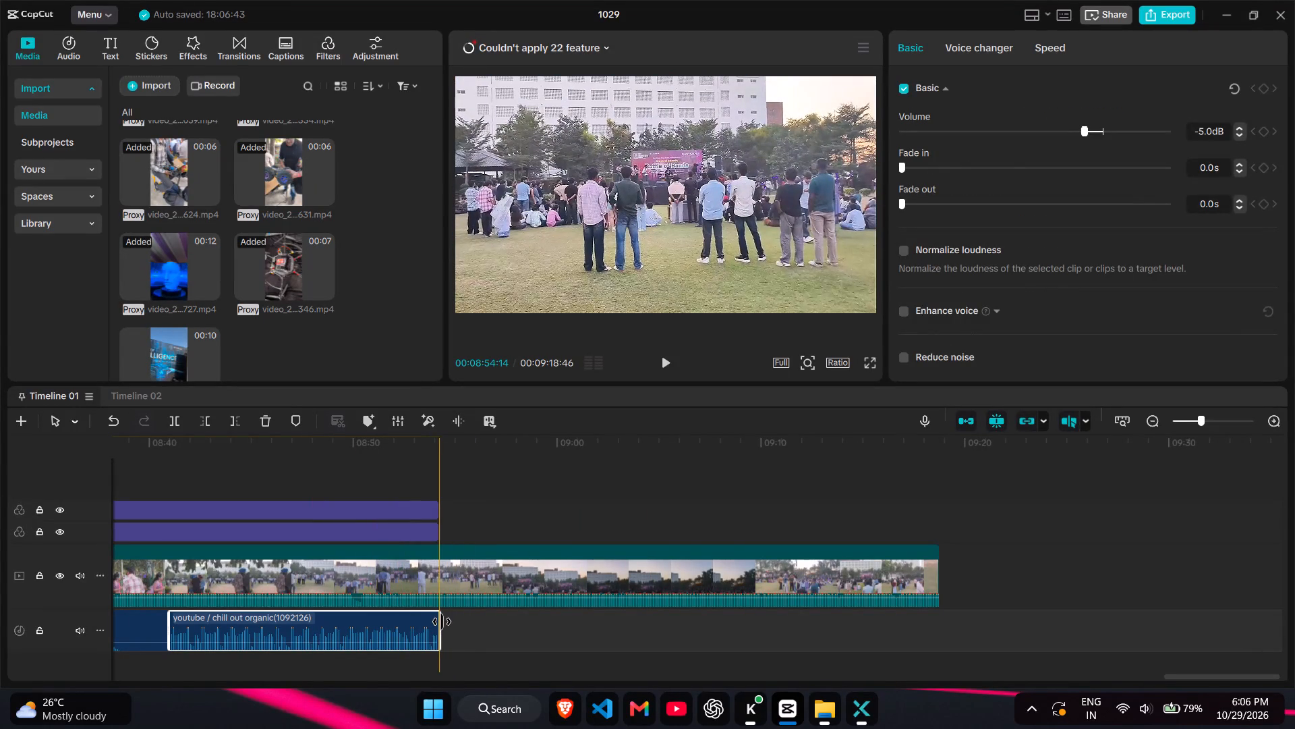
{"action": "left_click_drag", "start_coordinate": [442, 622], "coordinate": [569, 638]}
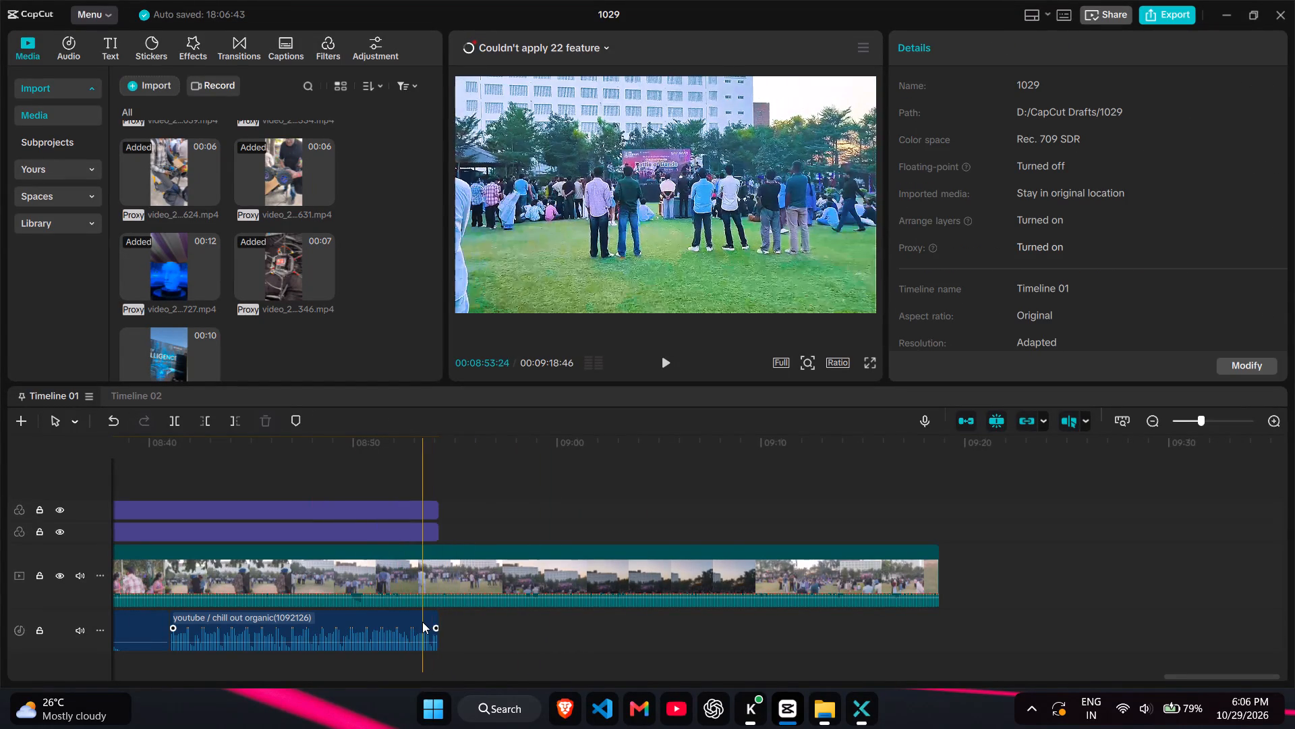
{"action": "left_click", "coordinate": [422, 622]}
{"action": "left_click_drag", "start_coordinate": [438, 620], "coordinate": [682, 653]}
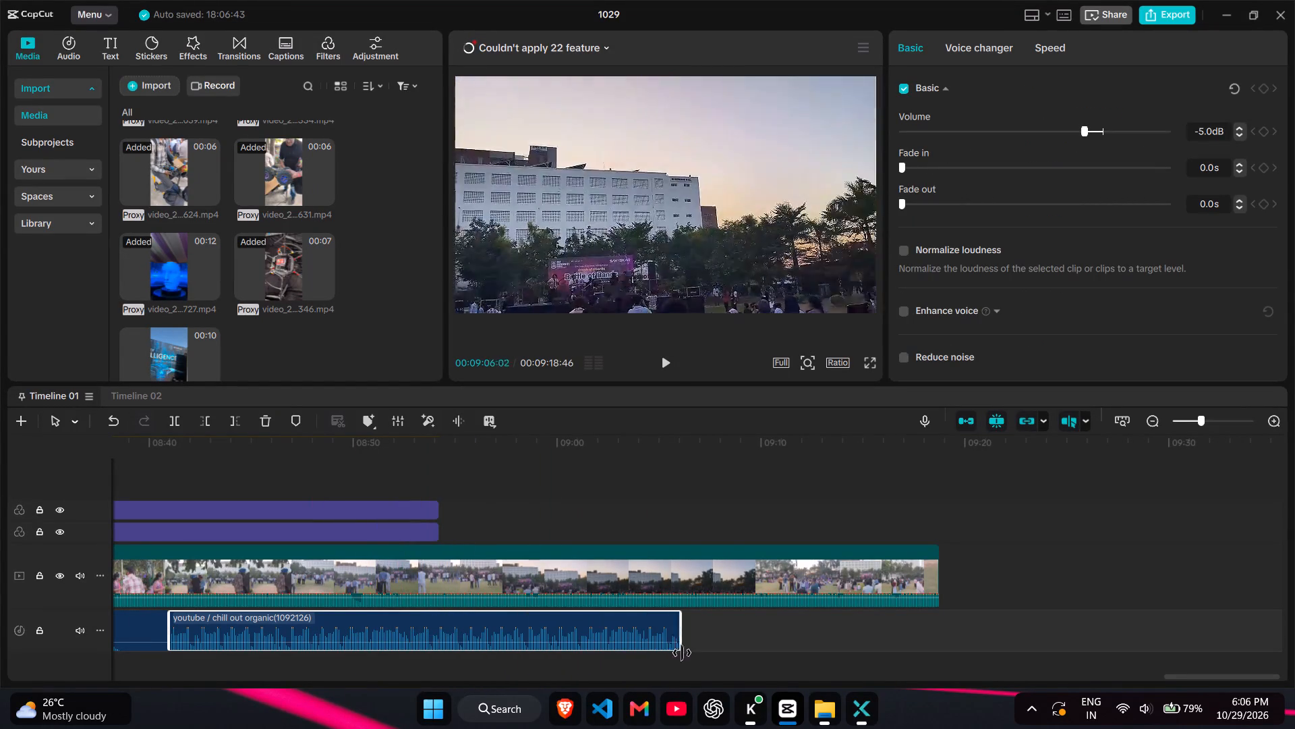
{"action": "left_click_drag", "start_coordinate": [682, 653], "coordinate": [939, 664]}
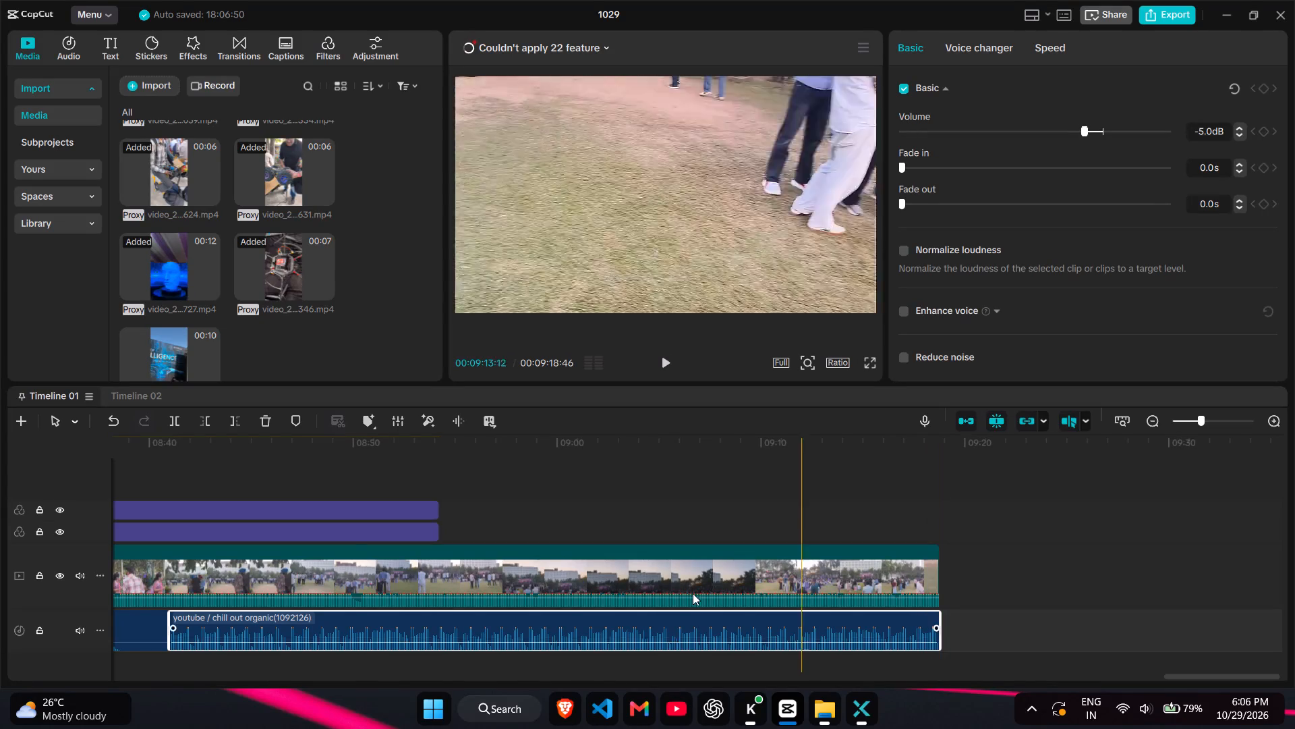
Extend the Glow filter to the end of the video at 09:18.
{"action": "left_click", "coordinate": [358, 533]}
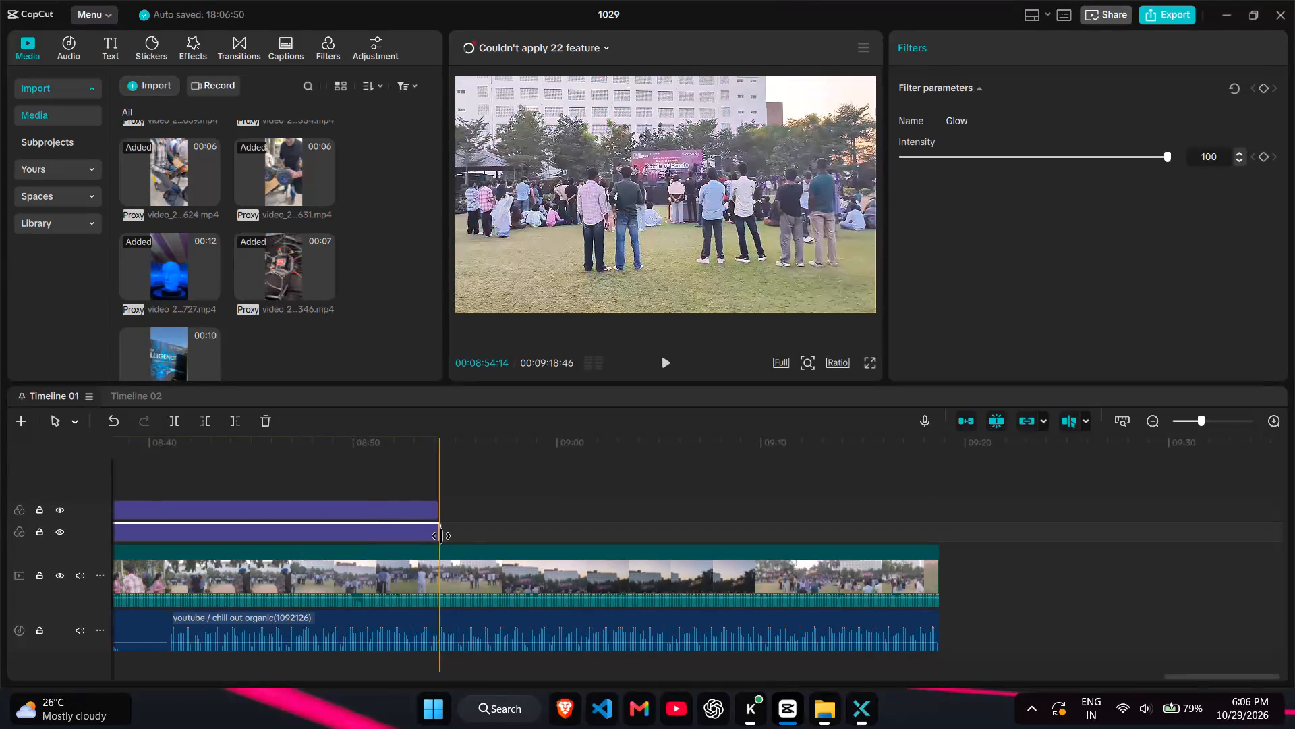
{"action": "left_click_drag", "start_coordinate": [441, 536], "coordinate": [938, 570]}
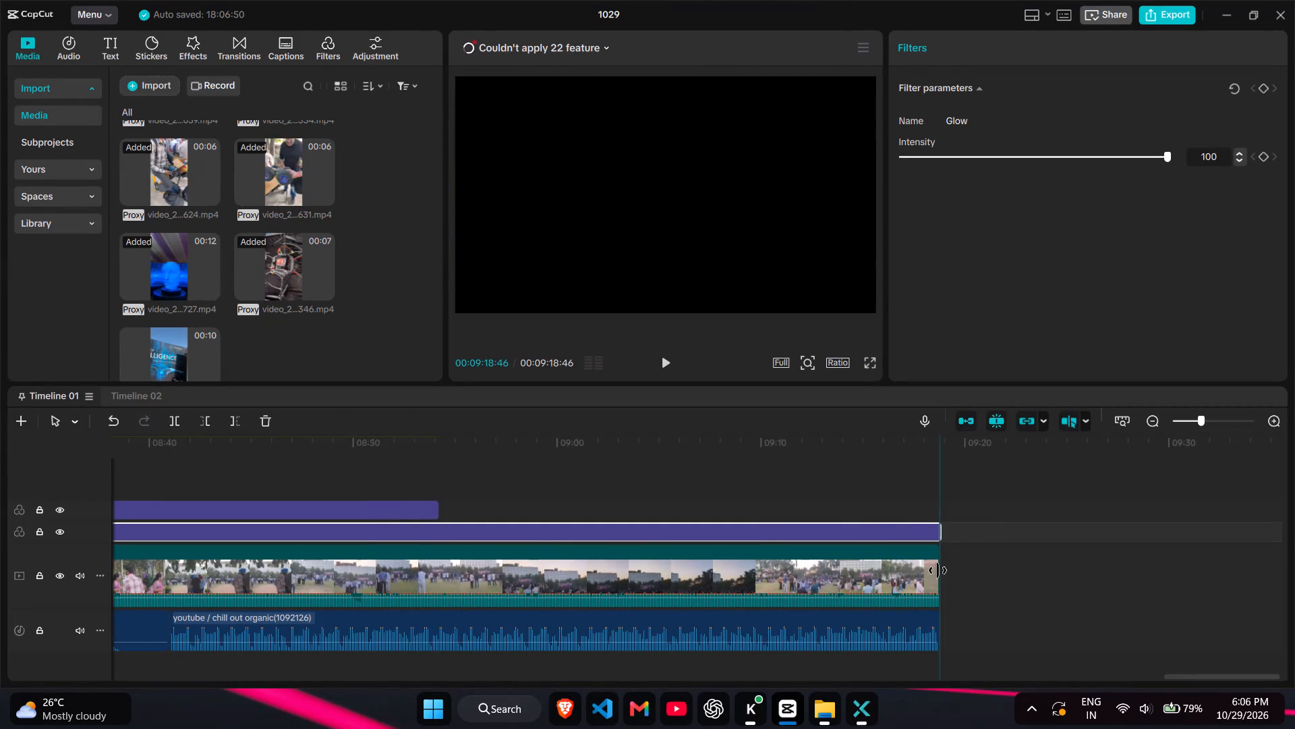
{"action": "left_click_drag", "start_coordinate": [938, 570], "coordinate": [938, 570]}
Extend the Green Lake filter to the end of the video at 09:18.
{"action": "left_click", "coordinate": [351, 500]}
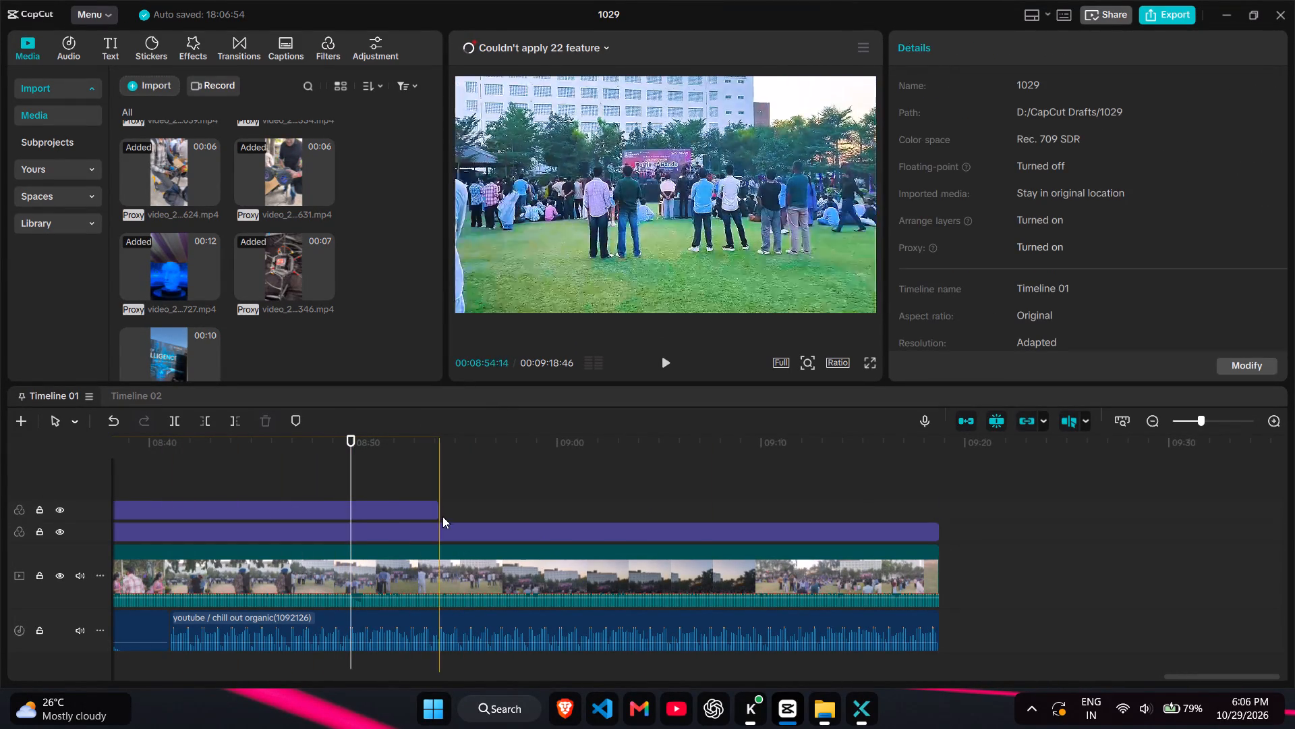
{"action": "left_click", "coordinate": [424, 509]}
{"action": "left_click_drag", "start_coordinate": [440, 516], "coordinate": [699, 531]}
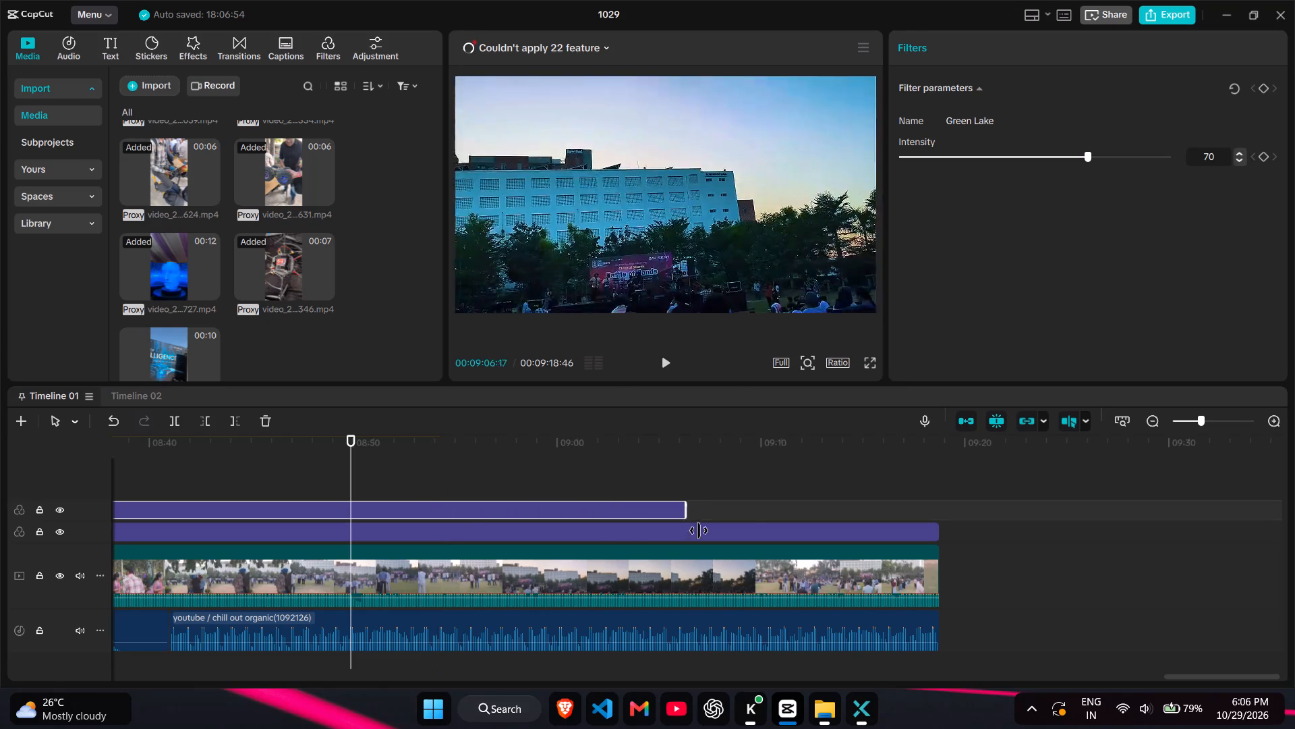
{"action": "left_click_drag", "start_coordinate": [699, 531], "coordinate": [940, 564]}
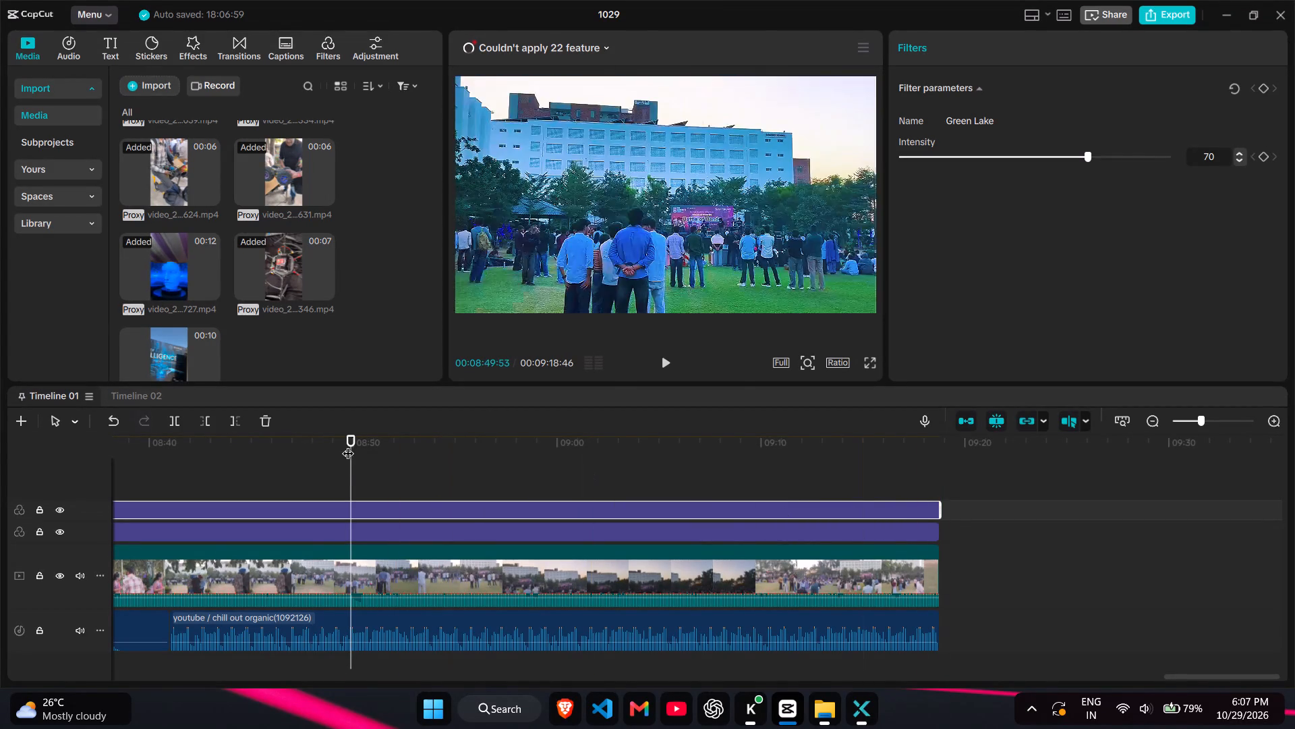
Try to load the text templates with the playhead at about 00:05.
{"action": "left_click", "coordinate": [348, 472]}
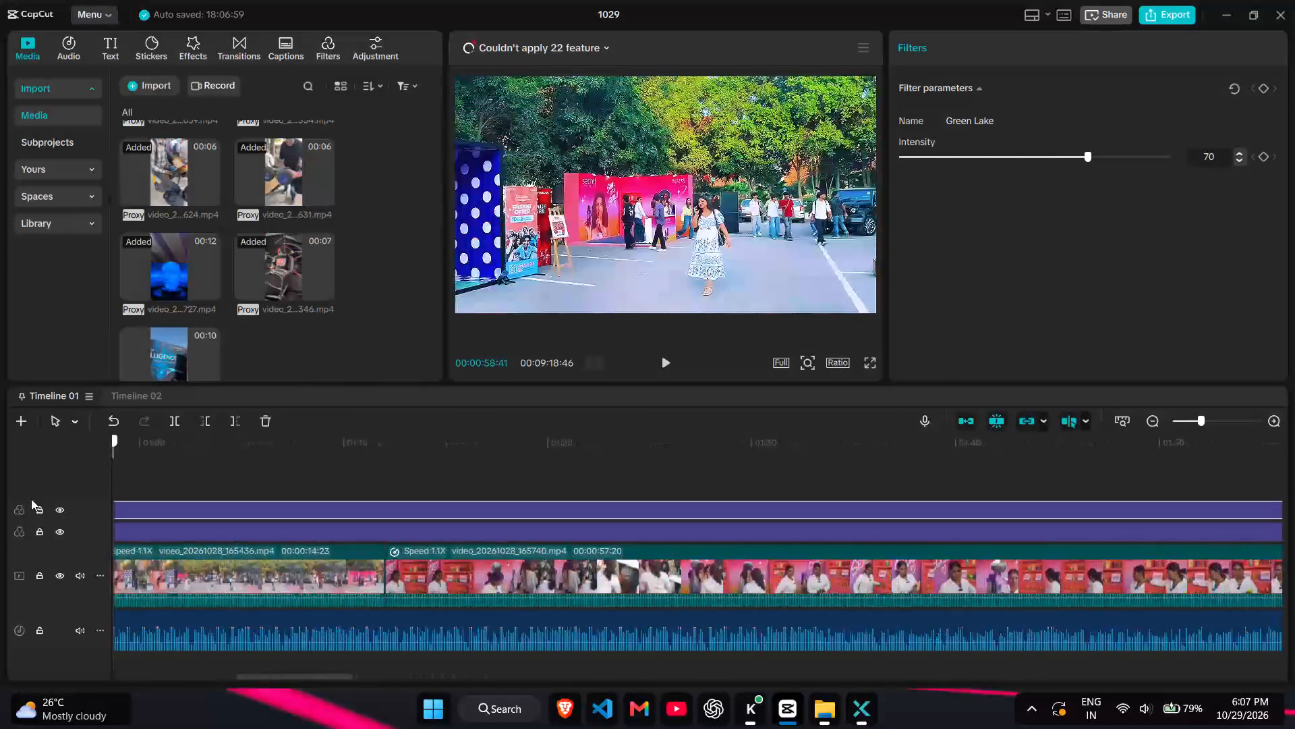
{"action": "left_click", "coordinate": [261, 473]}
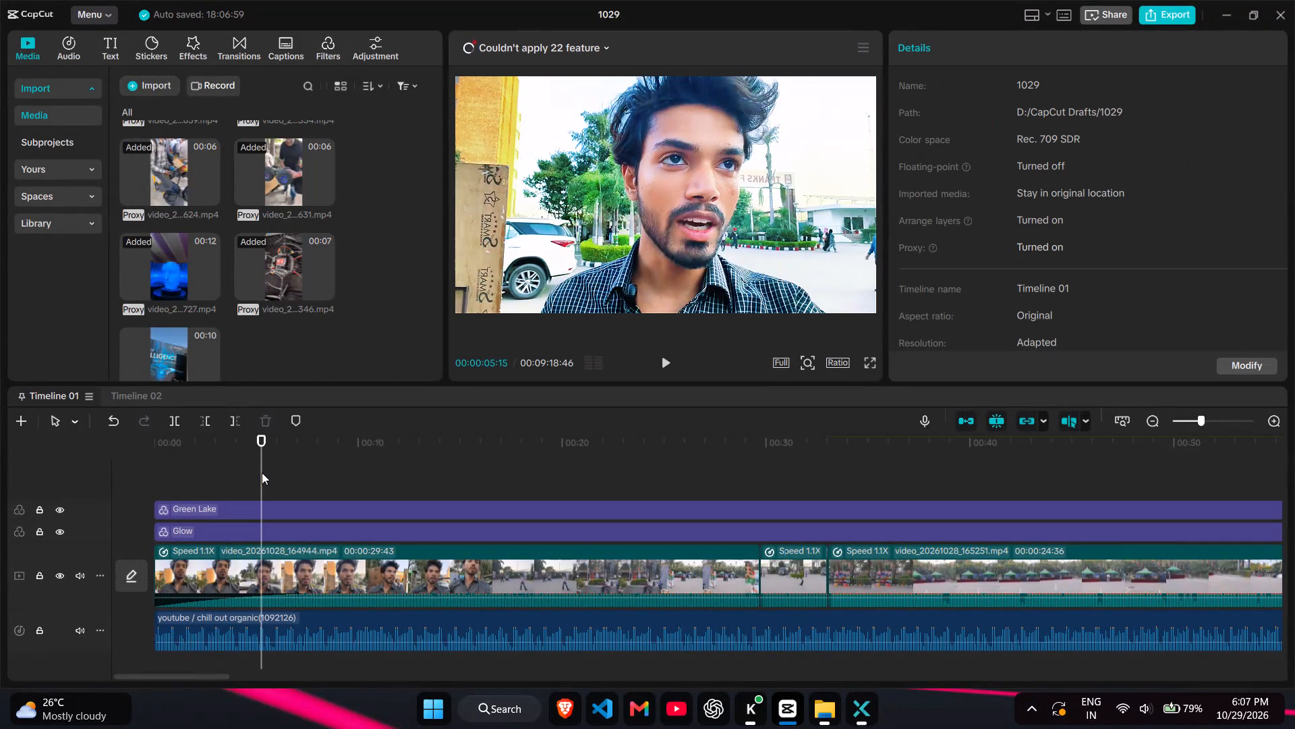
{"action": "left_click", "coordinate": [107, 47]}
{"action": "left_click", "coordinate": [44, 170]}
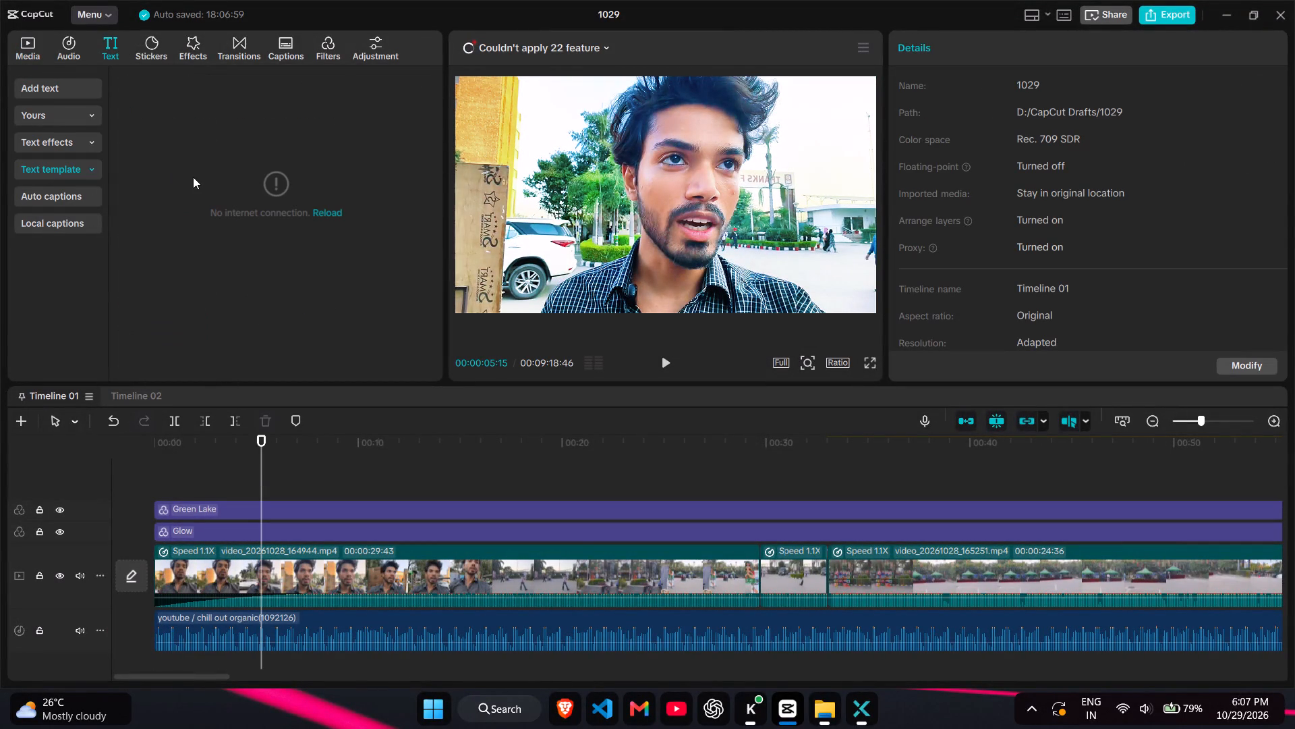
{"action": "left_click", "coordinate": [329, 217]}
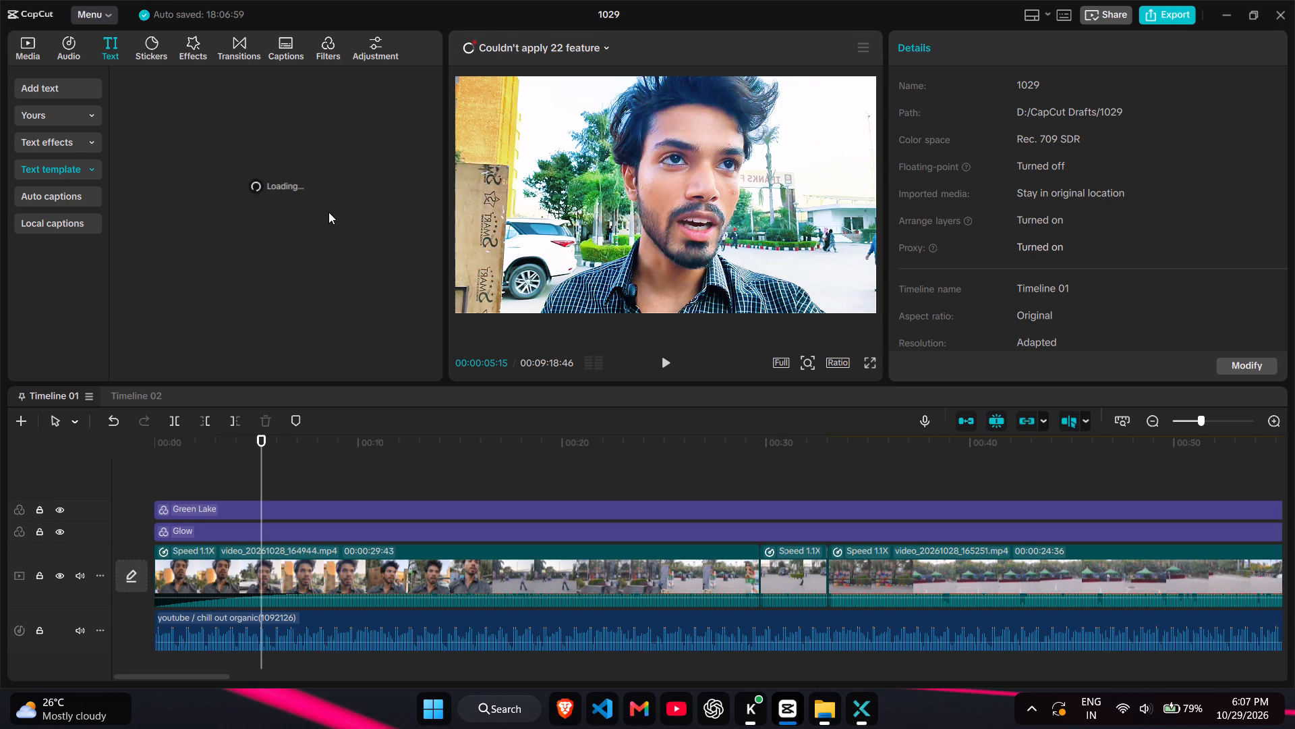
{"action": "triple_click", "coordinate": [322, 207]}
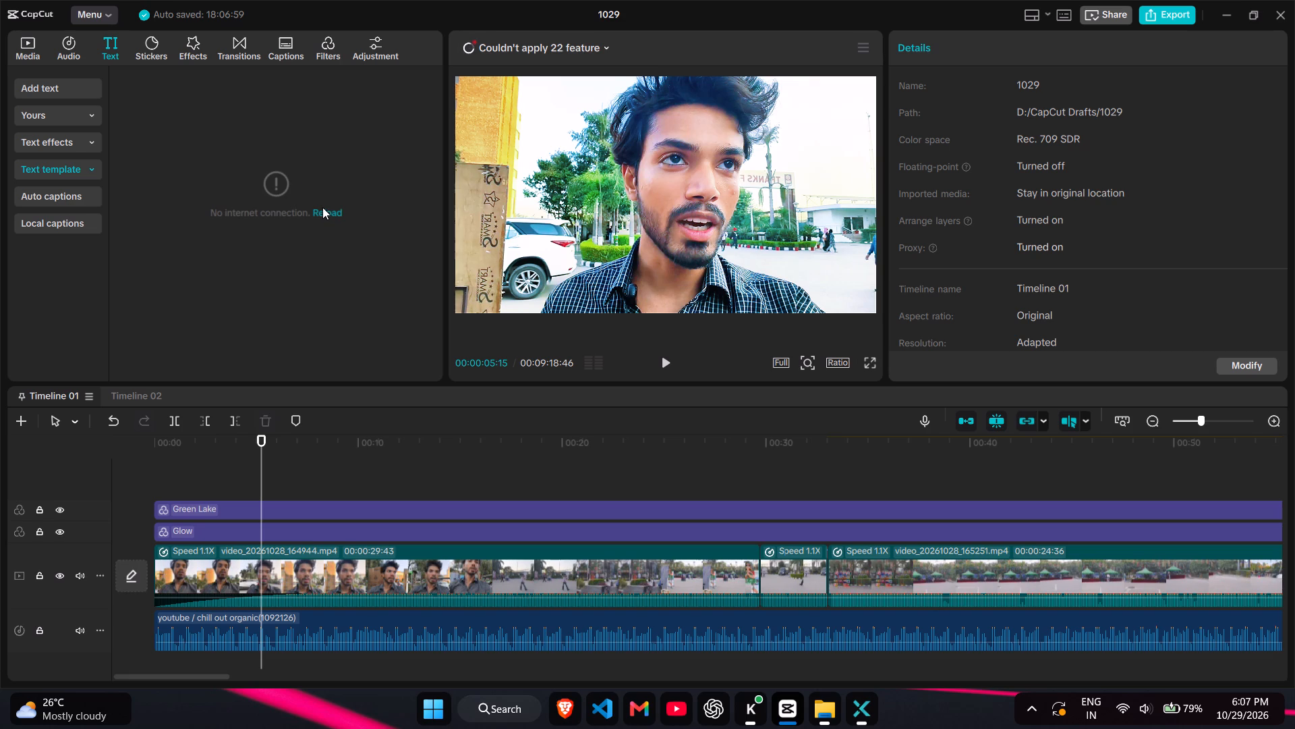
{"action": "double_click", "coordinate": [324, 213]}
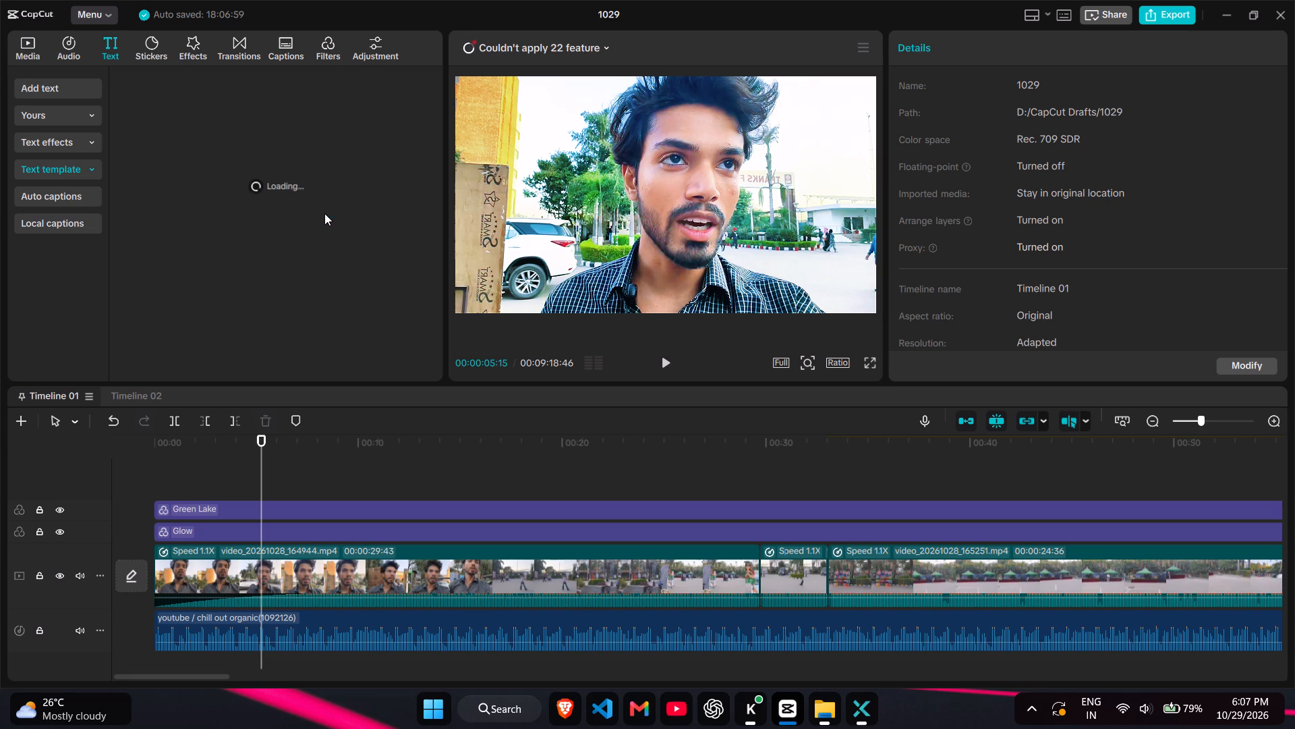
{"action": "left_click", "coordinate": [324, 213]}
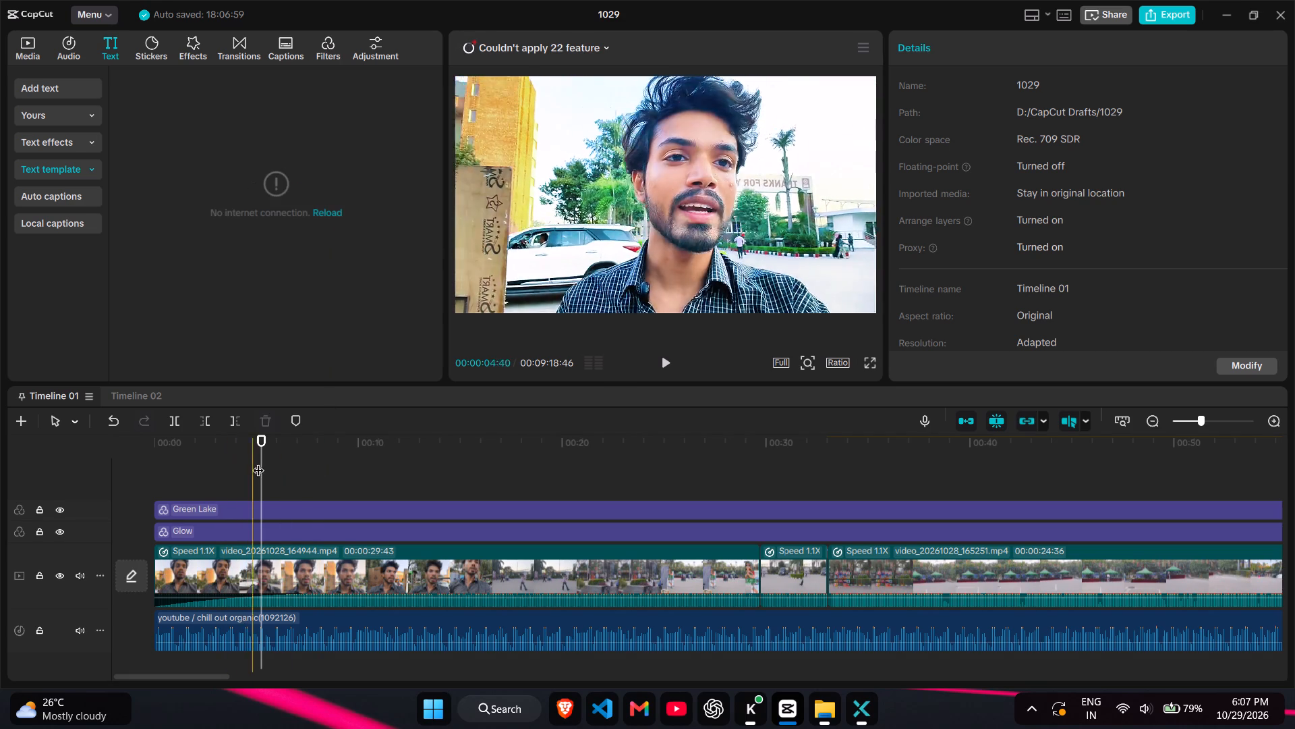
Play back the timeline from just after its start to beyond 00:35.
{"action": "left_click_drag", "start_coordinate": [264, 462], "coordinate": [167, 501]}
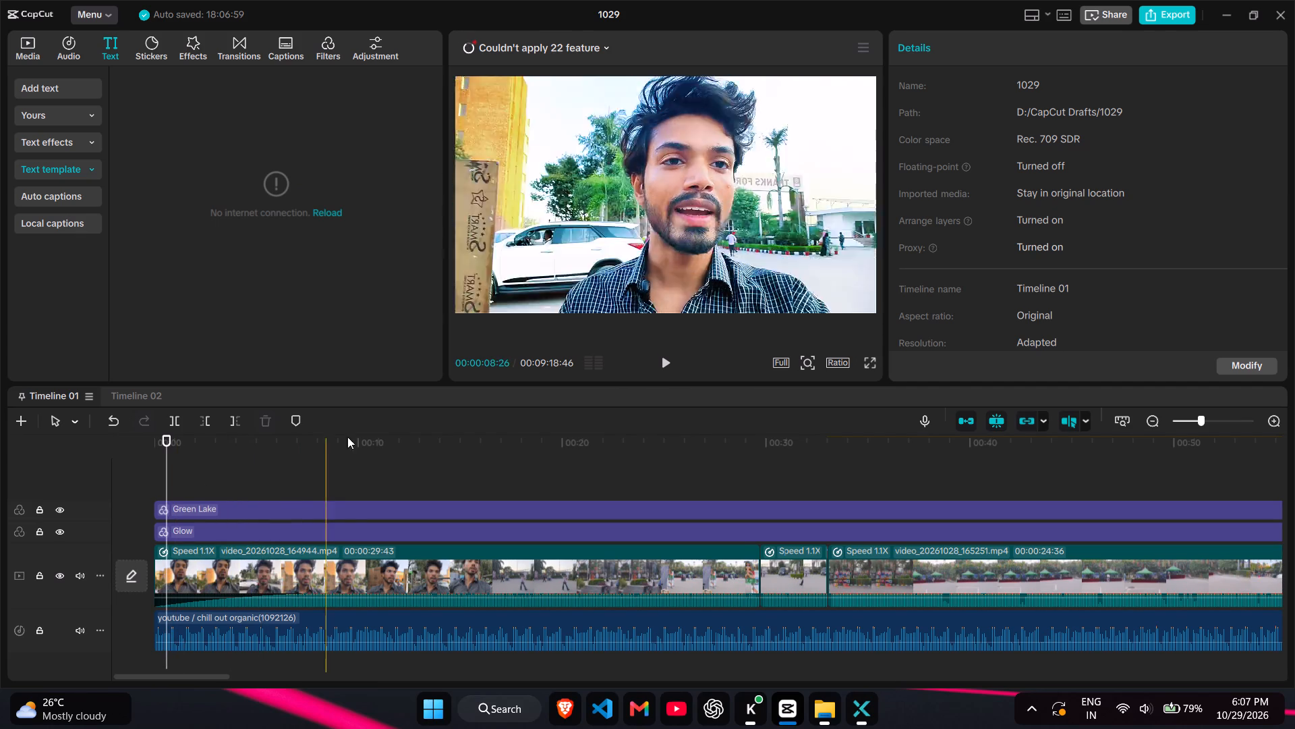
{"action": "left_click", "coordinate": [667, 367]}
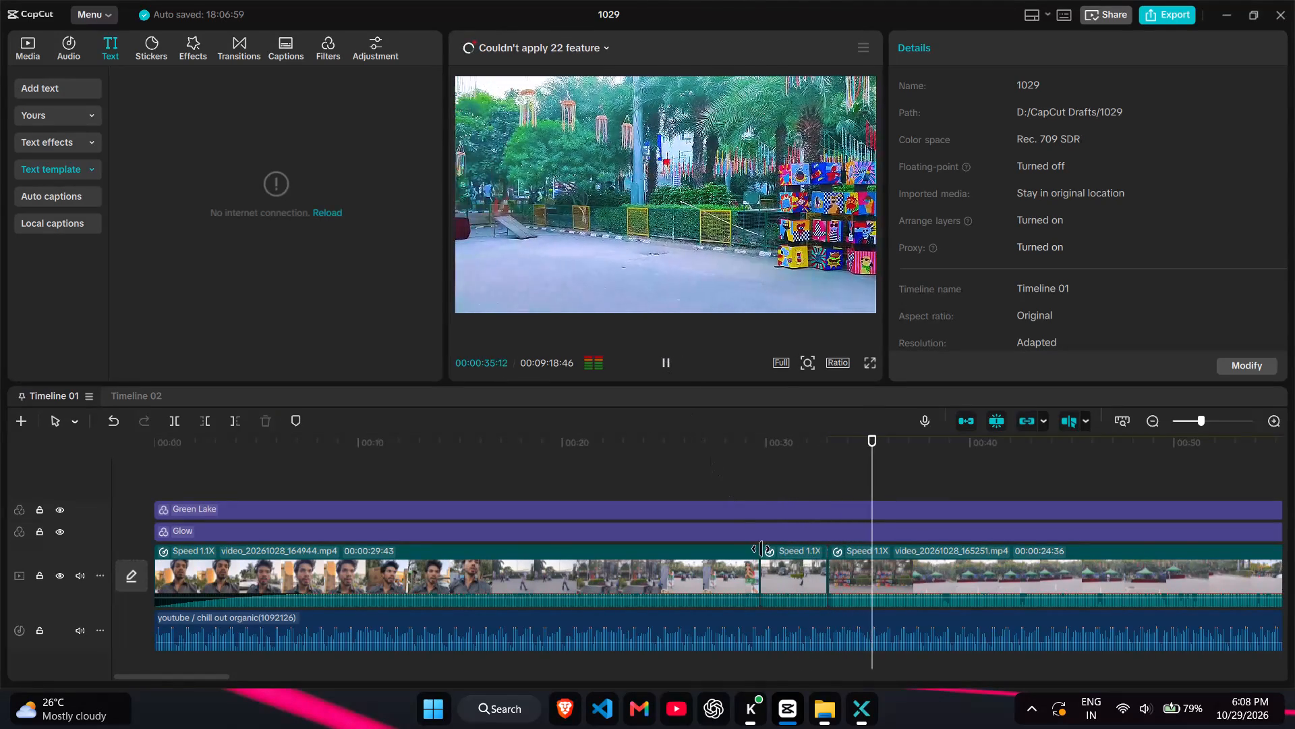
Switch to X-VPN, disconnect the VPN and close its window.
{"action": "left_click", "coordinate": [861, 720]}
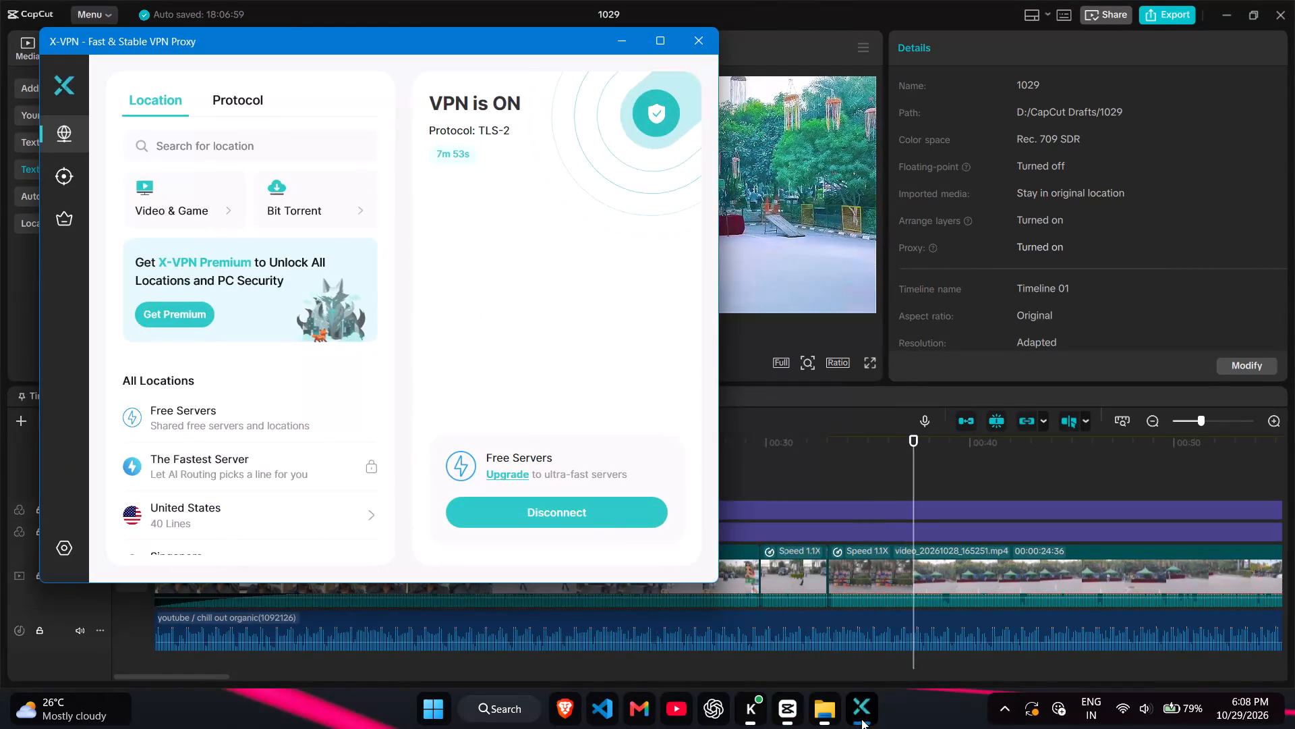
{"action": "left_click", "coordinate": [584, 516]}
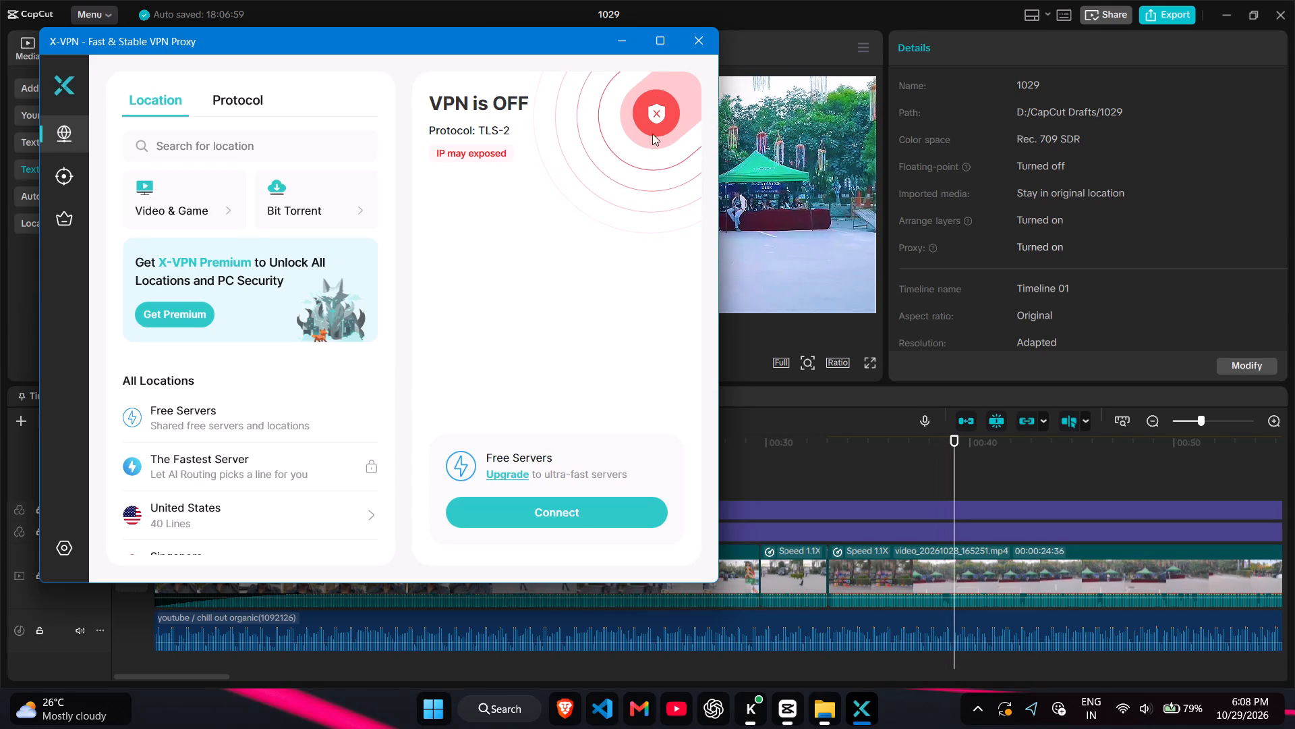
{"action": "left_click", "coordinate": [691, 43]}
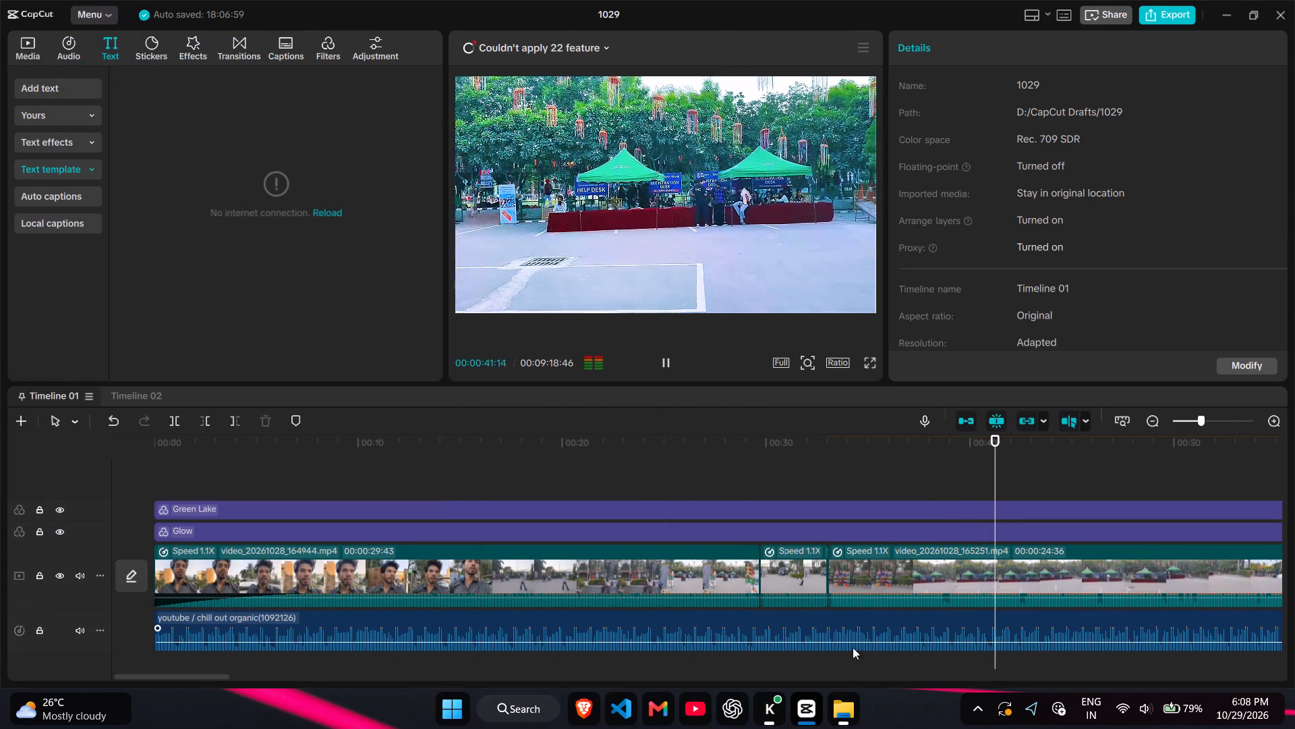
Dismiss the failed Isolate voice and Enhance voice entries from the project's list of features that couldn't be applied.
{"action": "left_click_drag", "start_coordinate": [210, 674], "coordinate": [243, 672]}
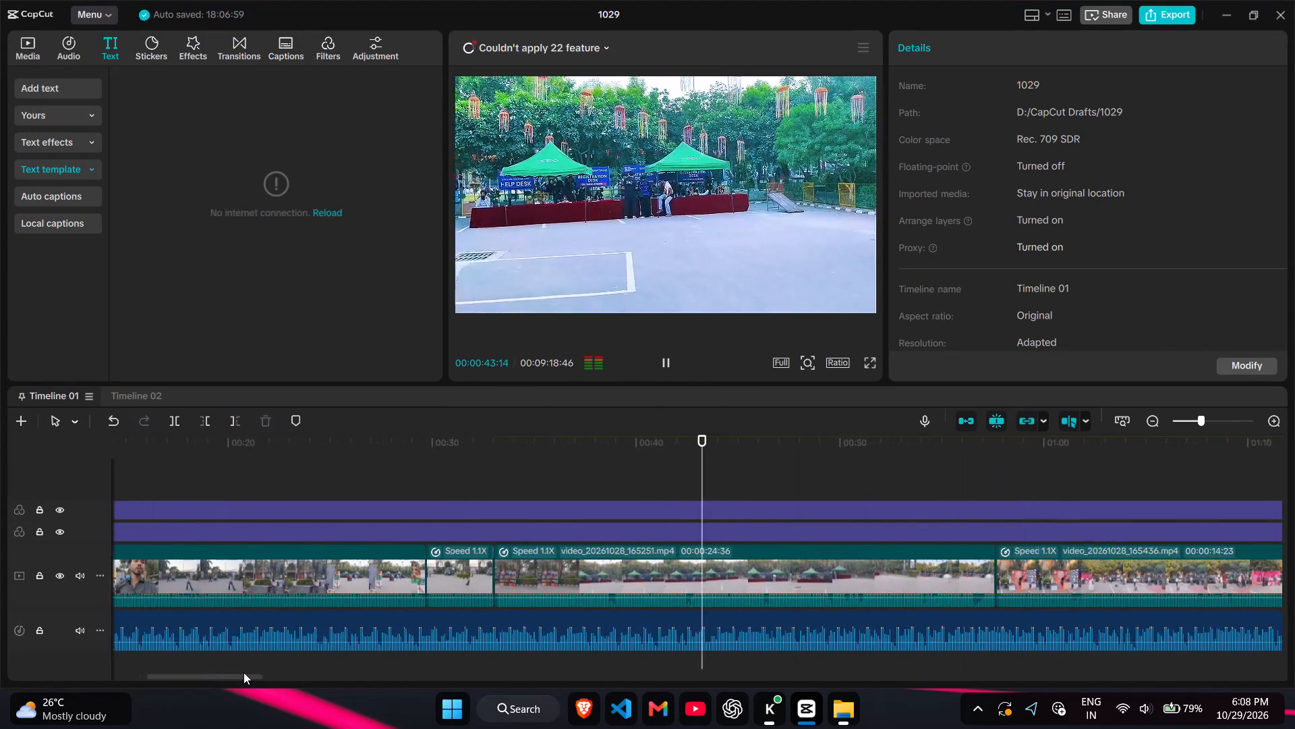
{"action": "left_click_drag", "start_coordinate": [243, 672], "coordinate": [276, 674]}
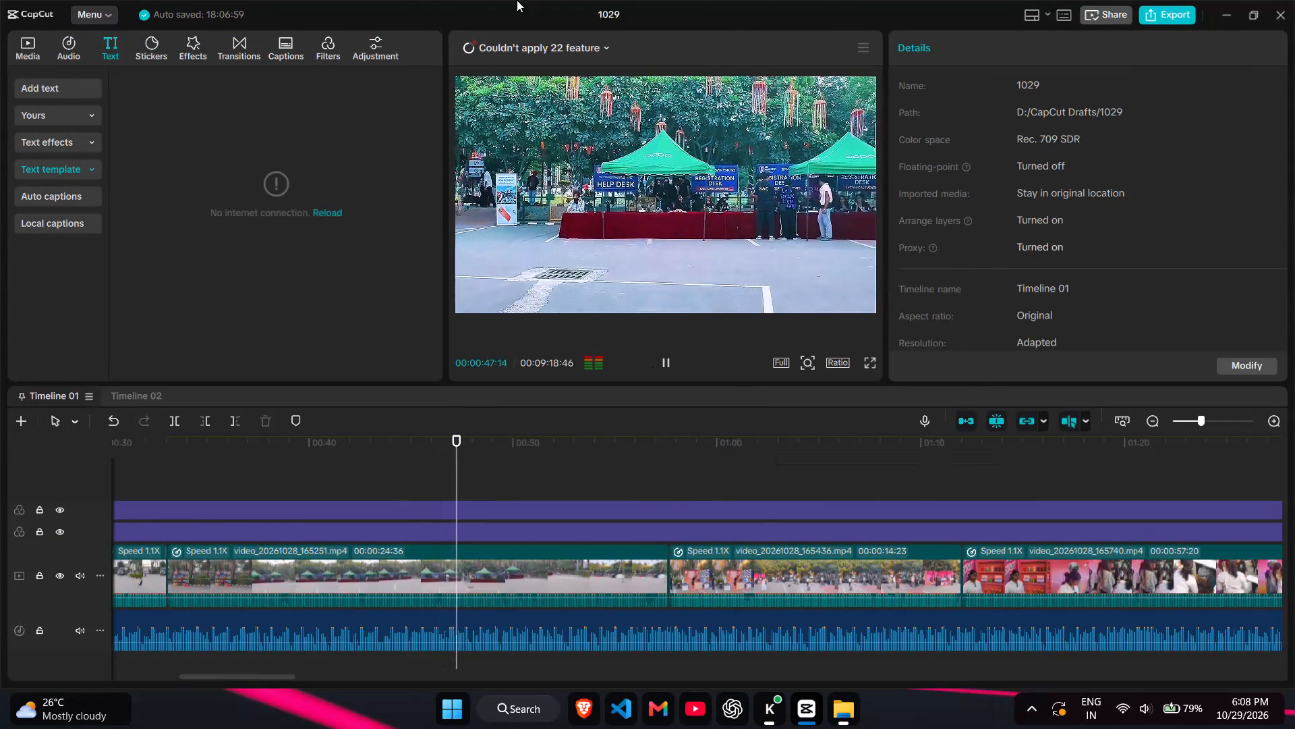
{"action": "left_click", "coordinate": [606, 43]}
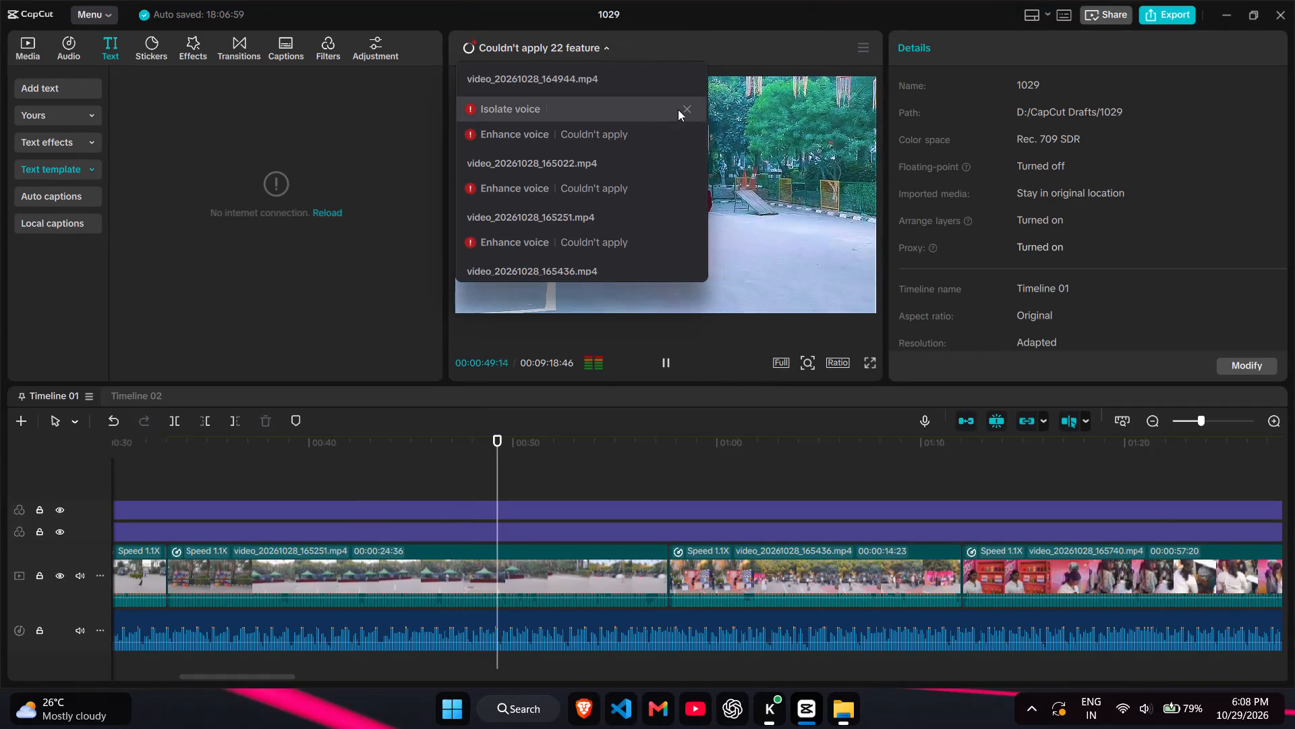
{"action": "left_click", "coordinate": [685, 109]}
{"action": "triple_click", "coordinate": [687, 109]}
{"action": "triple_click", "coordinate": [689, 109]}
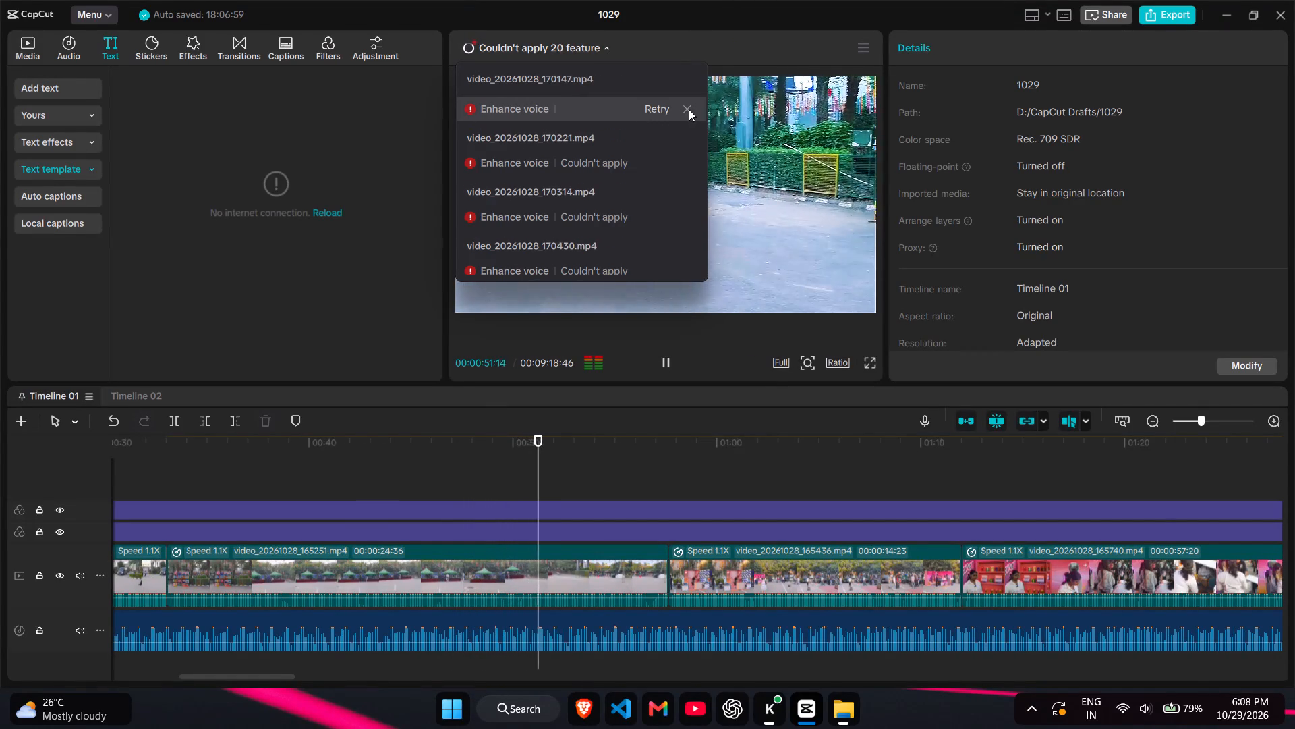
{"action": "triple_click", "coordinate": [689, 109]}
{"action": "triple_click", "coordinate": [686, 108]}
{"action": "triple_click", "coordinate": [686, 107]}
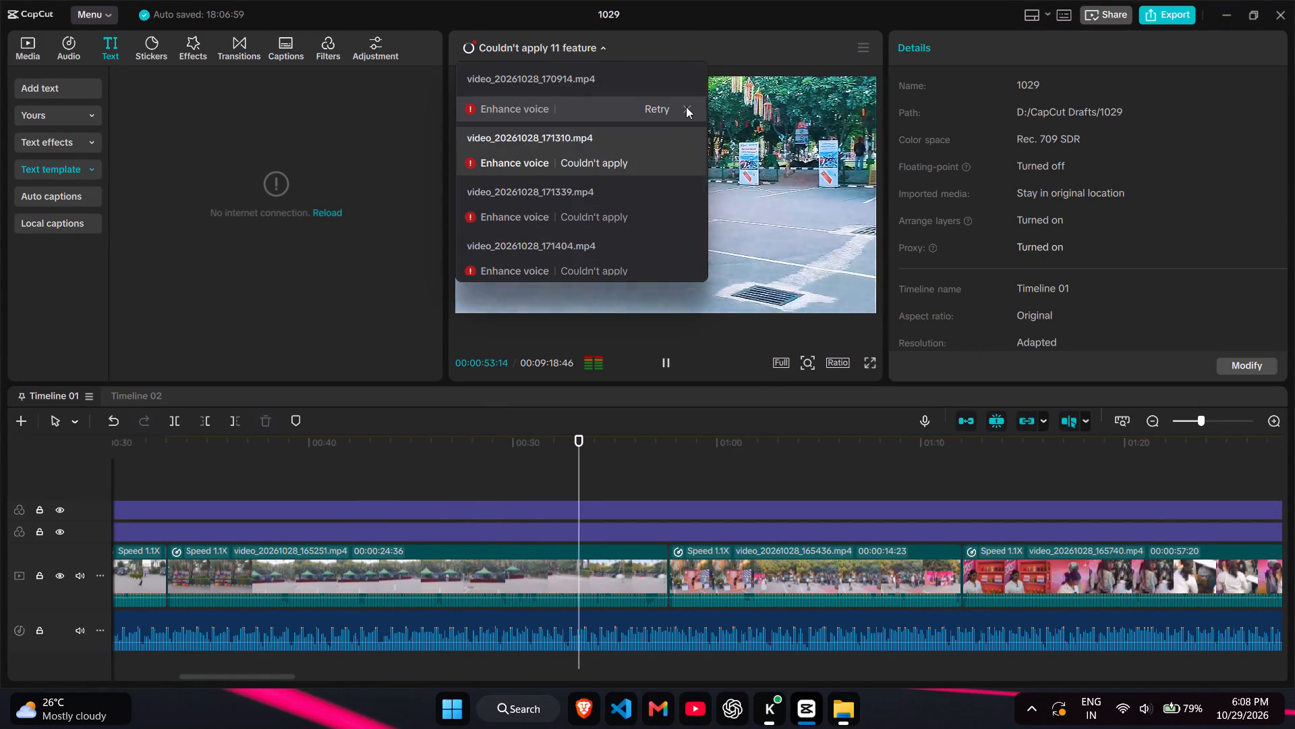
{"action": "triple_click", "coordinate": [685, 105]}
{"action": "triple_click", "coordinate": [685, 105]}
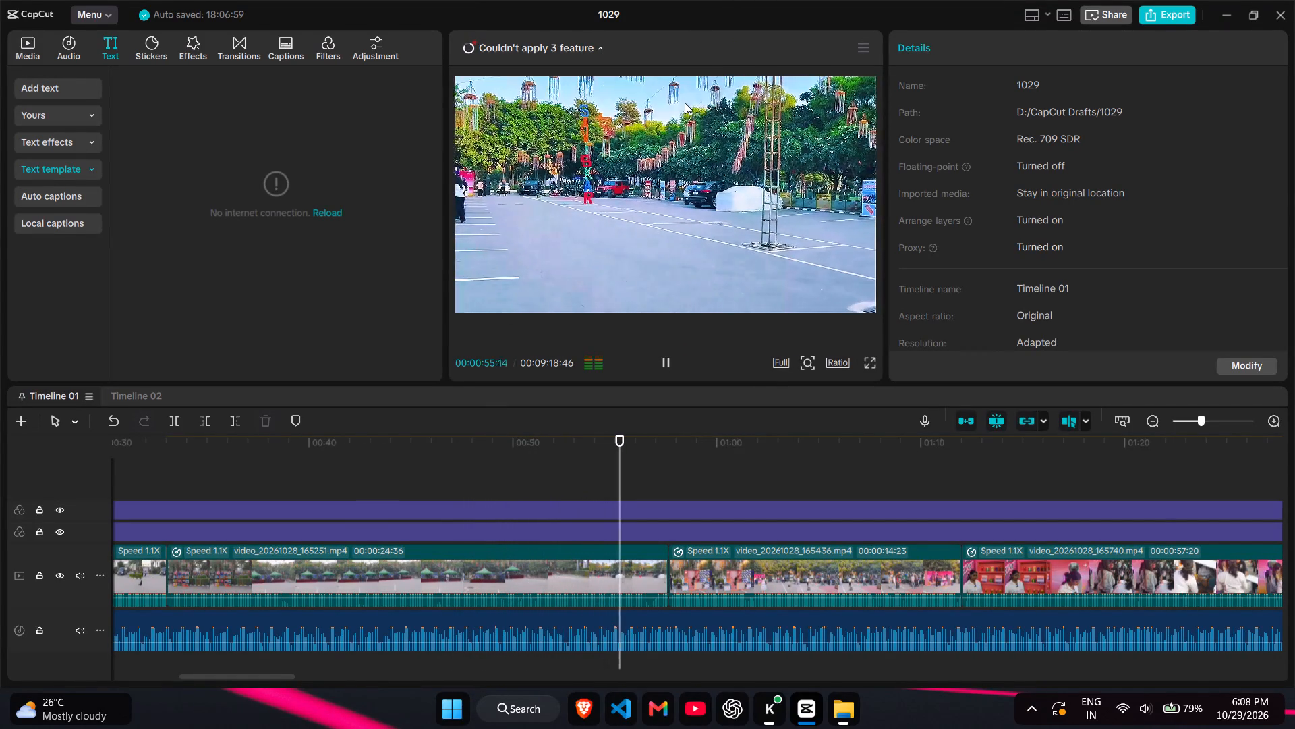
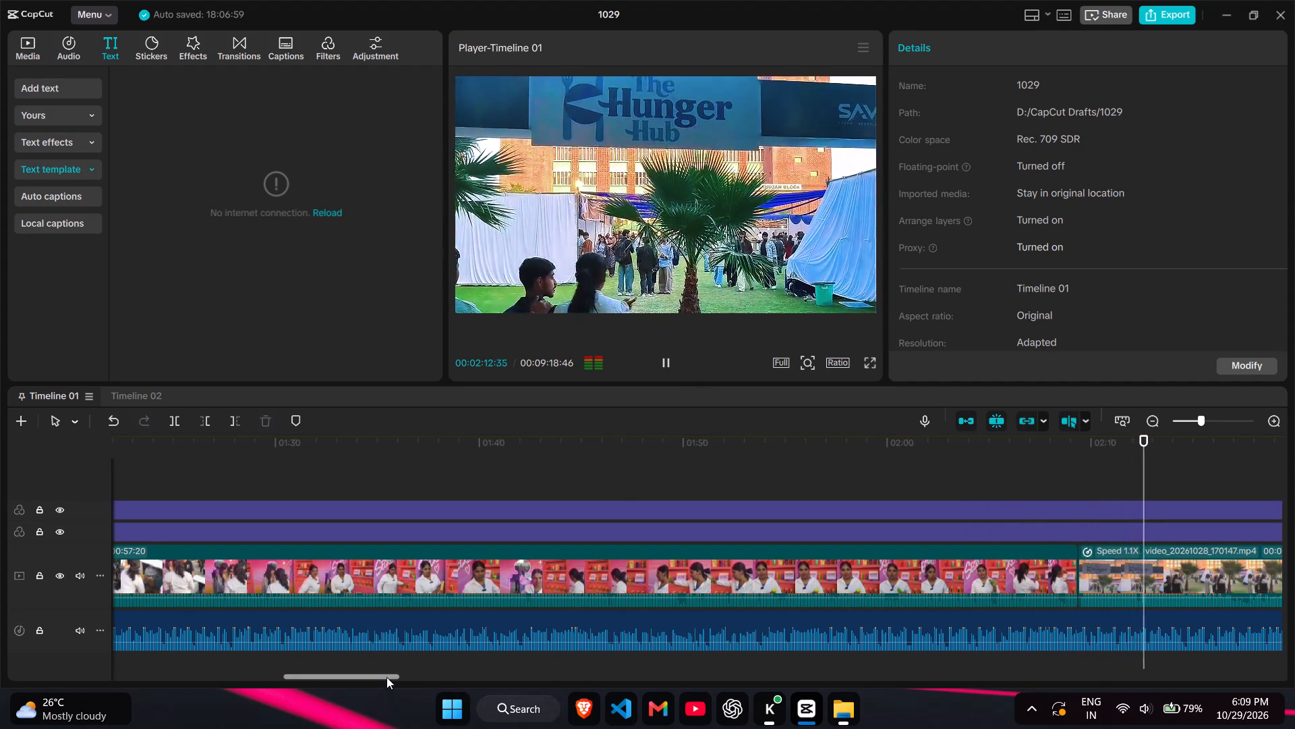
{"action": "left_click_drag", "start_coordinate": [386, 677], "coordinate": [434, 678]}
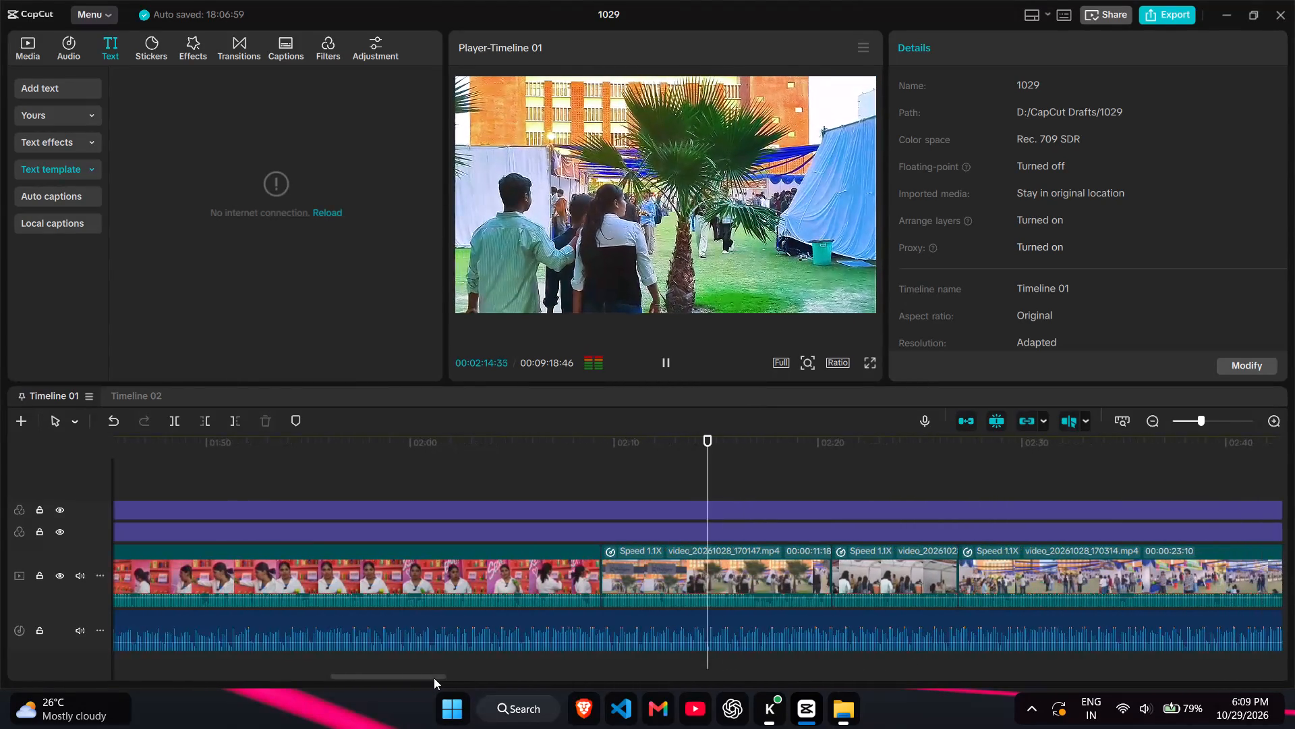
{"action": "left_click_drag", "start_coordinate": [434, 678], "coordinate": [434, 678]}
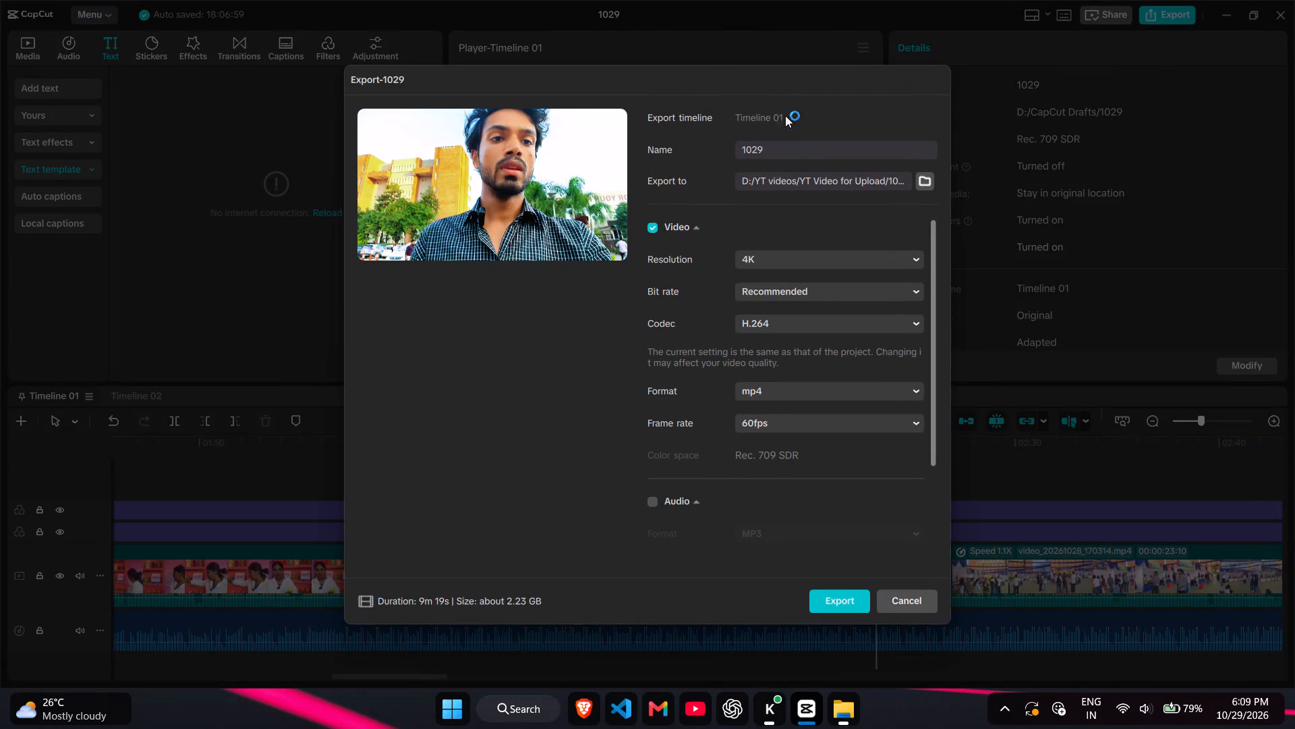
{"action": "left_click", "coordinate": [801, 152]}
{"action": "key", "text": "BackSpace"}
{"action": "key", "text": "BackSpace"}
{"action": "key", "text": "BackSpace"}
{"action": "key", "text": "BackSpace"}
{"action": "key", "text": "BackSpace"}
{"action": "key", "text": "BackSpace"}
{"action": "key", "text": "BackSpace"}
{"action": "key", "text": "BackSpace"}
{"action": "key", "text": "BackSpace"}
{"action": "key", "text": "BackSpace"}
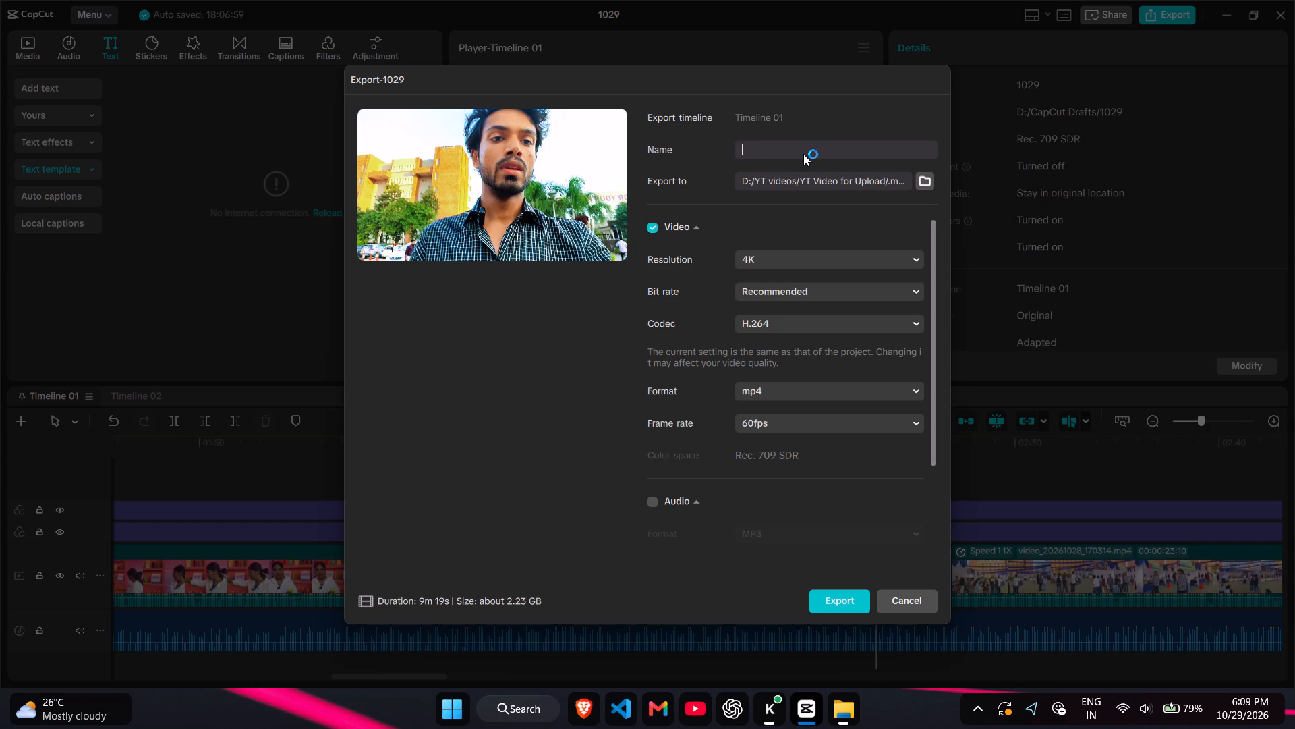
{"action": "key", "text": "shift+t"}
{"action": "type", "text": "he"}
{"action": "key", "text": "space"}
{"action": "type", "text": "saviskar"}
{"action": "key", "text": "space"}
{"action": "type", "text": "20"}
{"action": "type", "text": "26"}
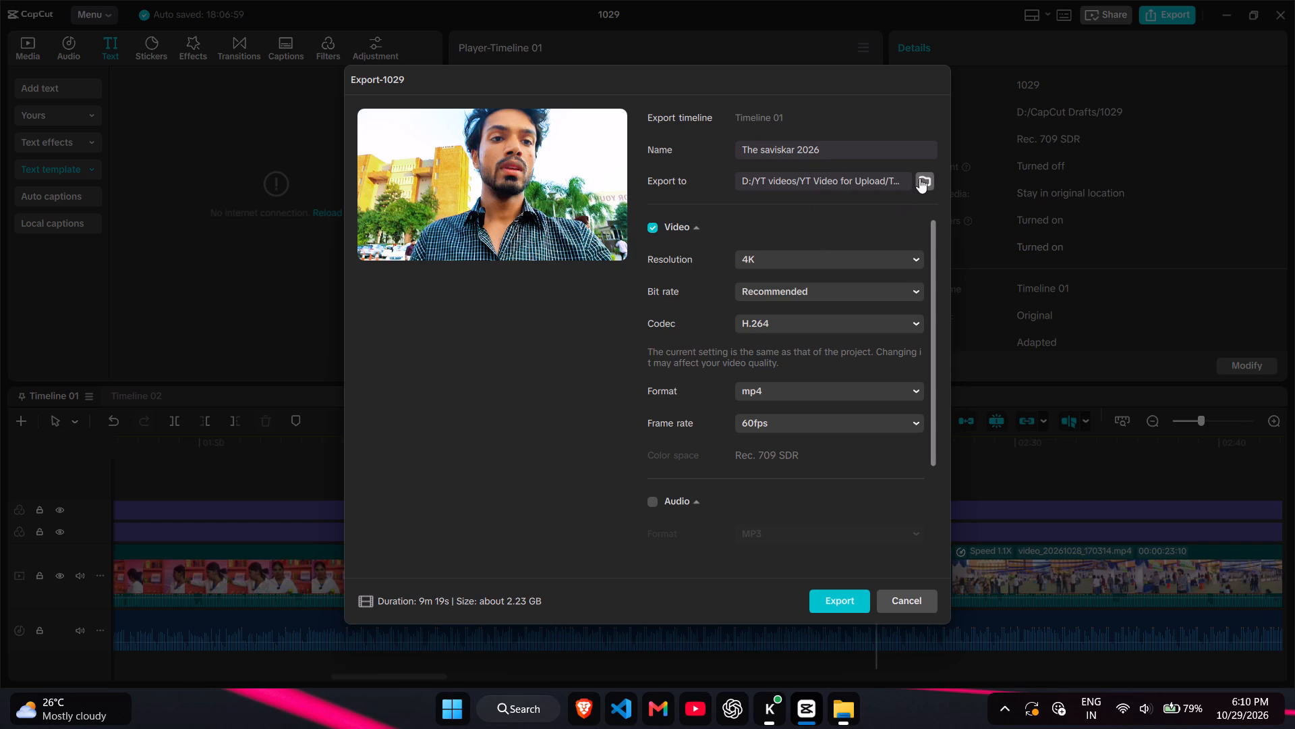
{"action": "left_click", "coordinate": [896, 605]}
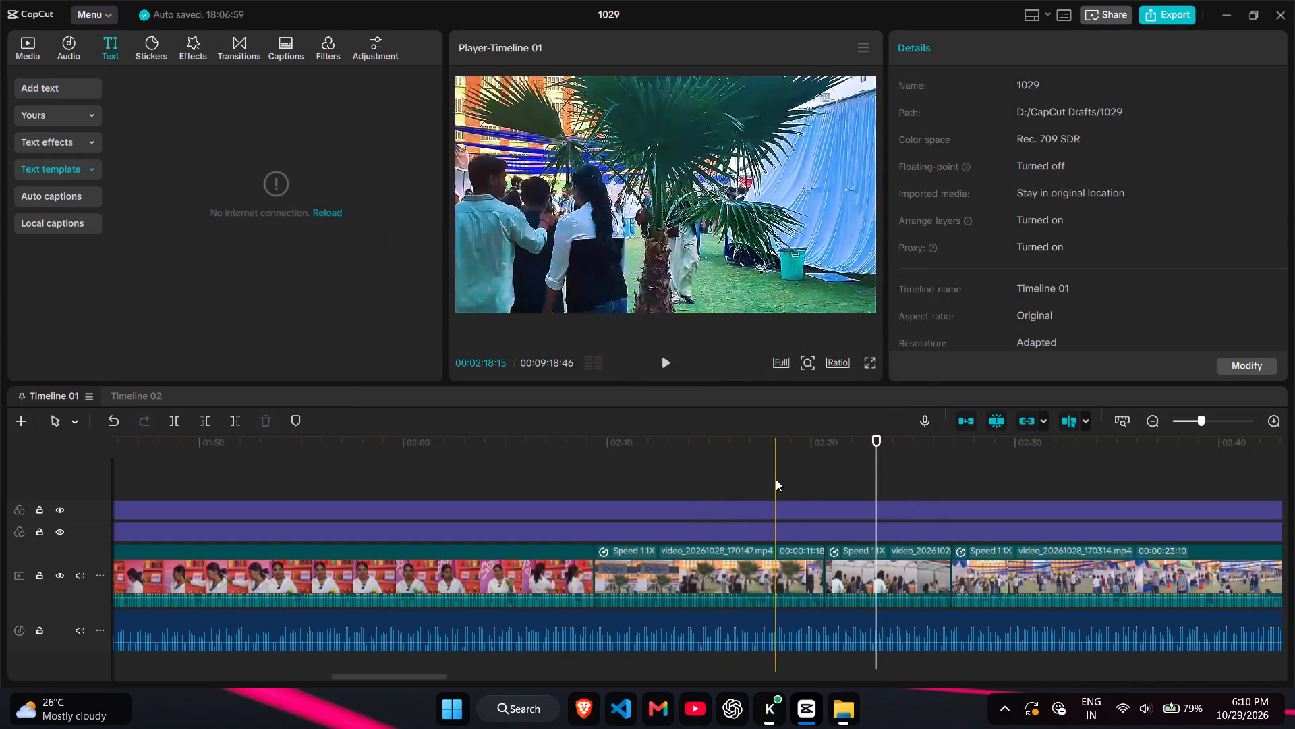
Capture a screenshot of the full preview frame at about 01:58, where the presenter reaches for the Secret Temptation shelf.
{"action": "left_click_drag", "start_coordinate": [875, 477], "coordinate": [437, 549]}
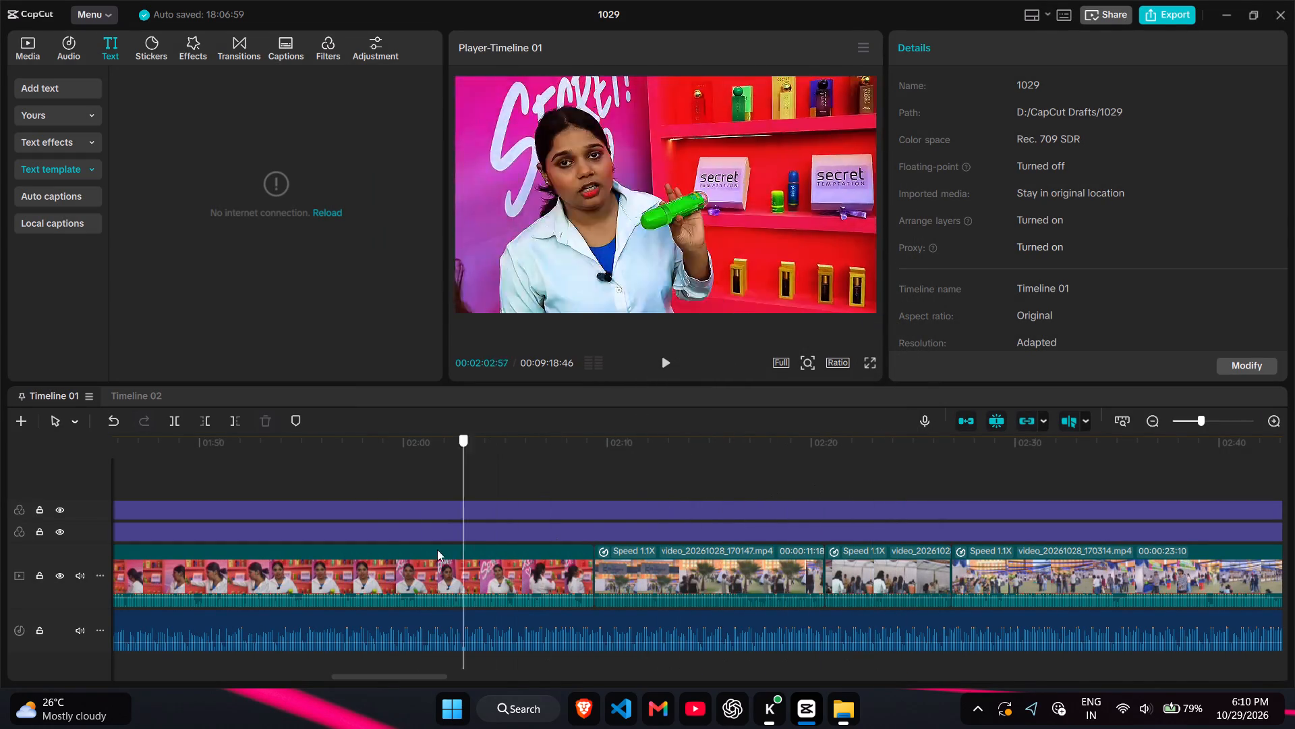
{"action": "left_click_drag", "start_coordinate": [437, 549], "coordinate": [399, 557]}
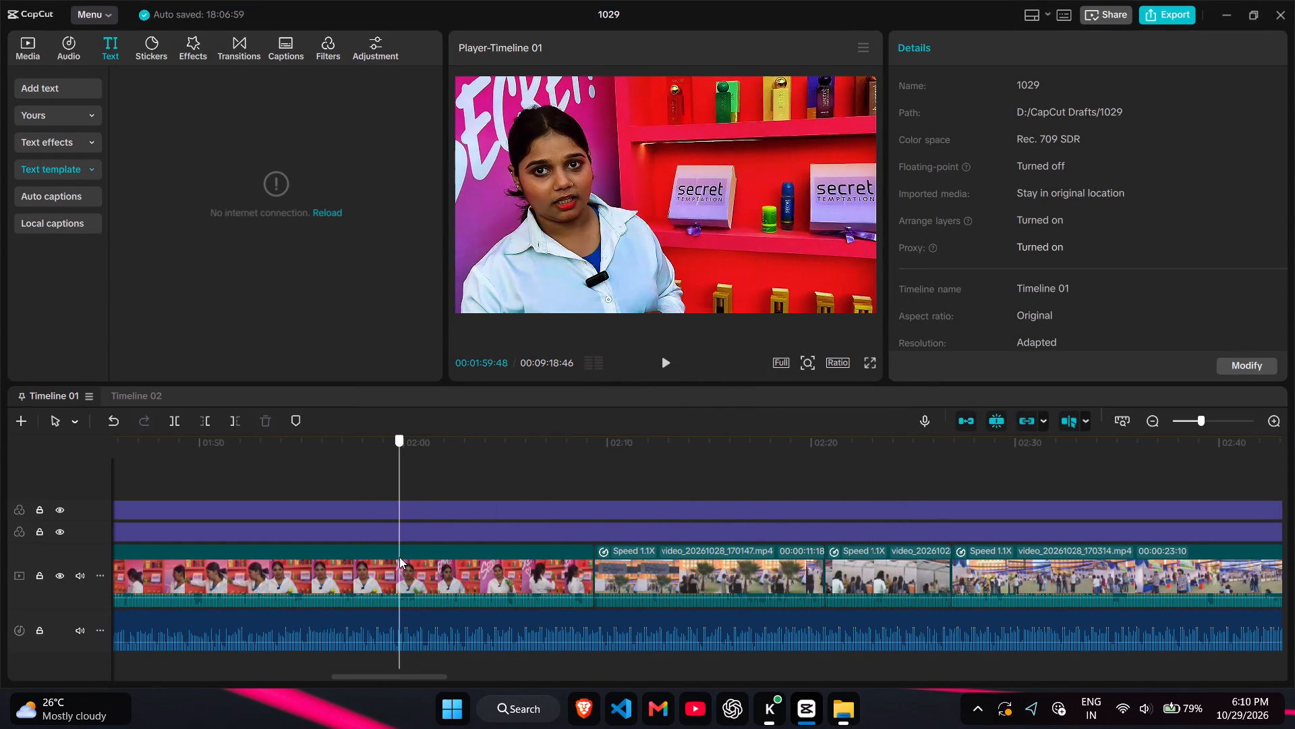
{"action": "left_click_drag", "start_coordinate": [399, 557], "coordinate": [498, 537]}
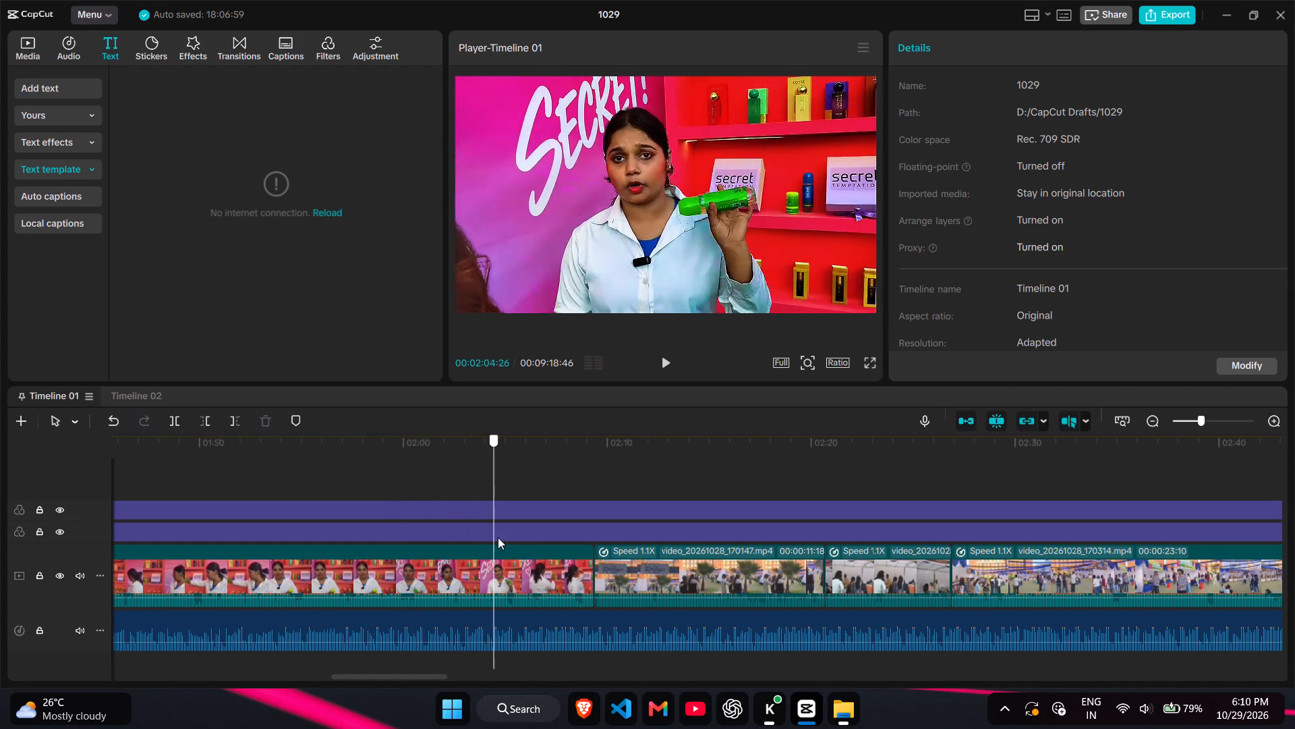
{"action": "left_click_drag", "start_coordinate": [498, 537], "coordinate": [430, 549]}
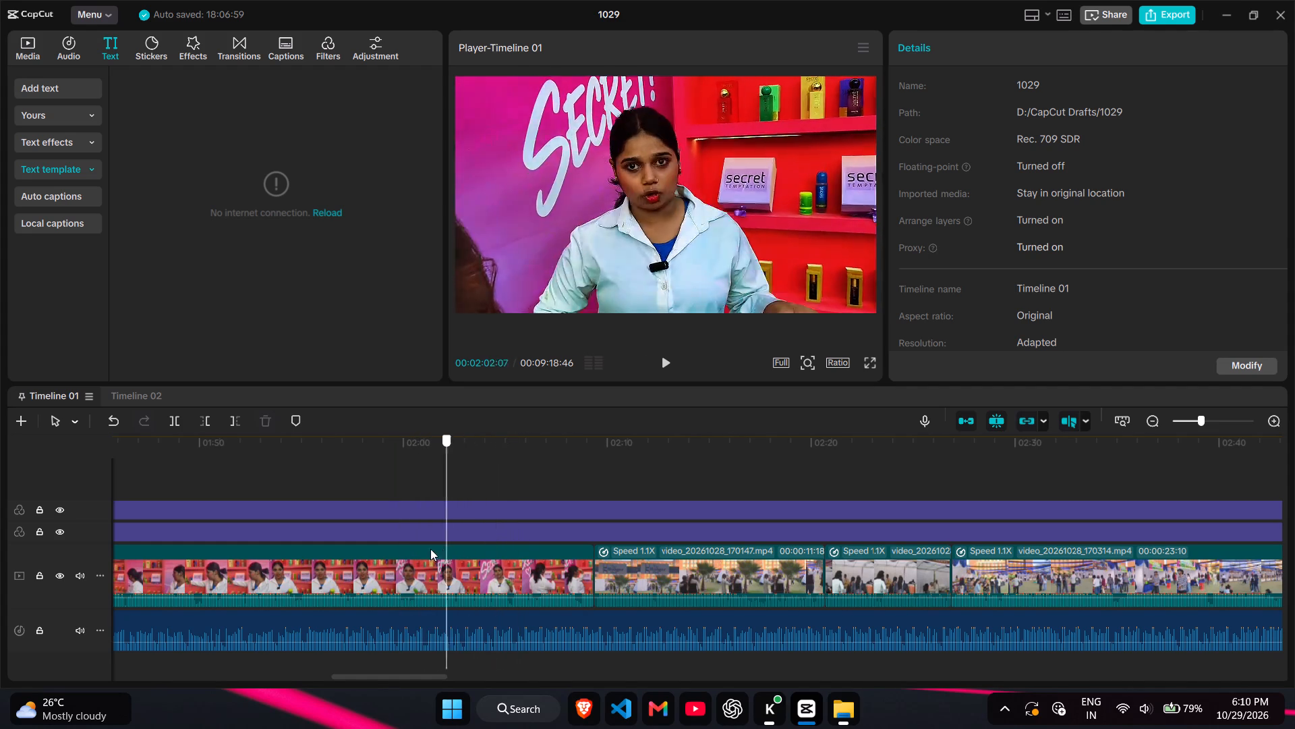
{"action": "left_click_drag", "start_coordinate": [430, 549], "coordinate": [270, 537]}
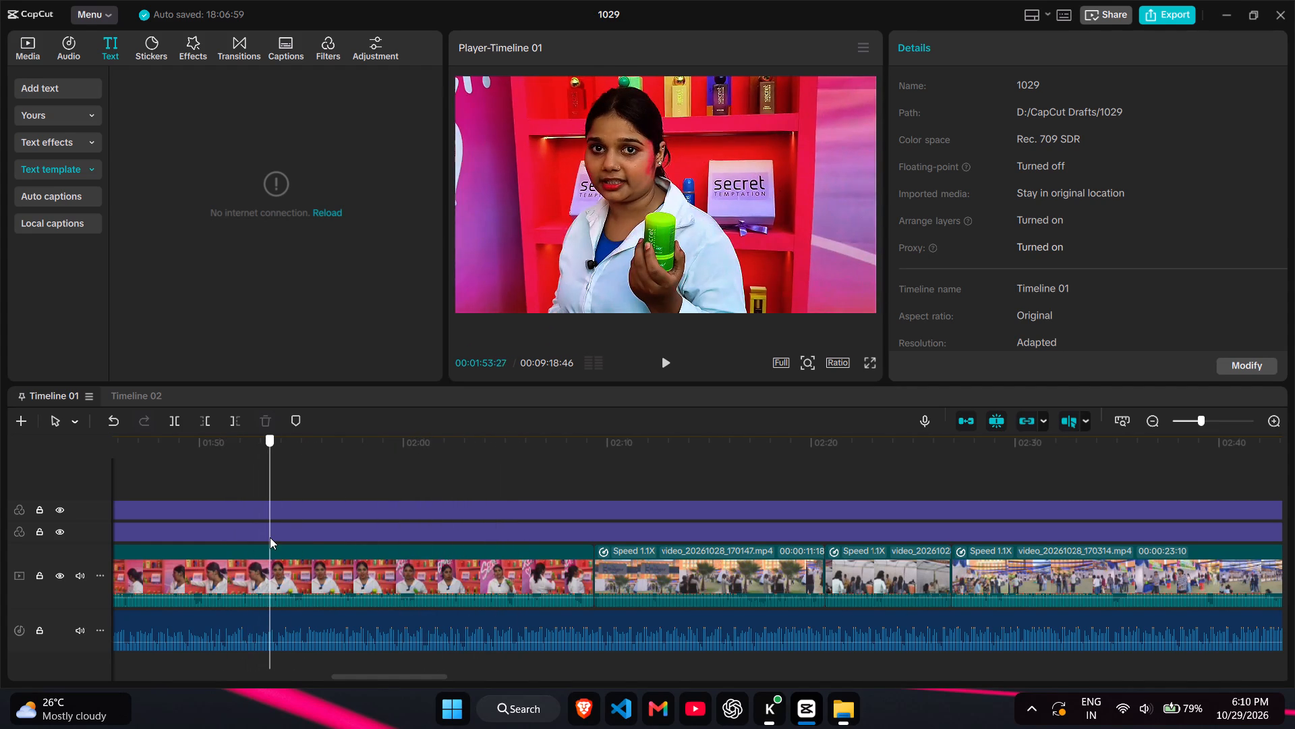
{"action": "left_click_drag", "start_coordinate": [270, 537], "coordinate": [313, 534]}
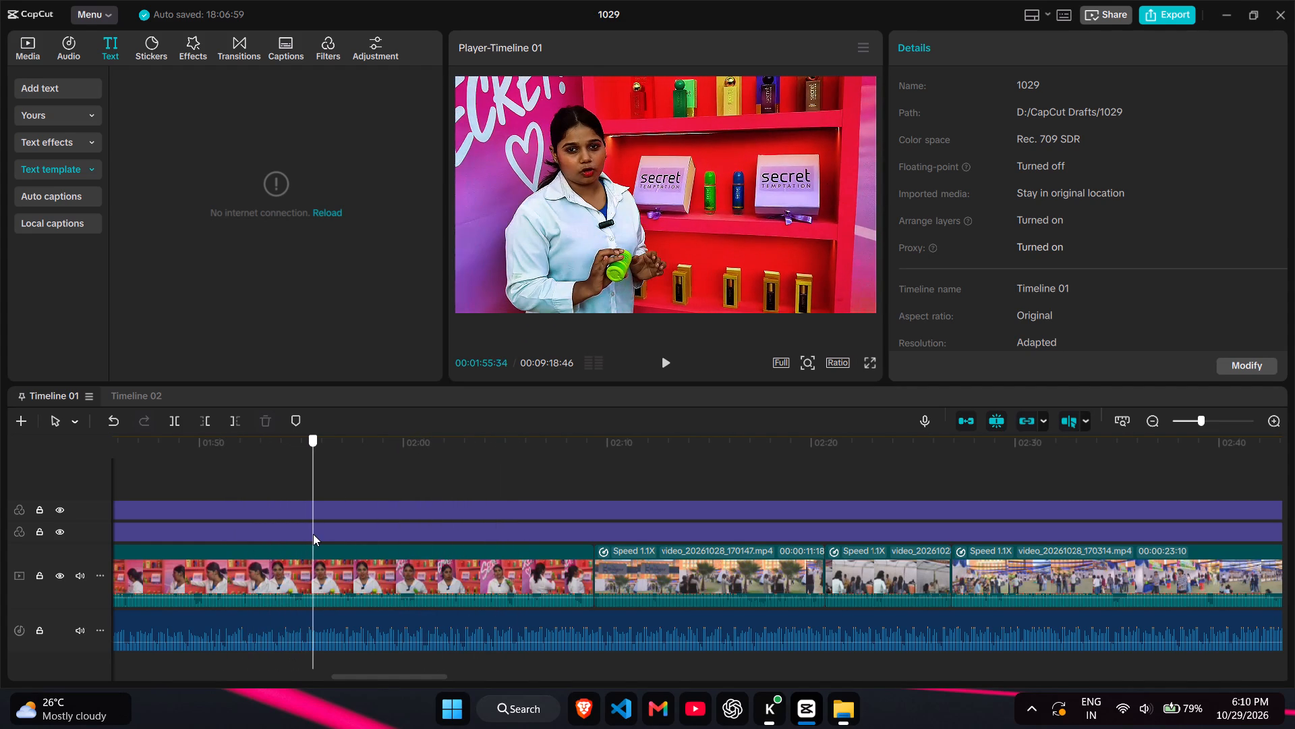
{"action": "left_click_drag", "start_coordinate": [313, 534], "coordinate": [308, 535]}
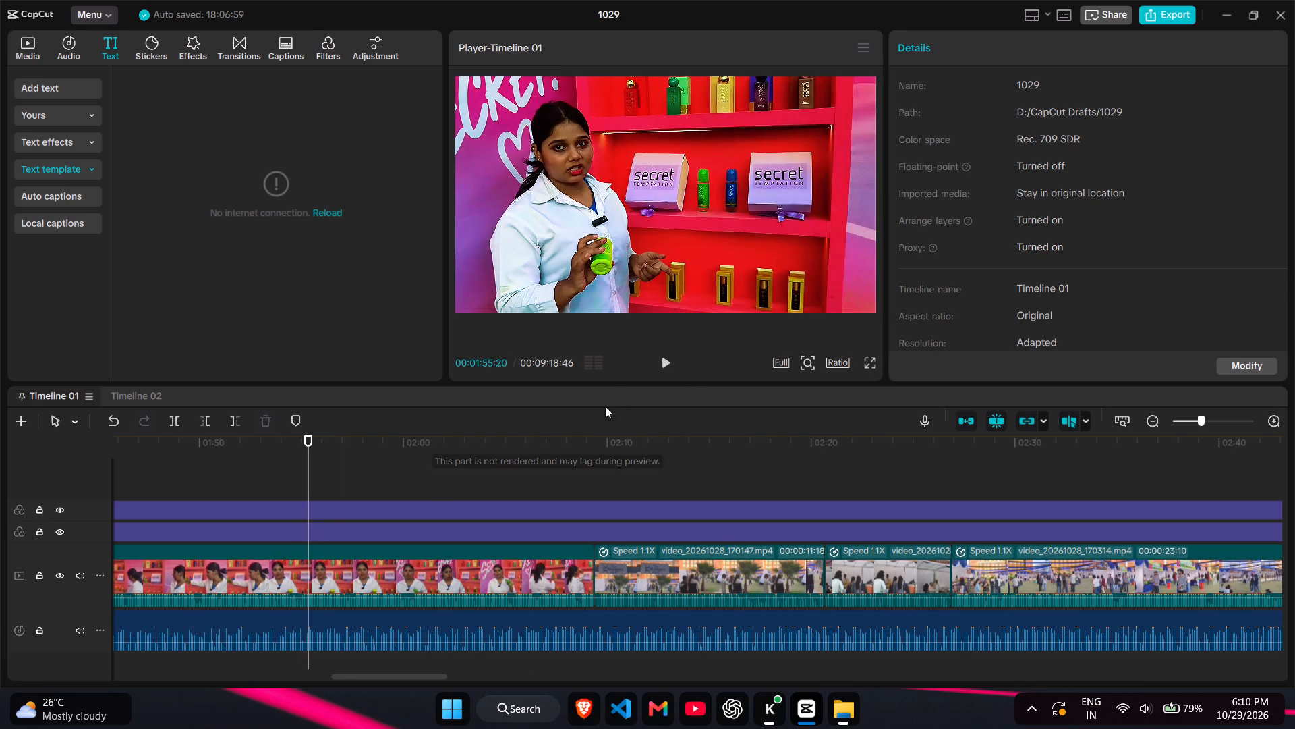
{"action": "left_click", "coordinate": [666, 368]}
{"action": "left_click", "coordinate": [666, 368]}
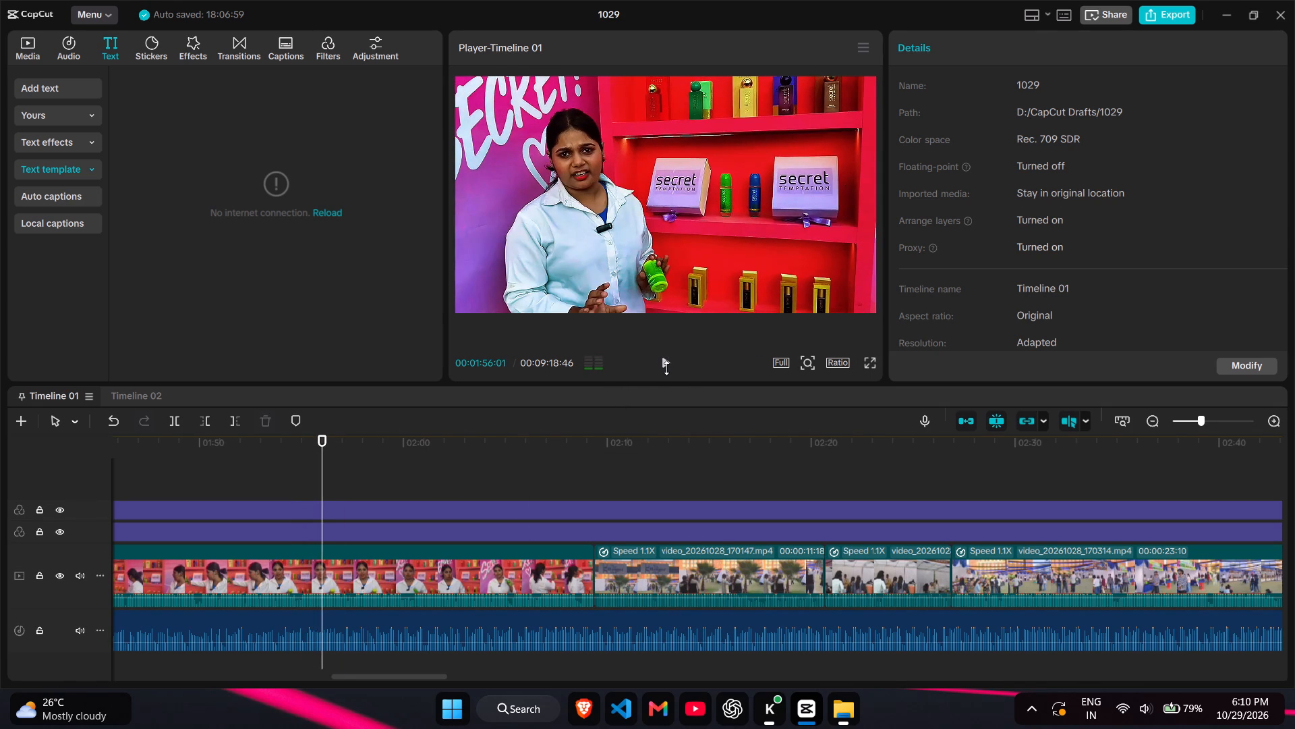
{"action": "left_click", "coordinate": [666, 368]}
{"action": "left_click", "coordinate": [666, 368]}
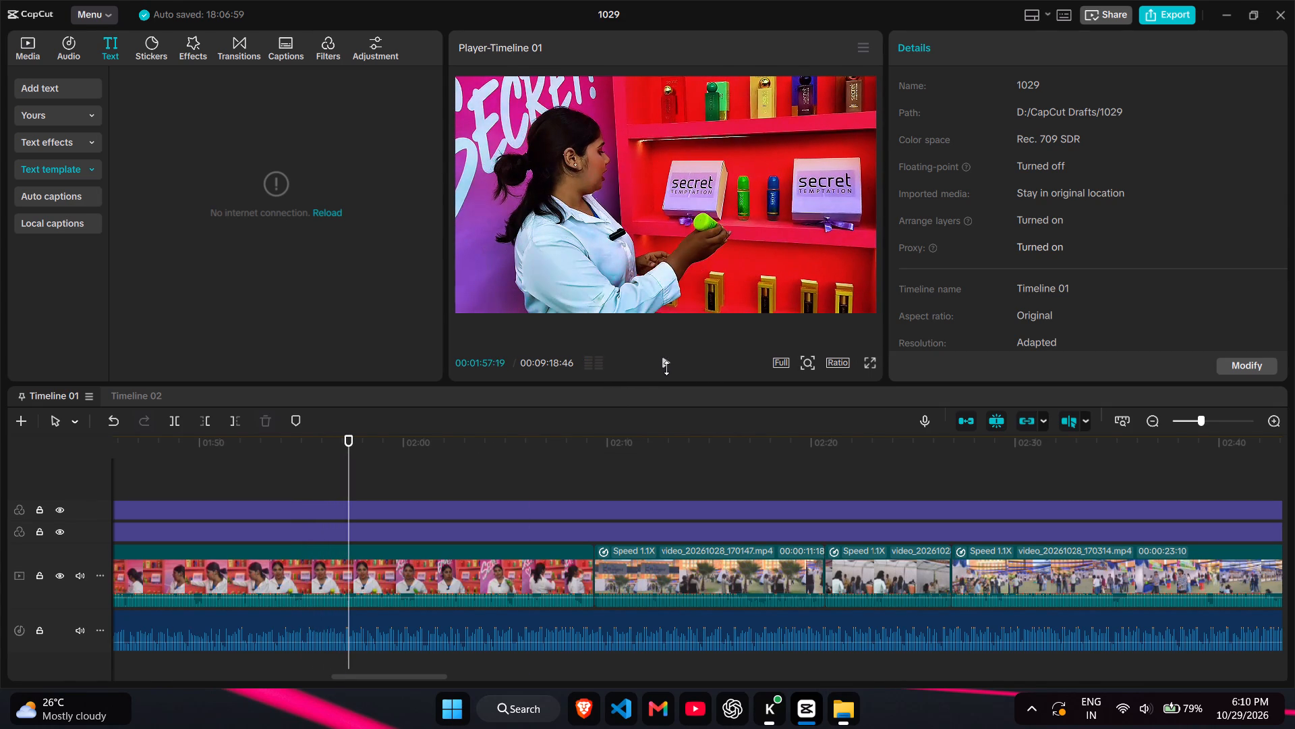
{"action": "double_click", "coordinate": [666, 368]}
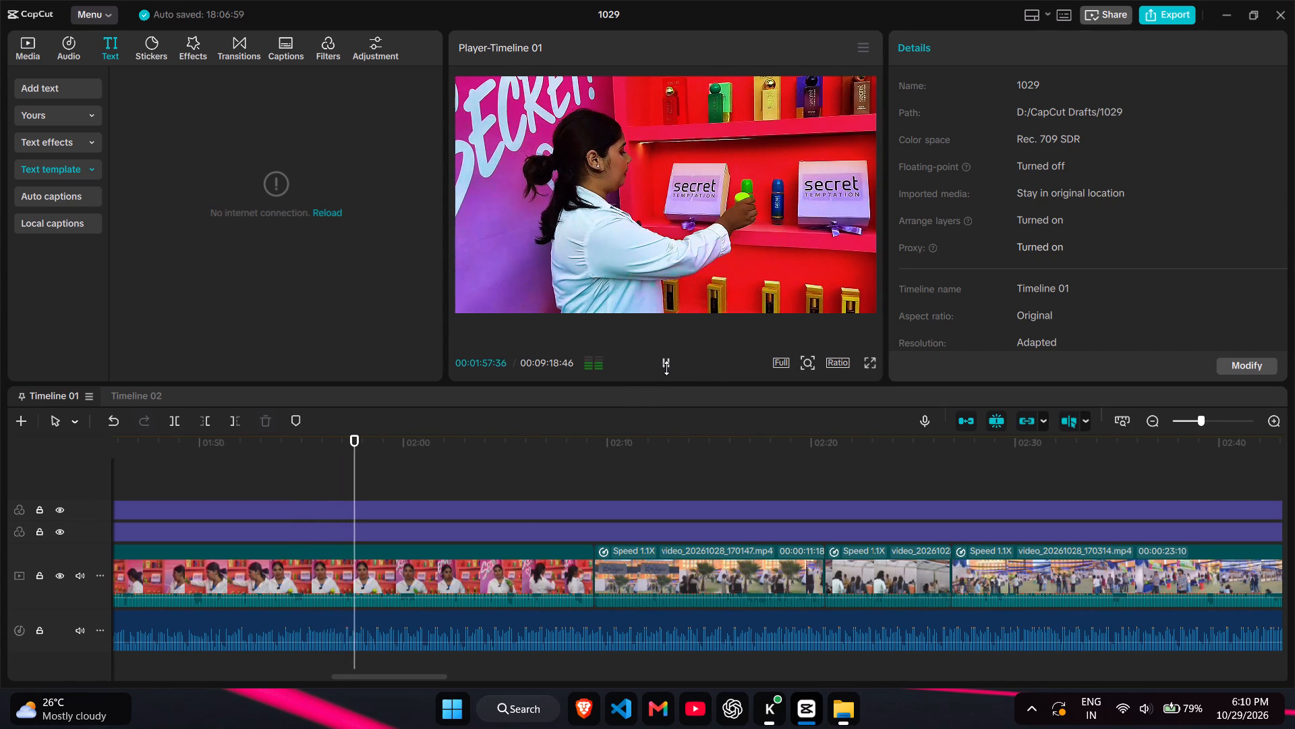
{"action": "left_click", "coordinate": [666, 368]}
{"action": "left_click", "coordinate": [666, 368]}
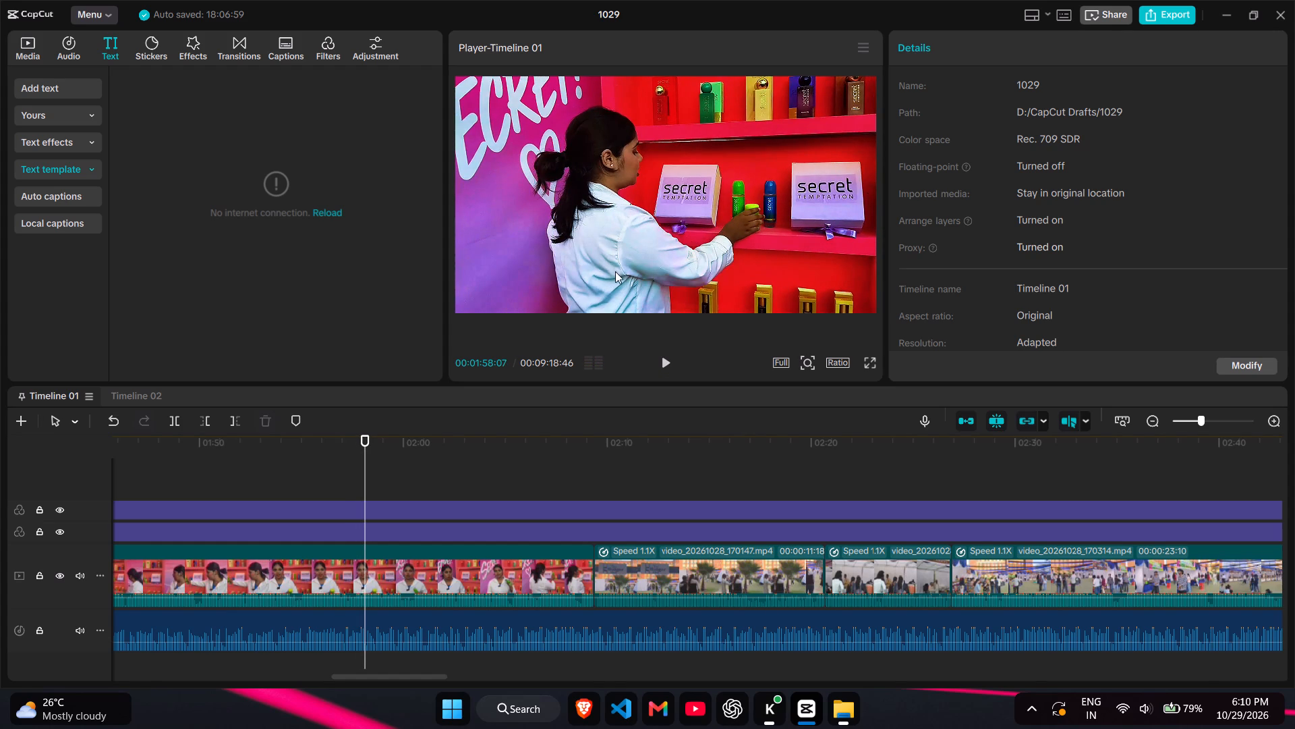
{"action": "key", "text": "Print"}
{"action": "left_click_drag", "start_coordinate": [453, 72], "coordinate": [873, 320]}
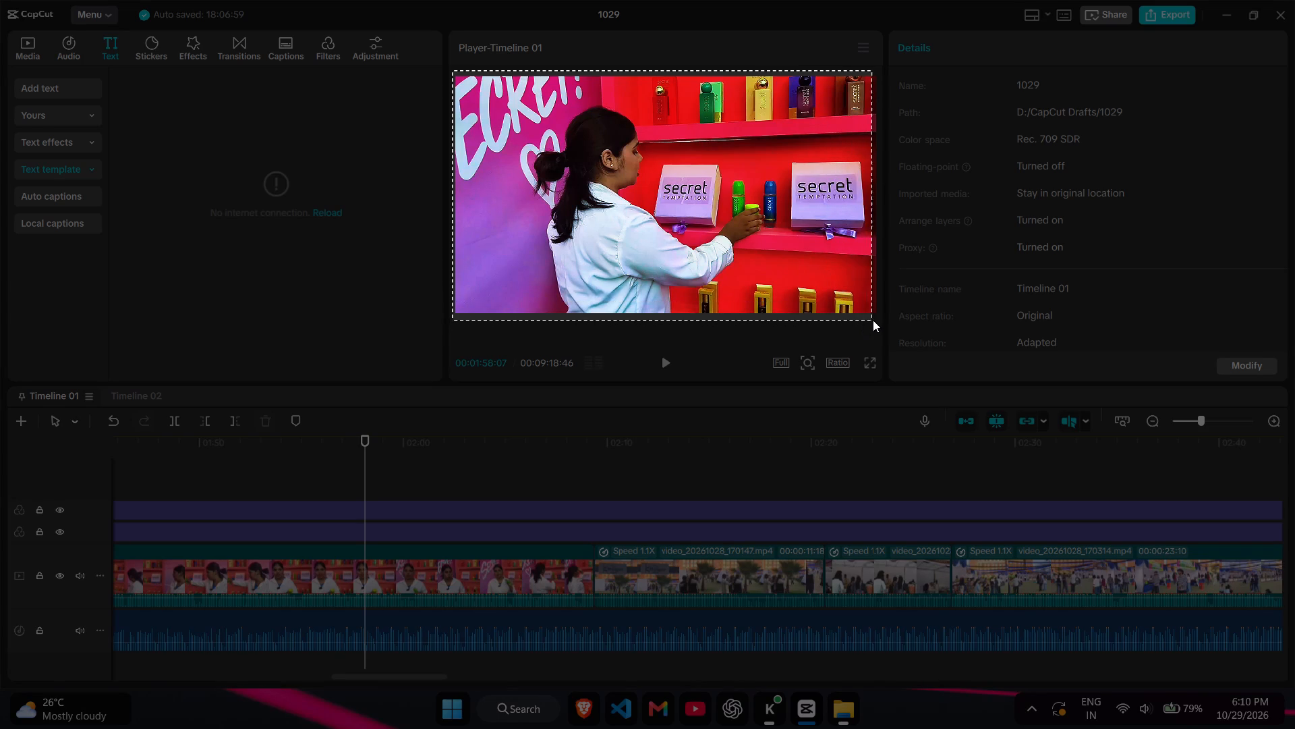
{"action": "left_click_drag", "start_coordinate": [873, 320], "coordinate": [878, 313]}
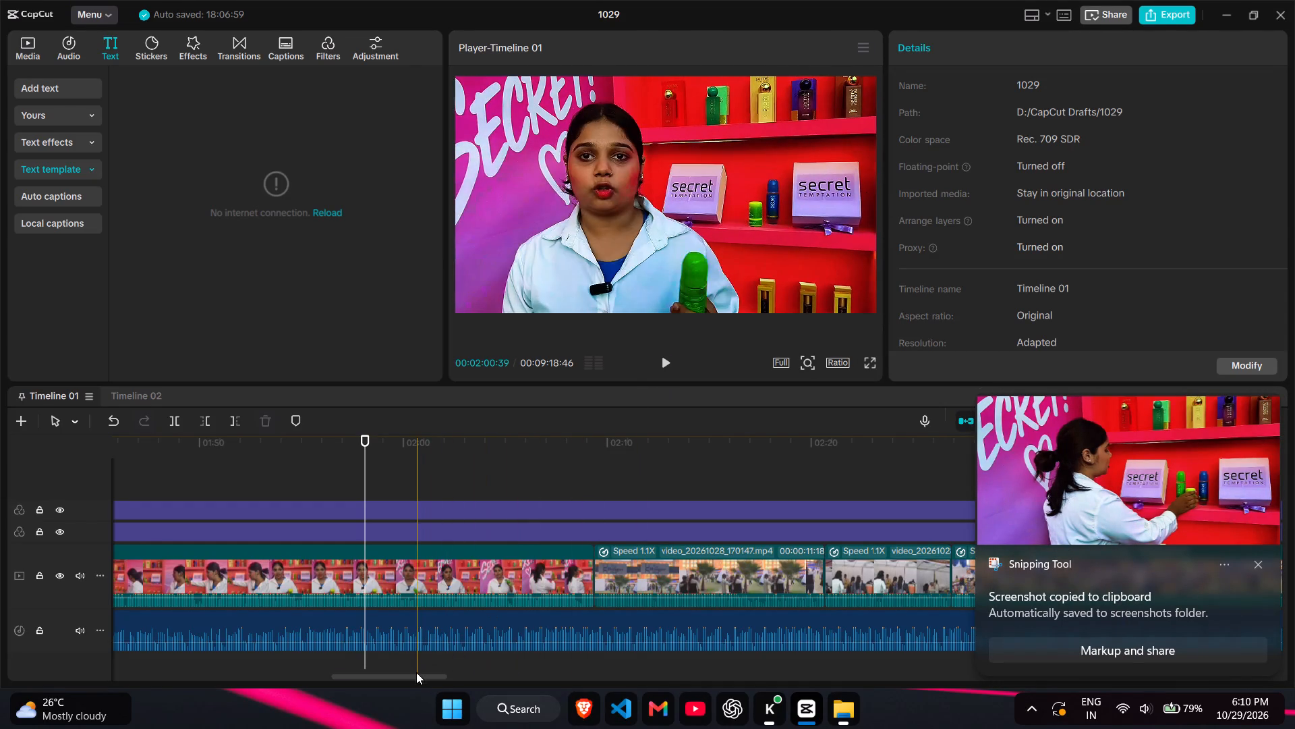
Capture a screenshot of the full preview frame at about 04:59, where the Saviskar concert poster stands beside the entrance road.
{"action": "left_click_drag", "start_coordinate": [423, 678], "coordinate": [316, 670]}
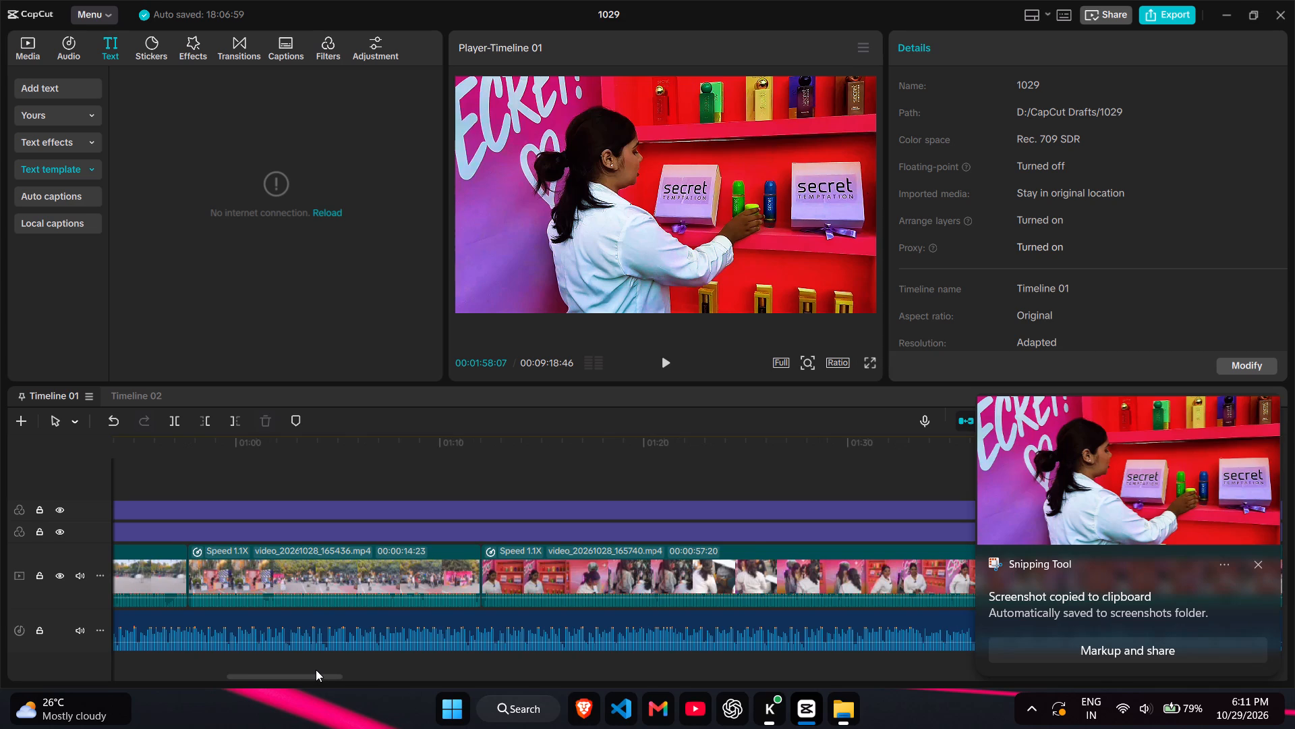
{"action": "left_click_drag", "start_coordinate": [316, 670], "coordinate": [474, 668]}
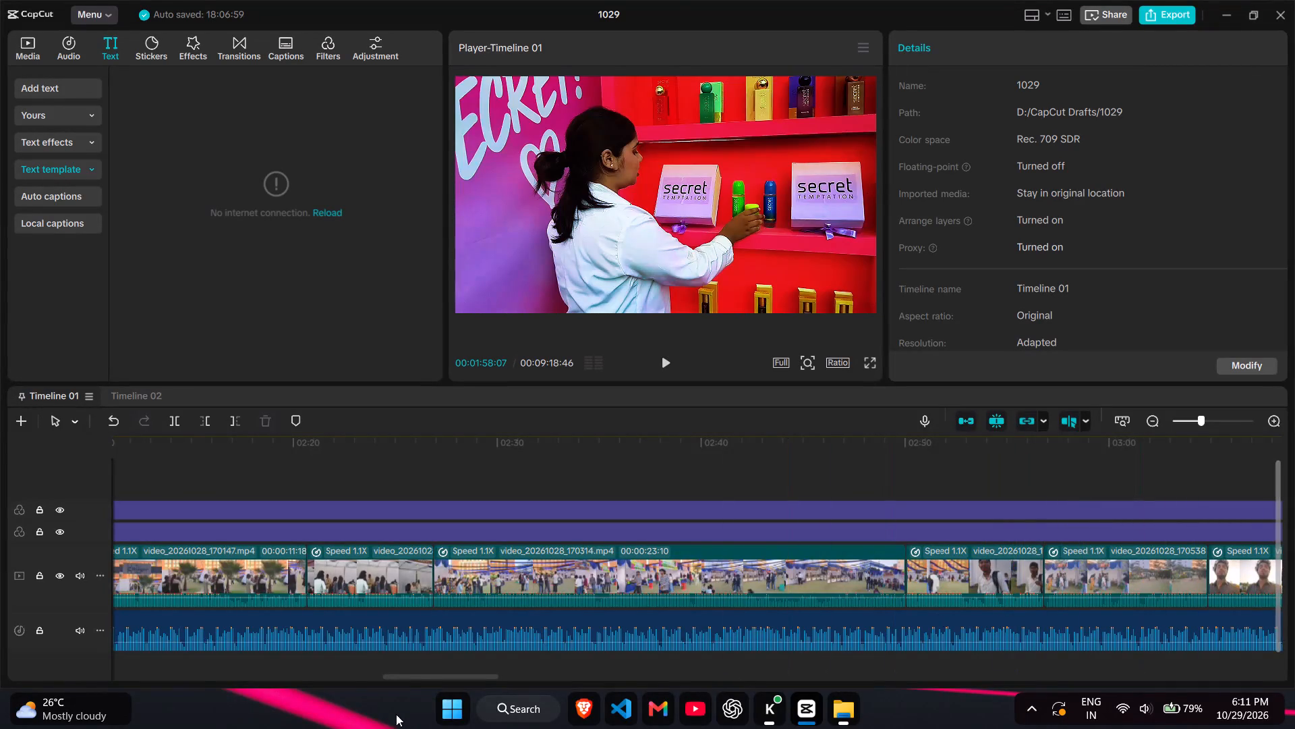
{"action": "left_click_drag", "start_coordinate": [440, 678], "coordinate": [589, 687]}
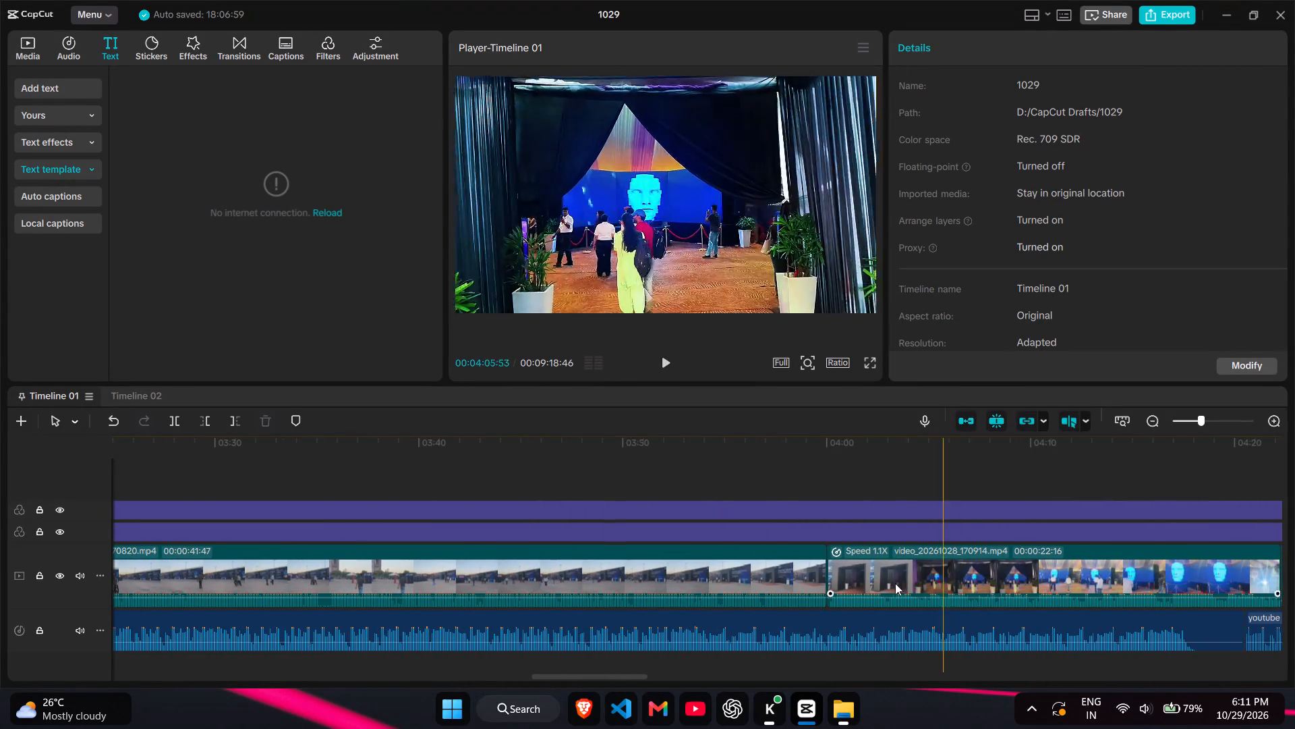
{"action": "left_click_drag", "start_coordinate": [581, 672], "coordinate": [640, 677]}
{"action": "left_click_drag", "start_coordinate": [620, 678], "coordinate": [631, 681]}
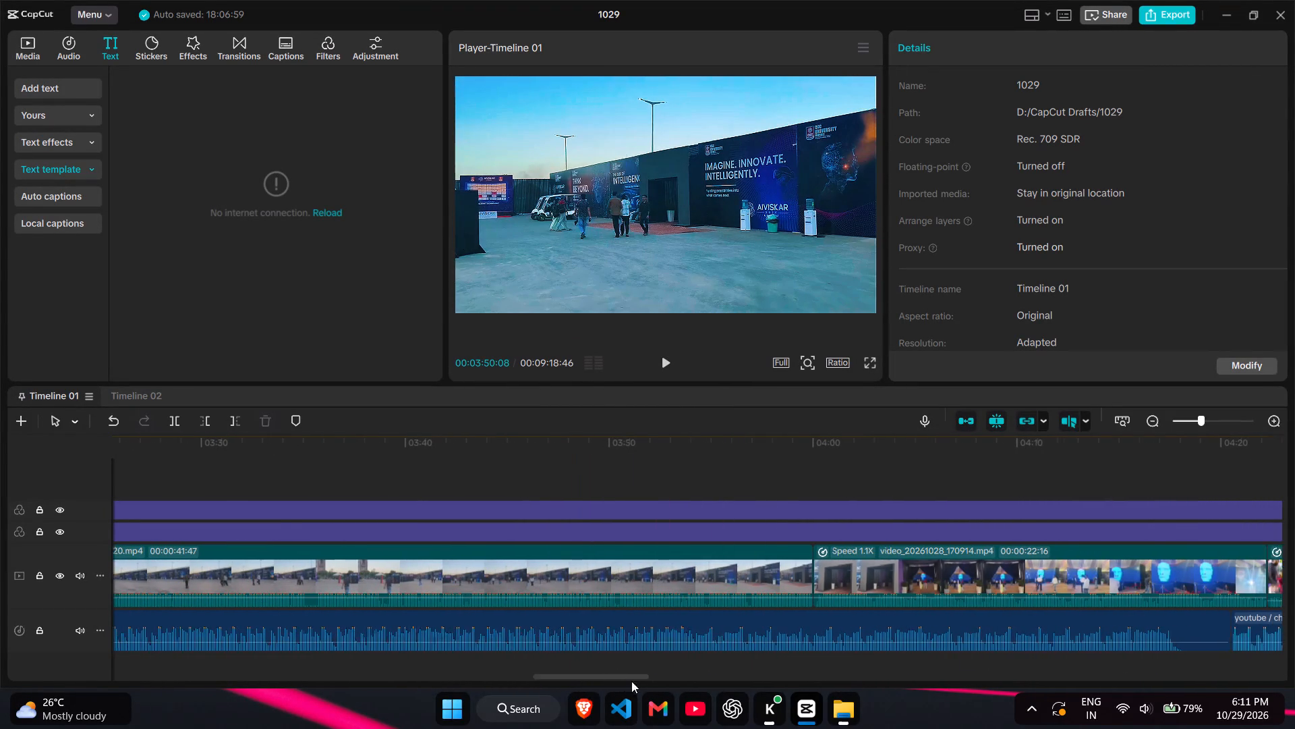
{"action": "left_click_drag", "start_coordinate": [631, 681], "coordinate": [691, 686]}
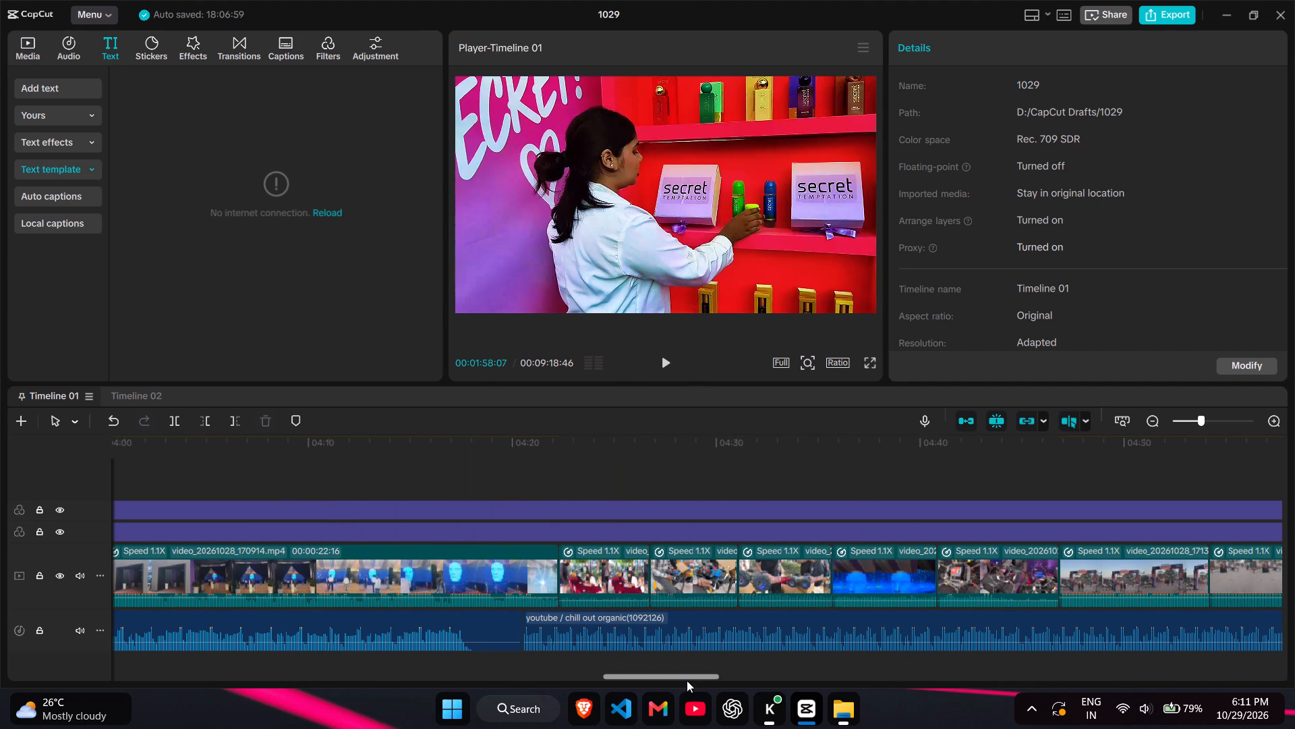
{"action": "left_click_drag", "start_coordinate": [687, 680], "coordinate": [771, 683]}
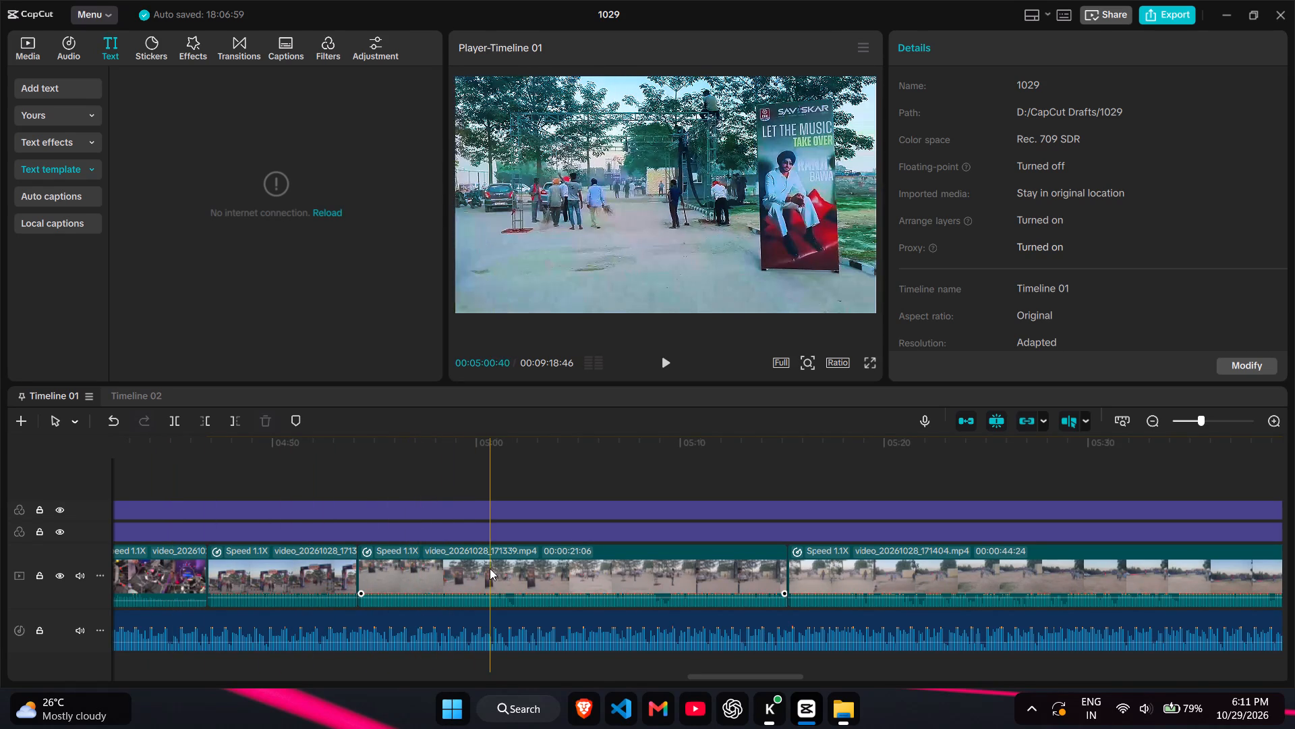
{"action": "left_click", "coordinate": [442, 478]}
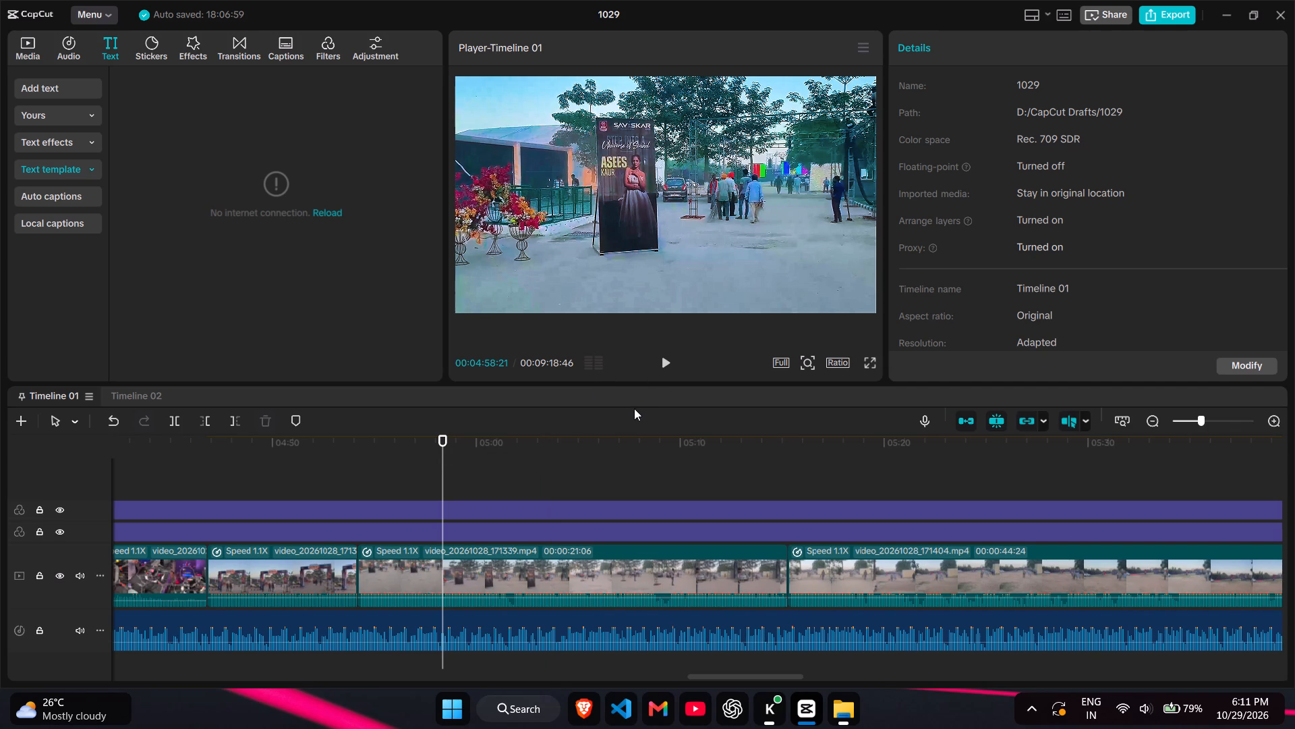
{"action": "left_click", "coordinate": [660, 369]}
{"action": "left_click", "coordinate": [663, 364]}
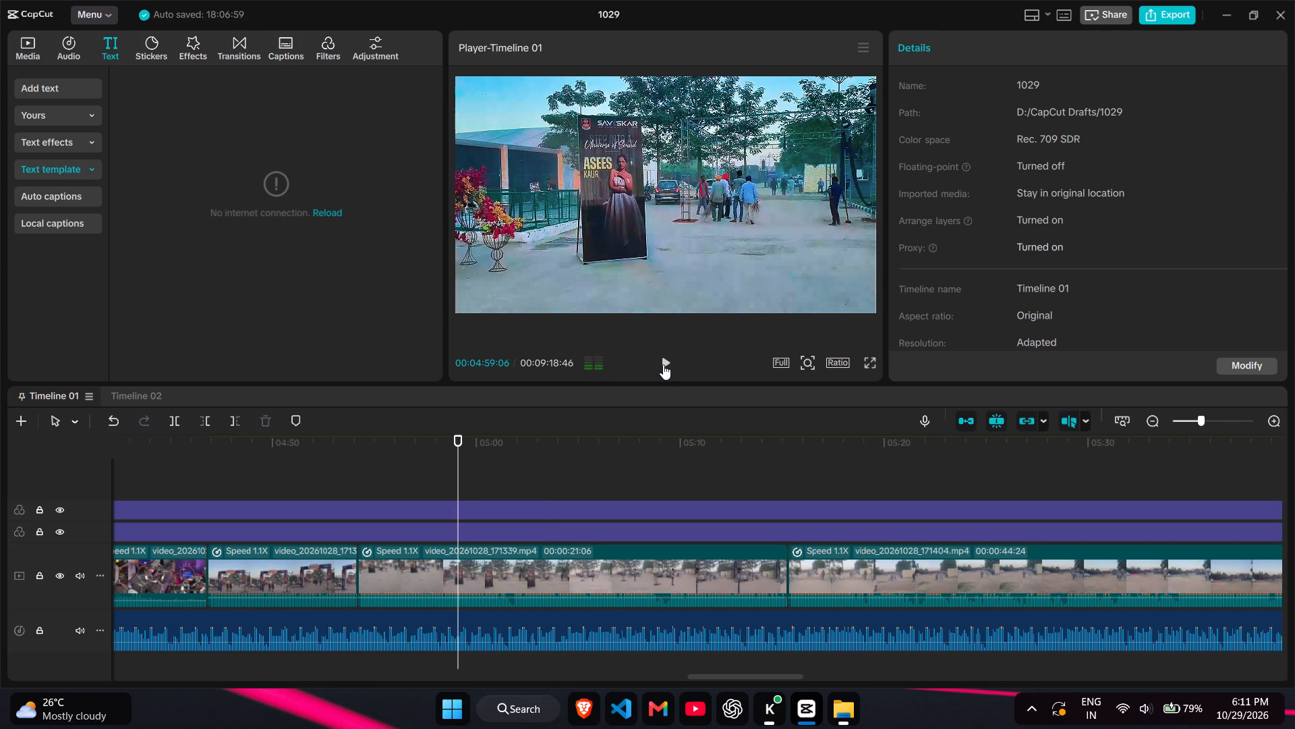
{"action": "left_click", "coordinate": [663, 364]}
{"action": "left_click", "coordinate": [663, 362]}
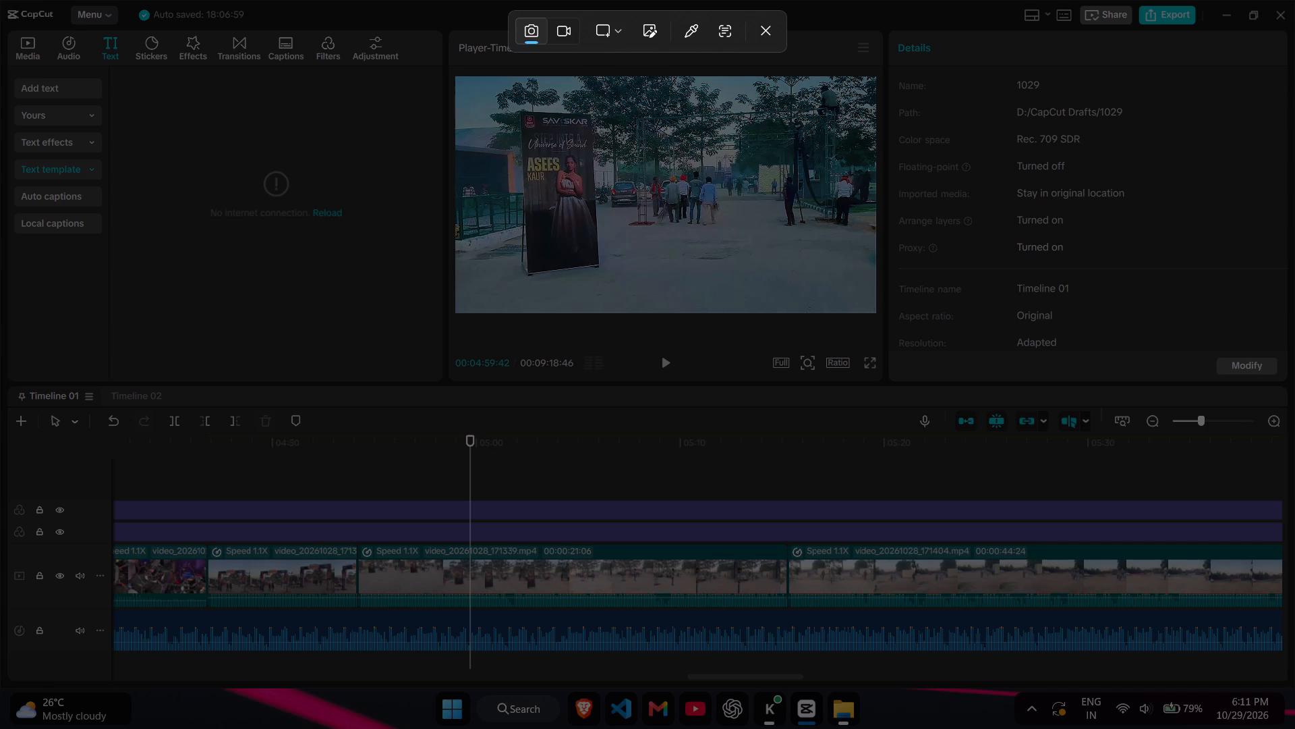
{"action": "left_click_drag", "start_coordinate": [455, 76], "coordinate": [836, 321]}
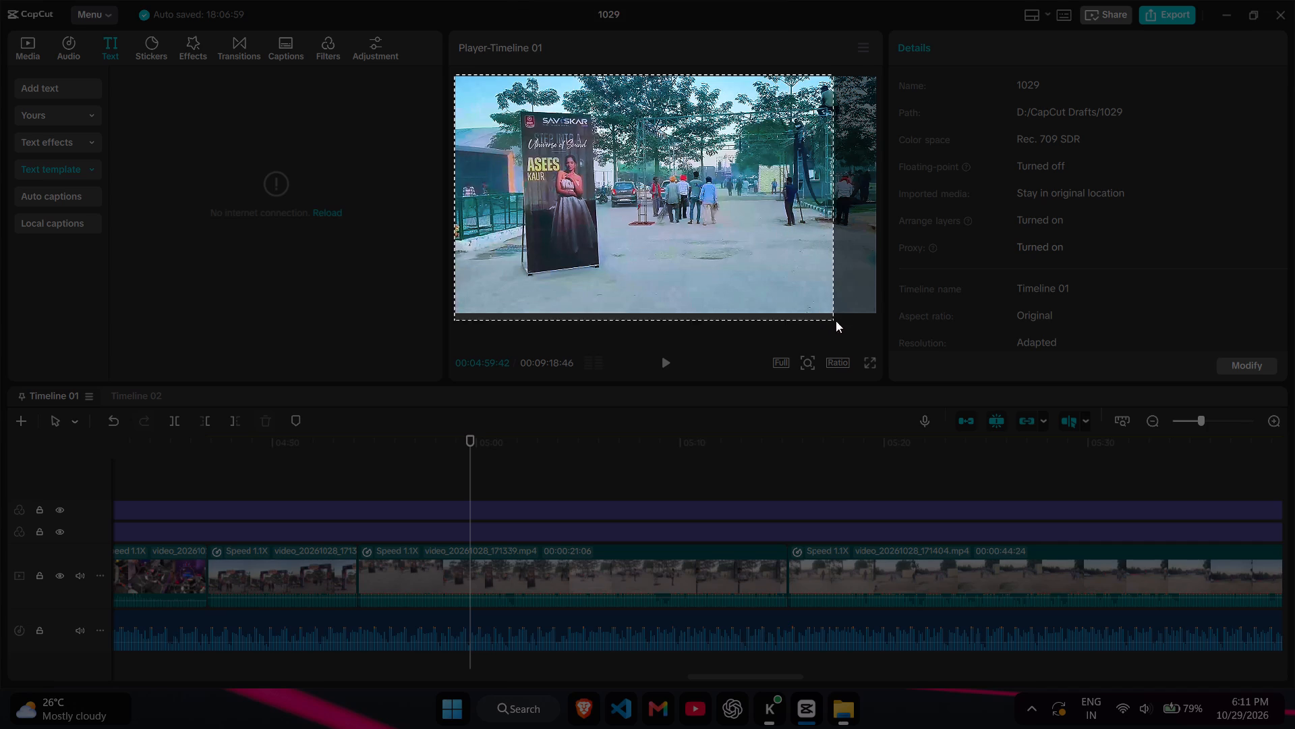
{"action": "left_click_drag", "start_coordinate": [836, 321], "coordinate": [875, 310]}
Capture a screenshot of the full preview frame at about 06:26, where visitors stand at a stall under the green tent.
{"action": "left_click_drag", "start_coordinate": [732, 674], "coordinate": [755, 674]}
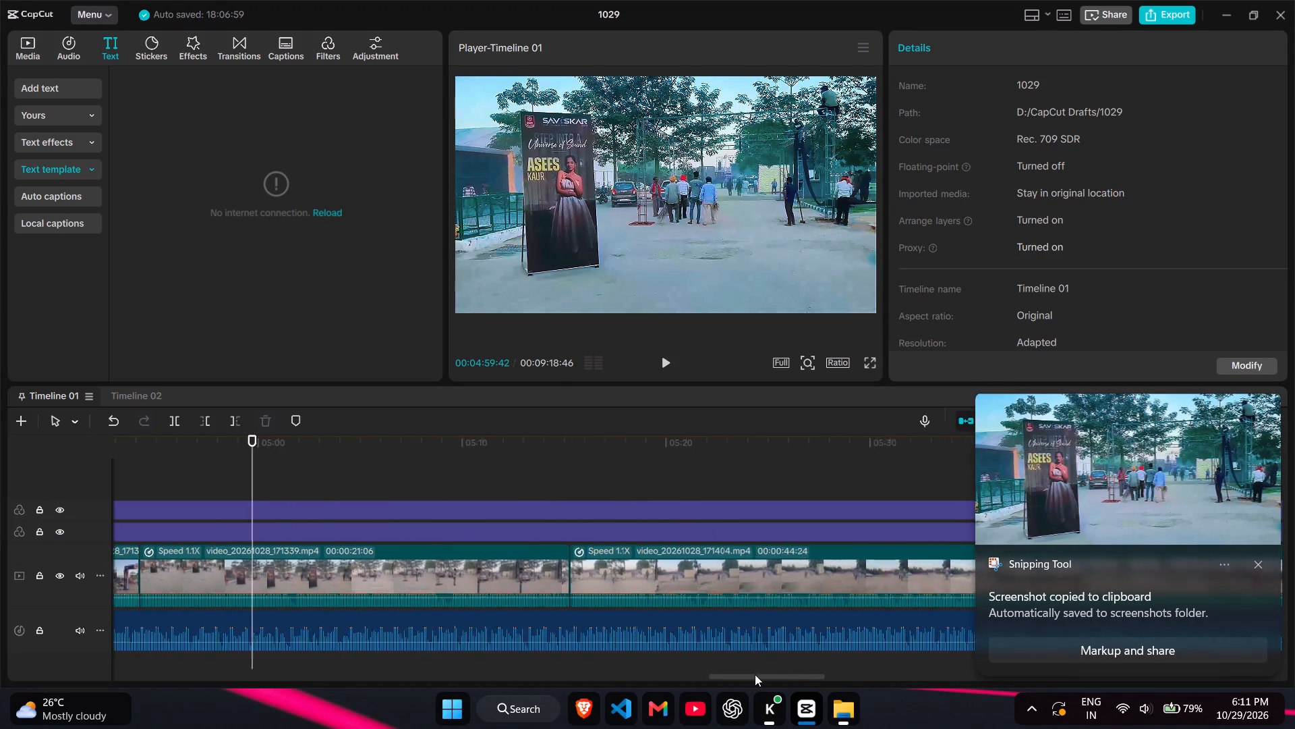
{"action": "left_click_drag", "start_coordinate": [755, 674], "coordinate": [801, 677]}
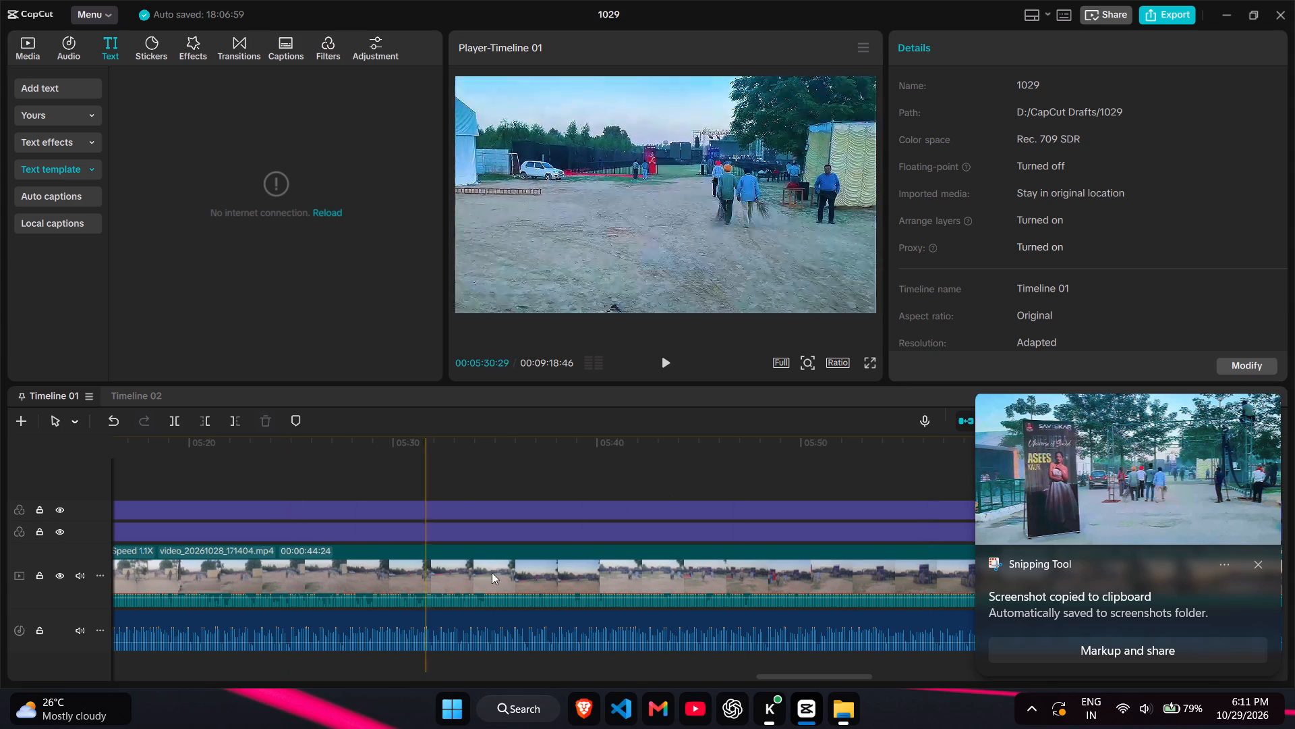
{"action": "left_click_drag", "start_coordinate": [808, 678], "coordinate": [900, 675]}
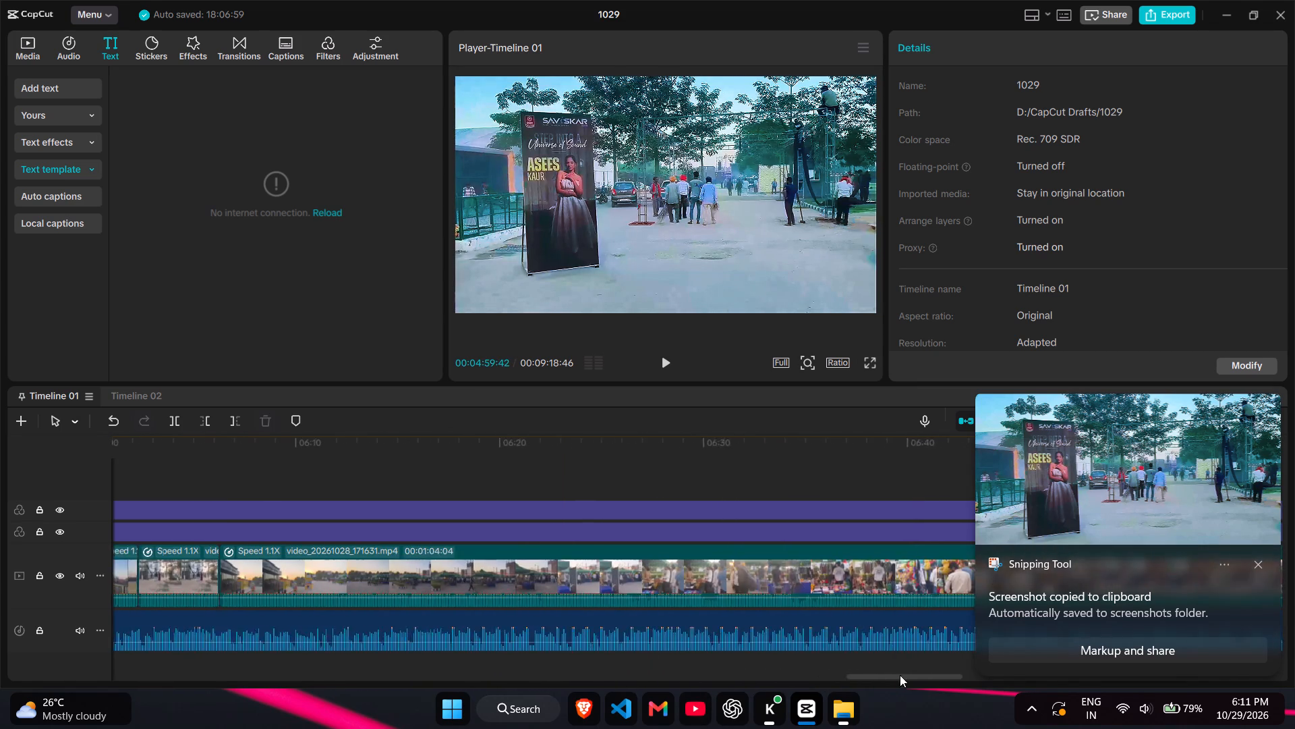
{"action": "left_click_drag", "start_coordinate": [900, 675], "coordinate": [904, 675]}
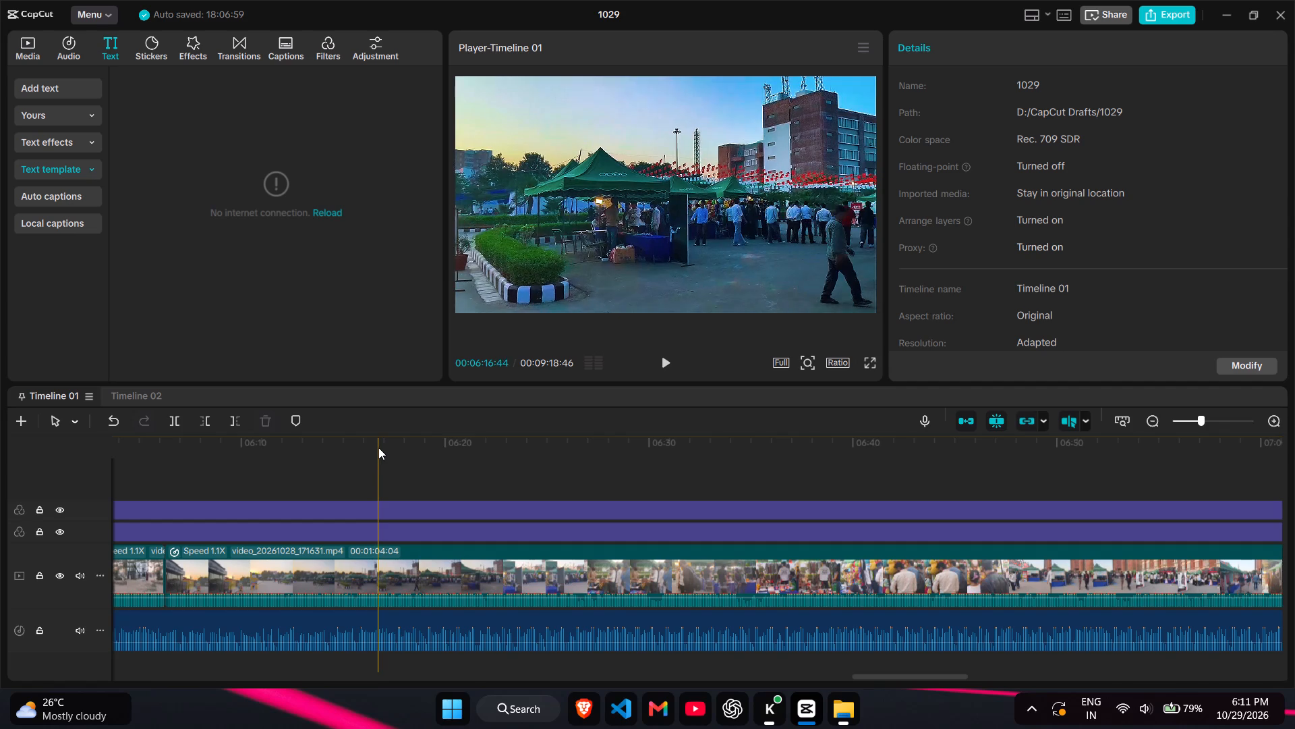
{"action": "left_click", "coordinate": [397, 471]}
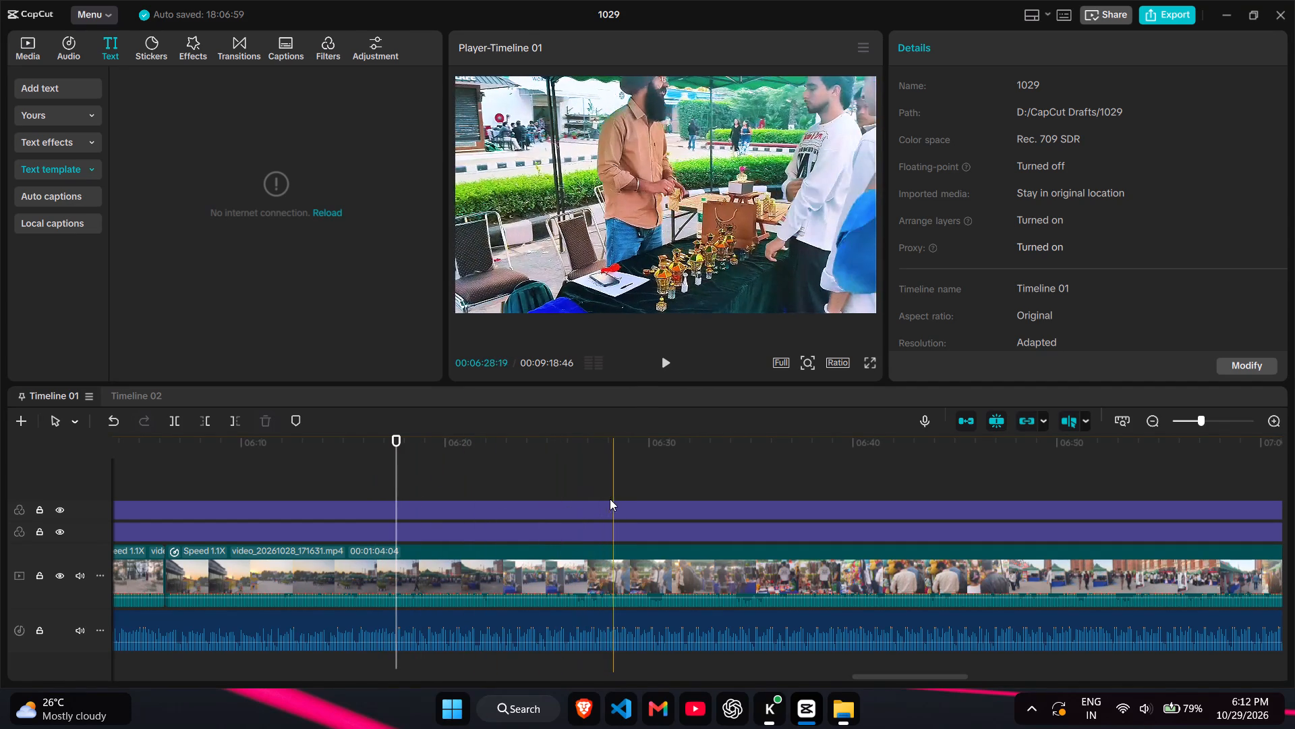
{"action": "left_click", "coordinate": [574, 486]}
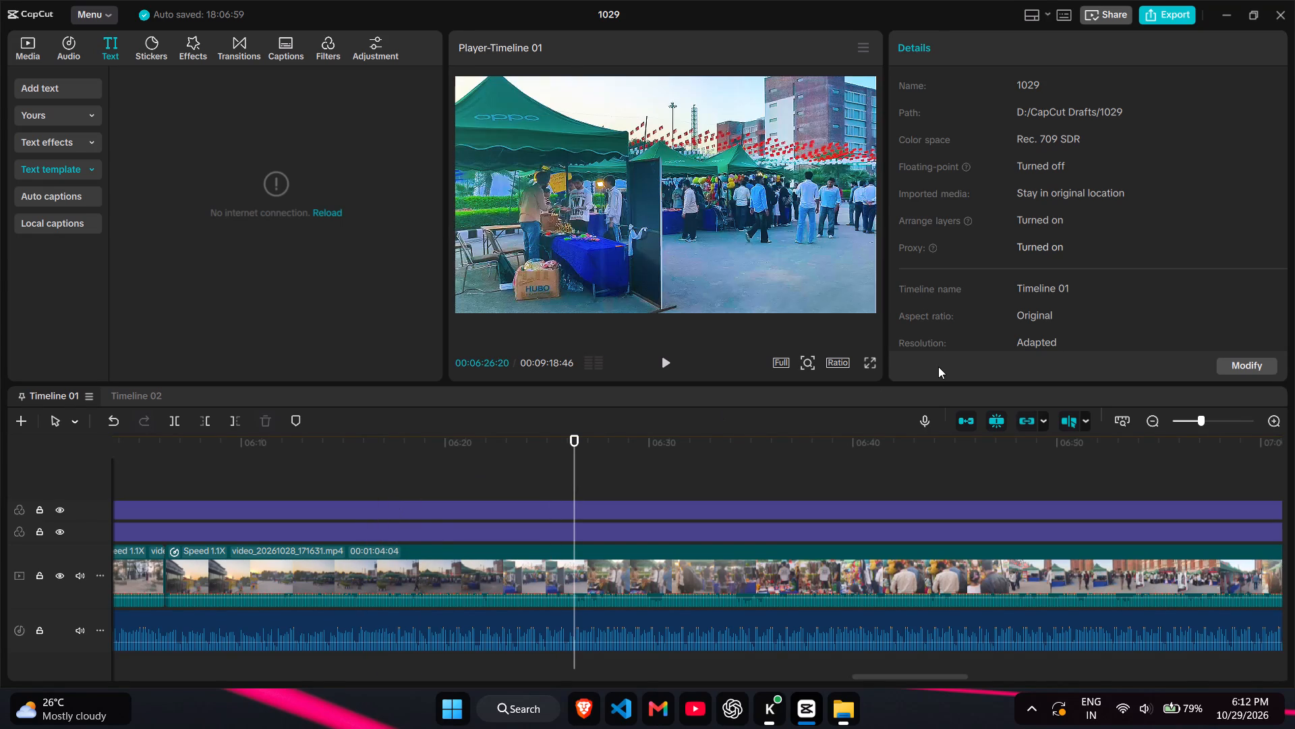
{"action": "key", "text": "Print"}
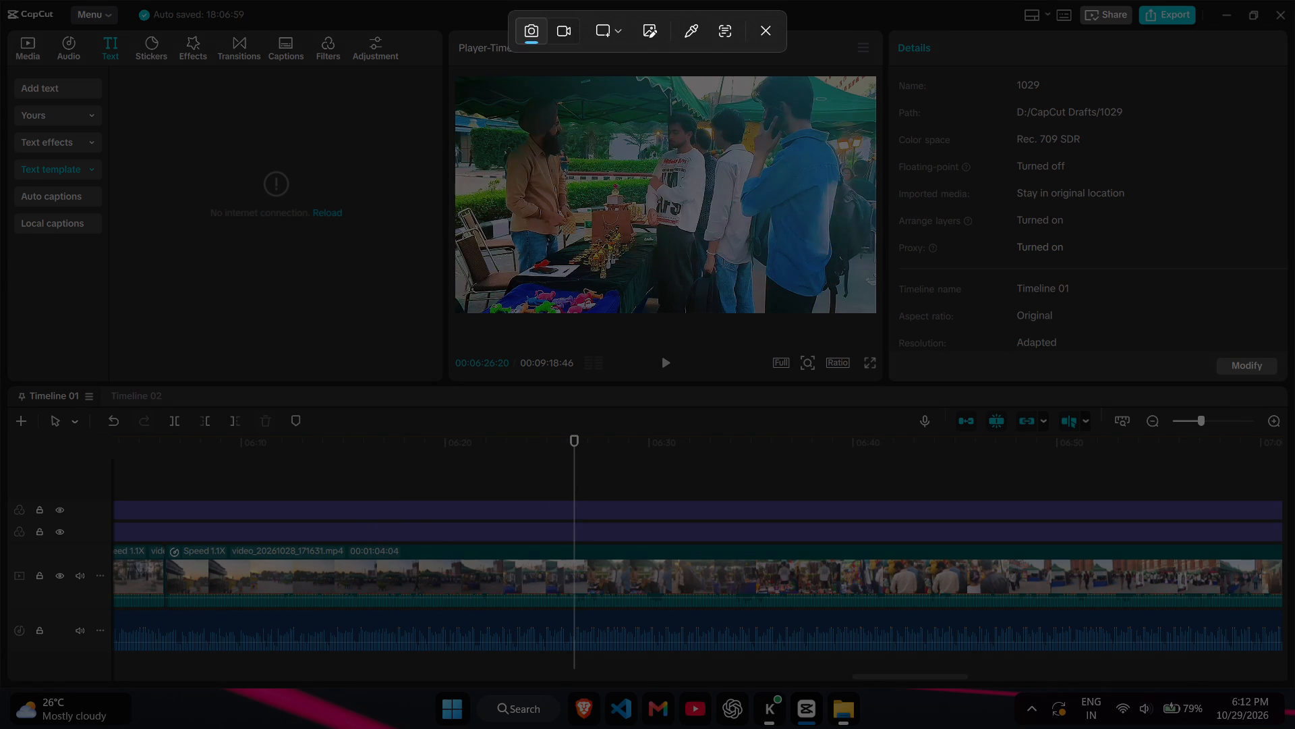
{"action": "left_click_drag", "start_coordinate": [457, 73], "coordinate": [788, 298]}
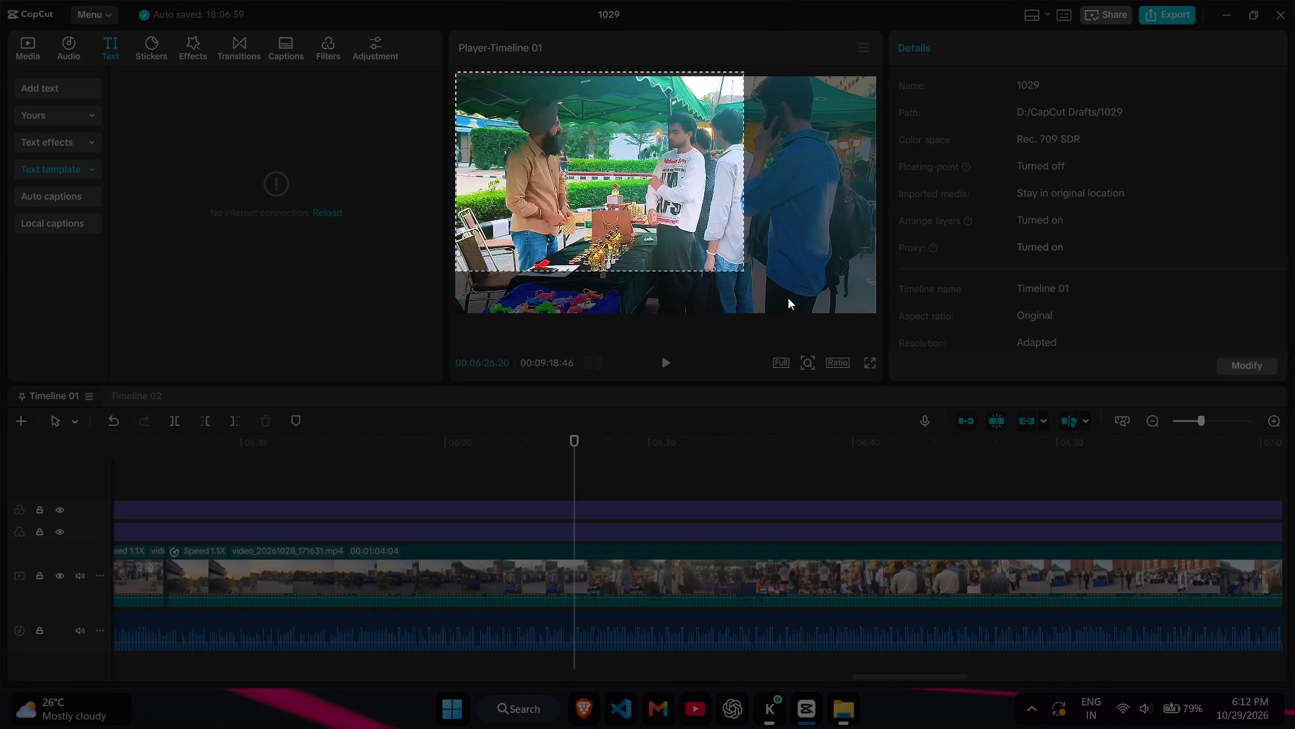
{"action": "left_click_drag", "start_coordinate": [788, 298], "coordinate": [870, 313]}
Scrub through the market stall footage from about 06:26 to 06:53 to look for another suitable preview frame.
{"action": "left_click_drag", "start_coordinate": [572, 463], "coordinate": [573, 464]}
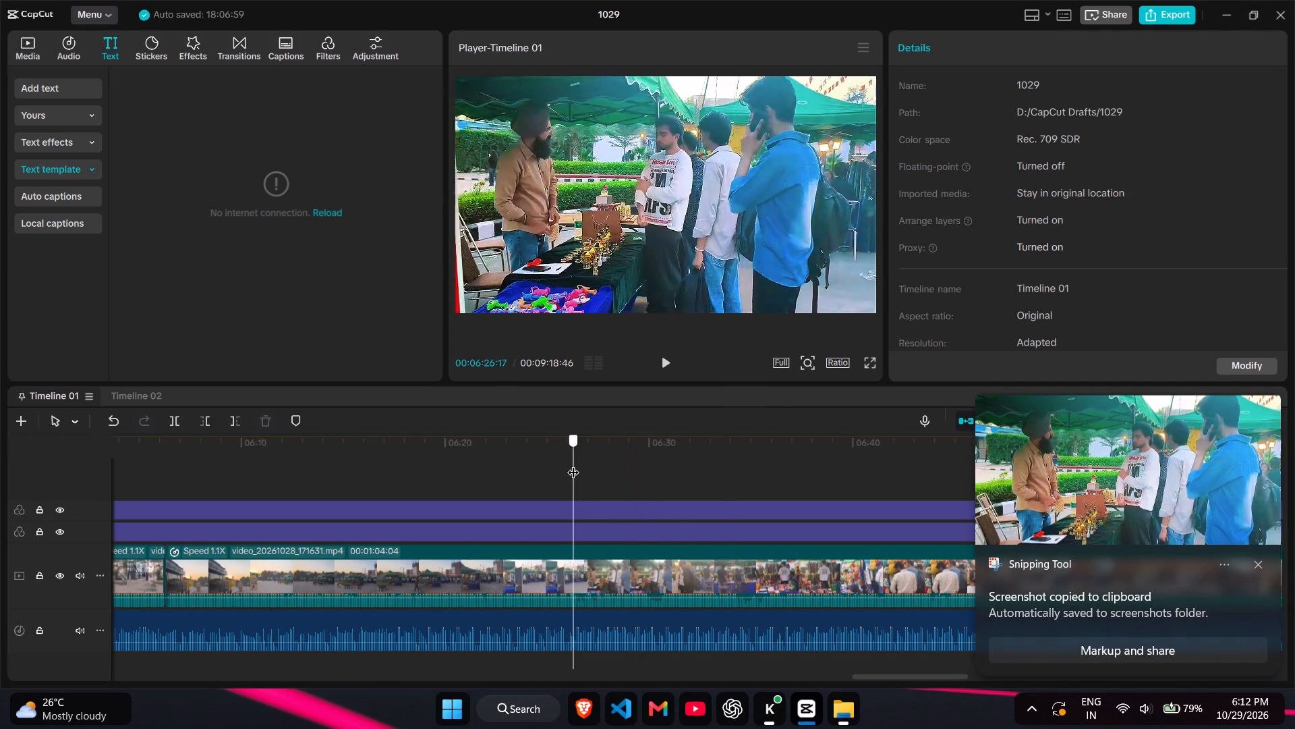
{"action": "left_click_drag", "start_coordinate": [573, 464], "coordinate": [691, 484]}
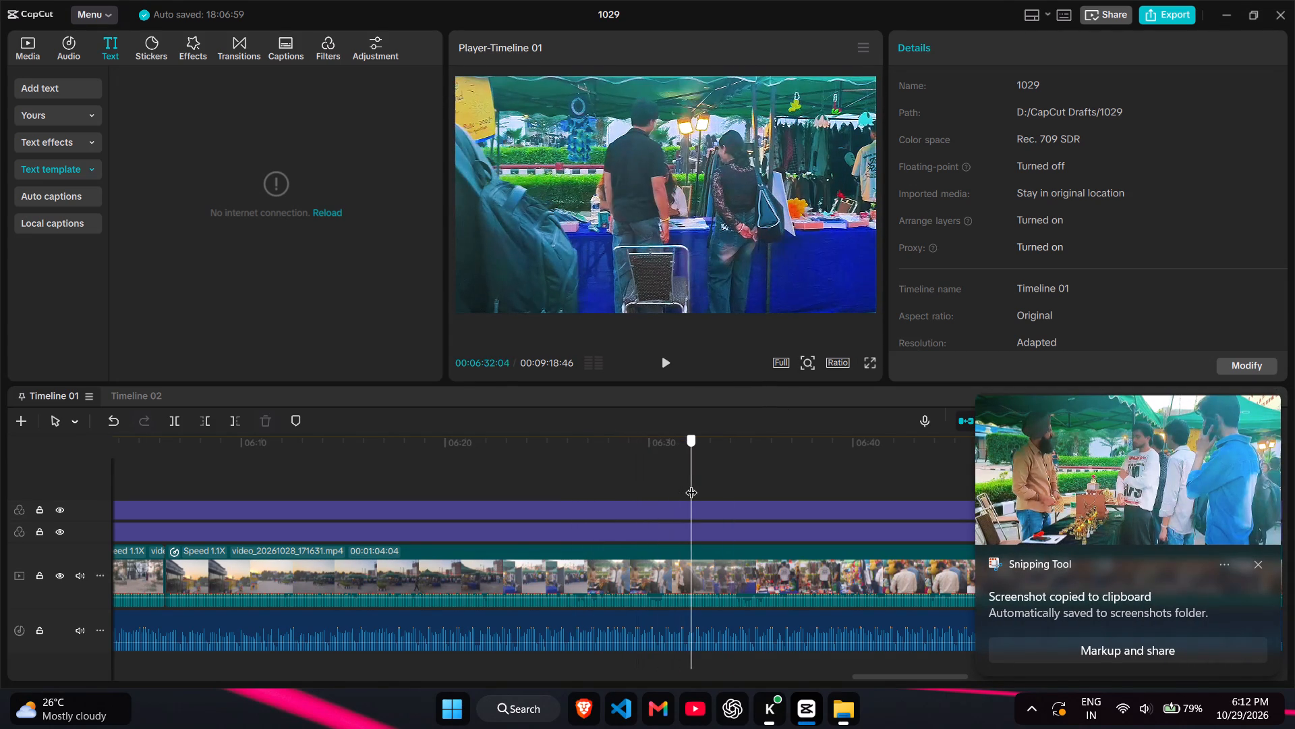
{"action": "left_click_drag", "start_coordinate": [691, 484], "coordinate": [742, 491]}
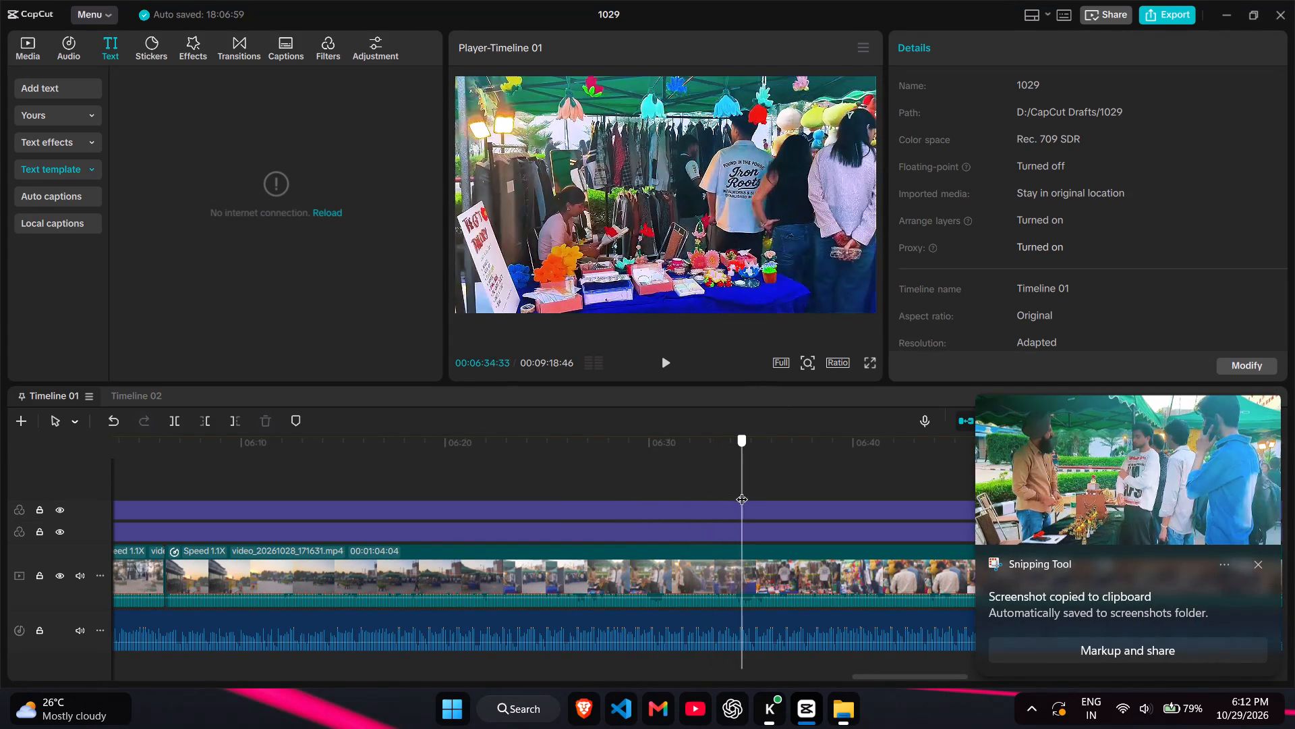
{"action": "left_click_drag", "start_coordinate": [742, 491], "coordinate": [797, 479]}
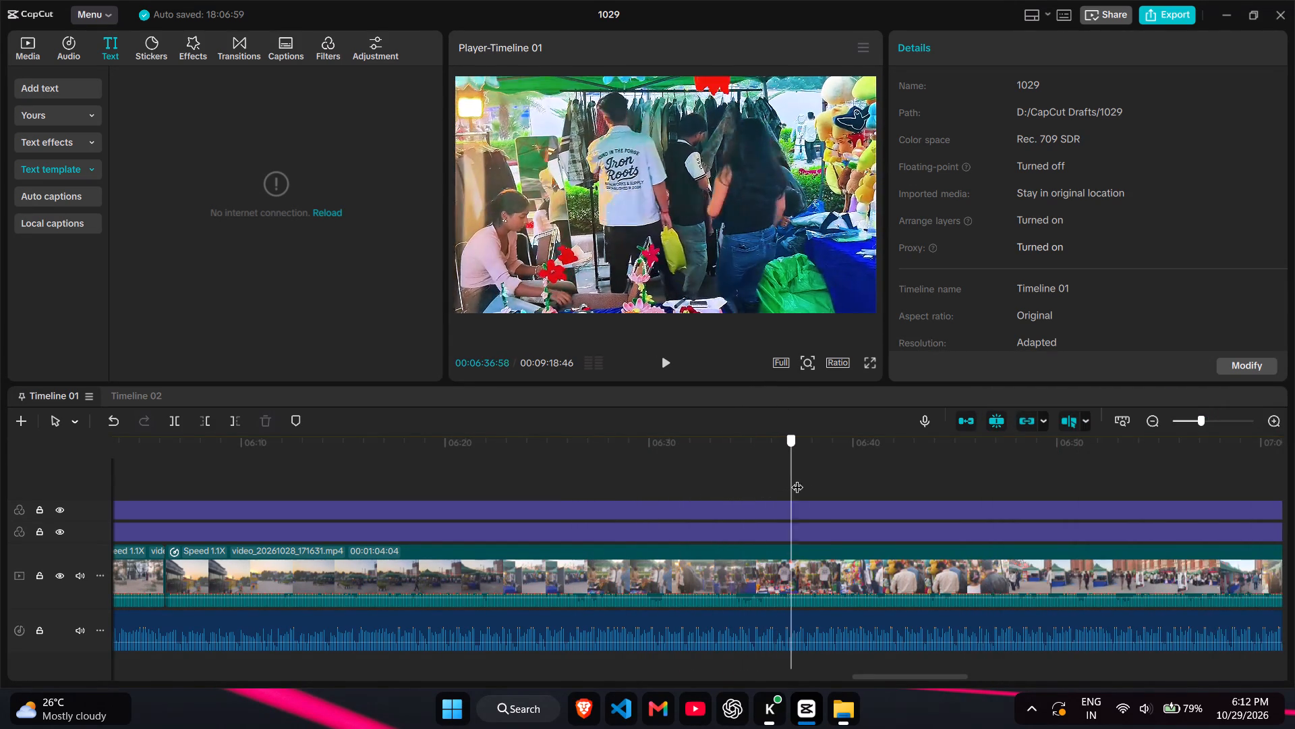
{"action": "left_click_drag", "start_coordinate": [797, 479], "coordinate": [838, 481]}
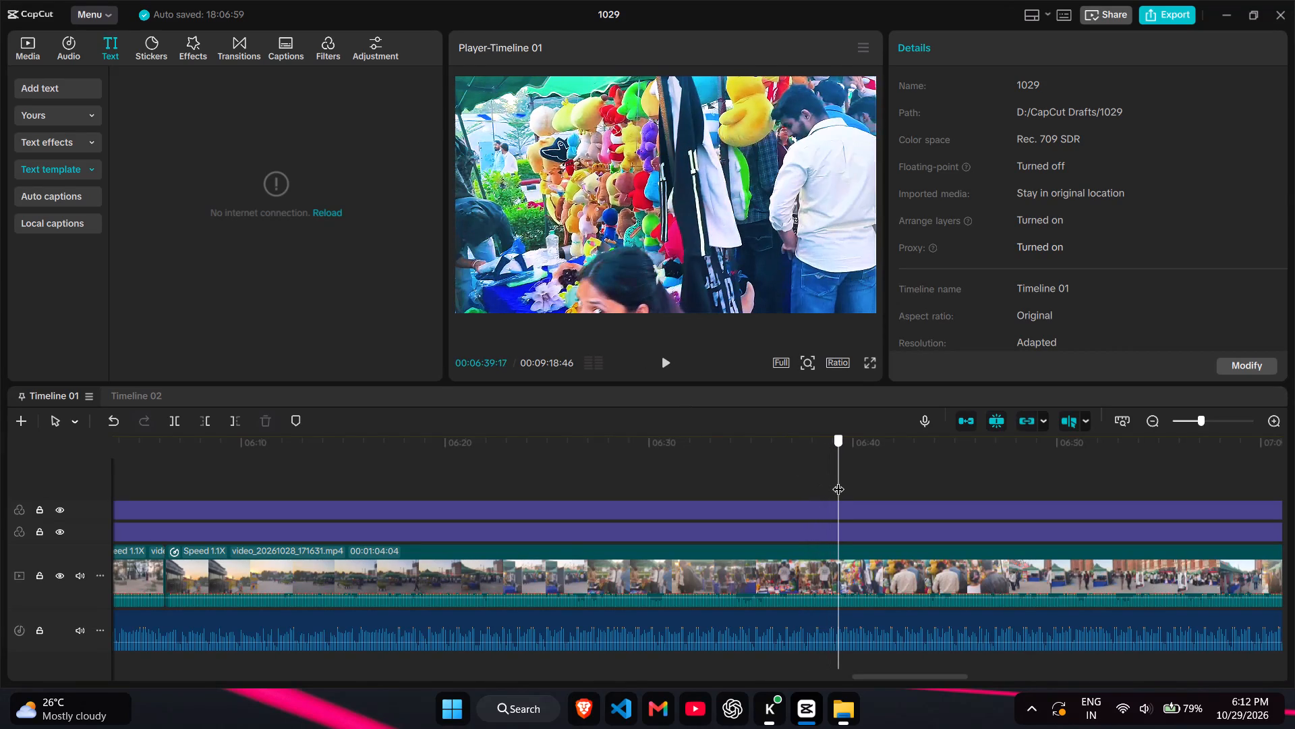
{"action": "left_click_drag", "start_coordinate": [838, 481], "coordinate": [832, 483]}
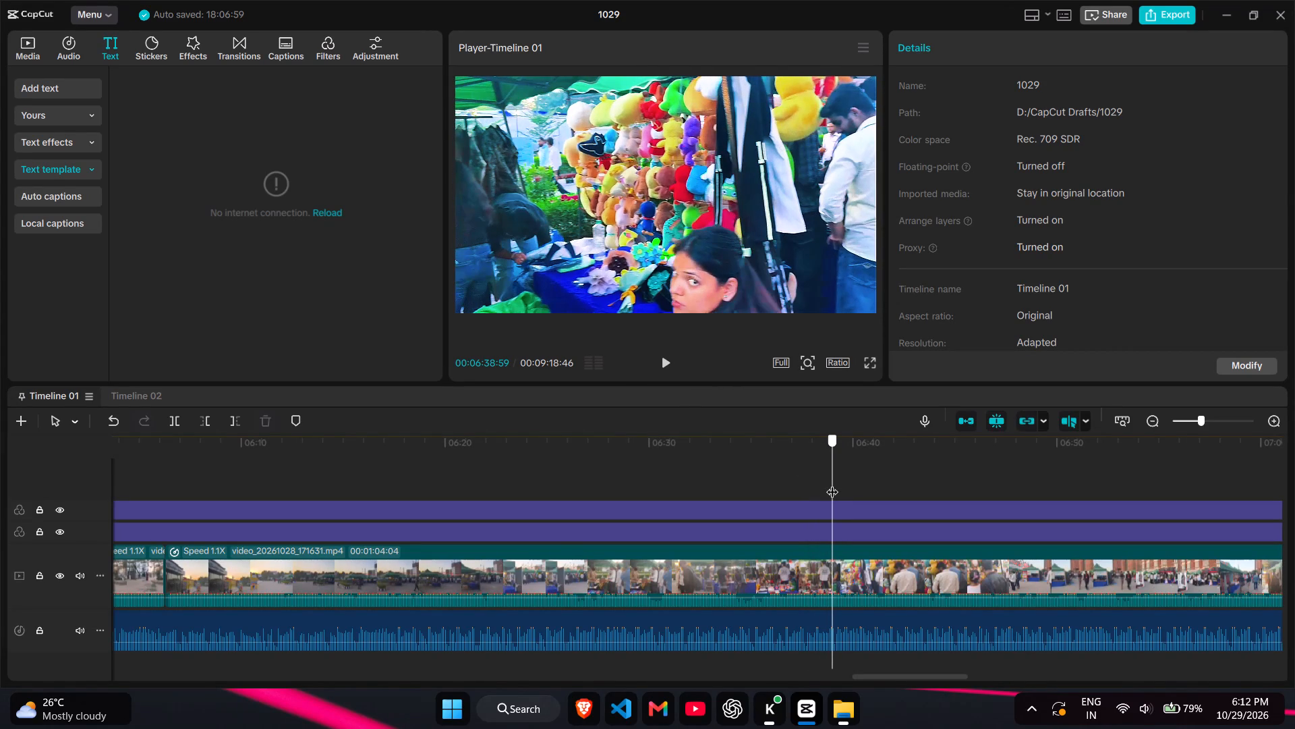
{"action": "left_click_drag", "start_coordinate": [832, 483], "coordinate": [890, 483]}
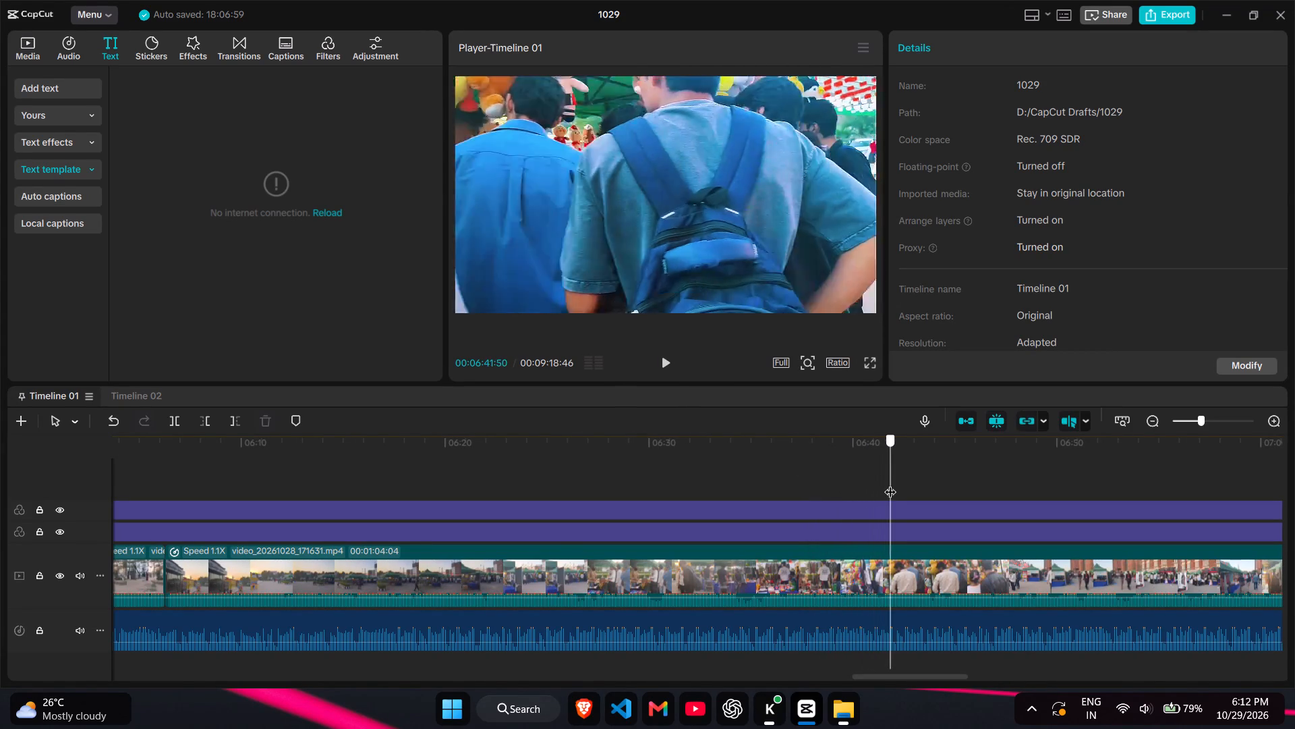
{"action": "left_click_drag", "start_coordinate": [890, 483], "coordinate": [941, 483]}
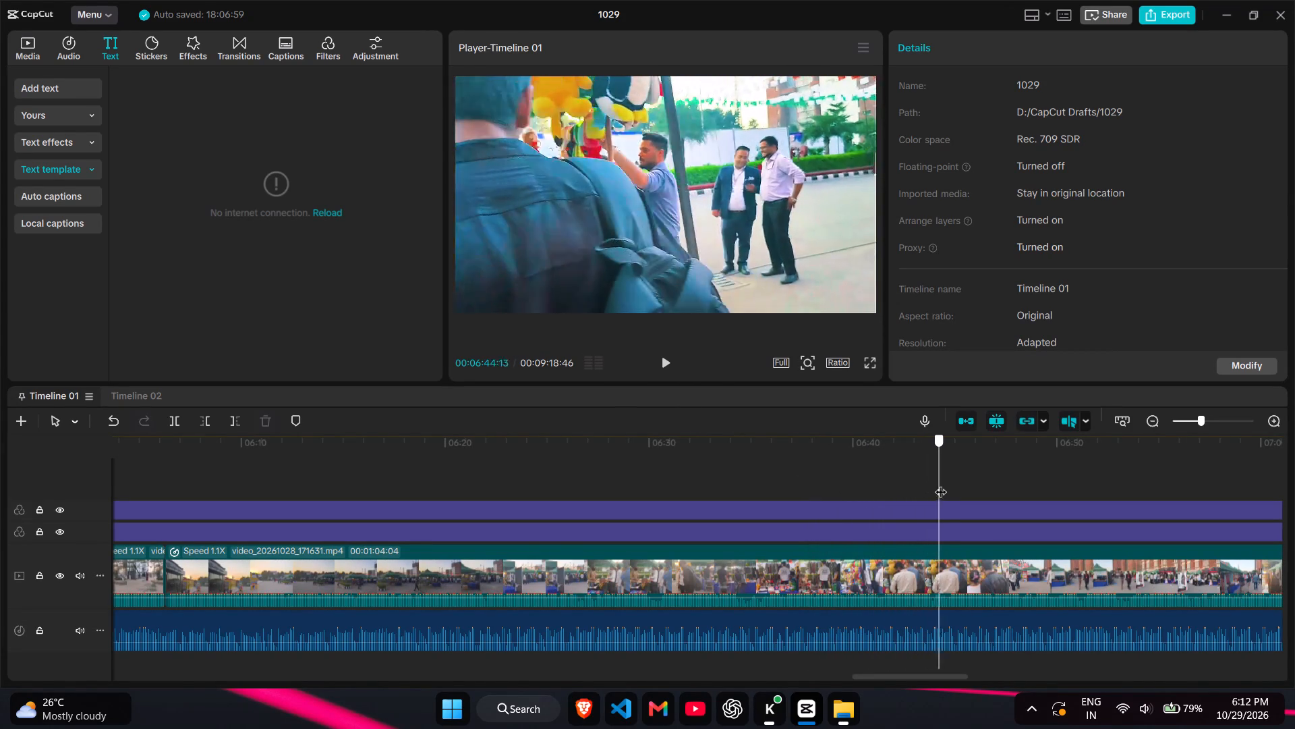
{"action": "left_click_drag", "start_coordinate": [941, 483], "coordinate": [1032, 476]}
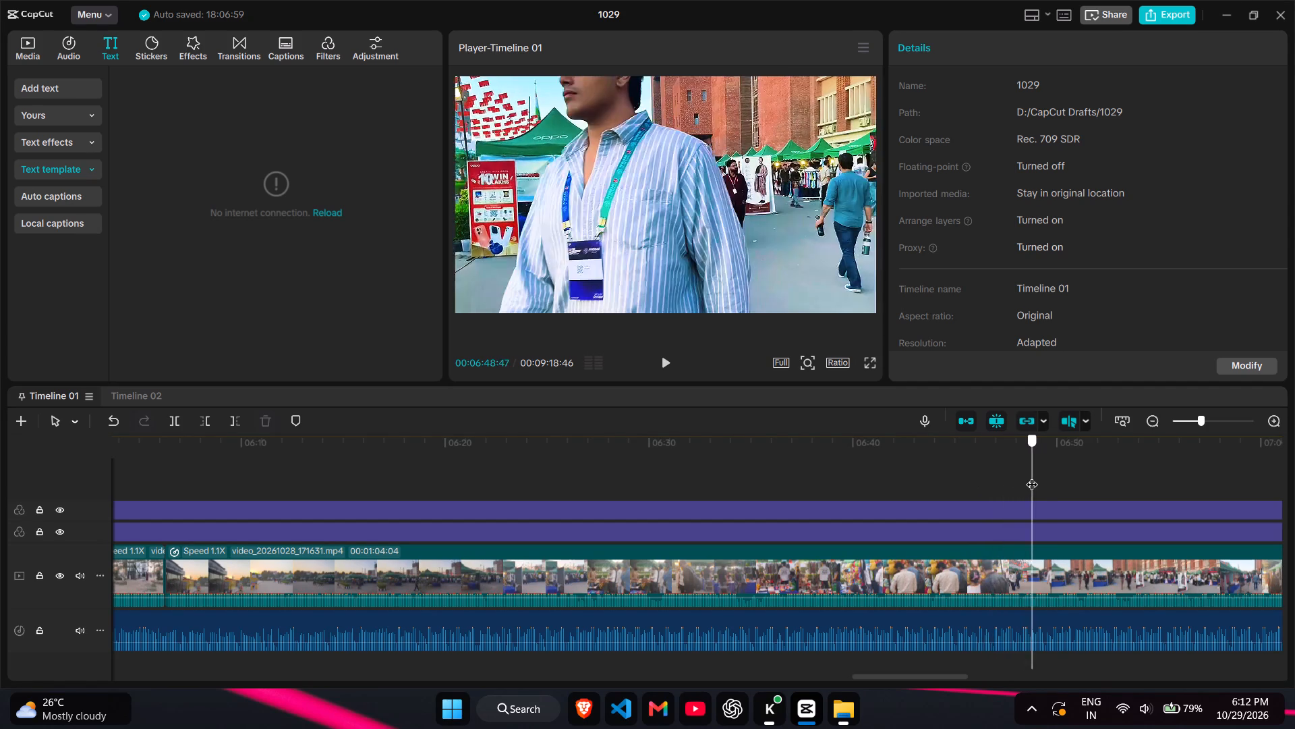
{"action": "left_click_drag", "start_coordinate": [1032, 476], "coordinate": [1077, 484]}
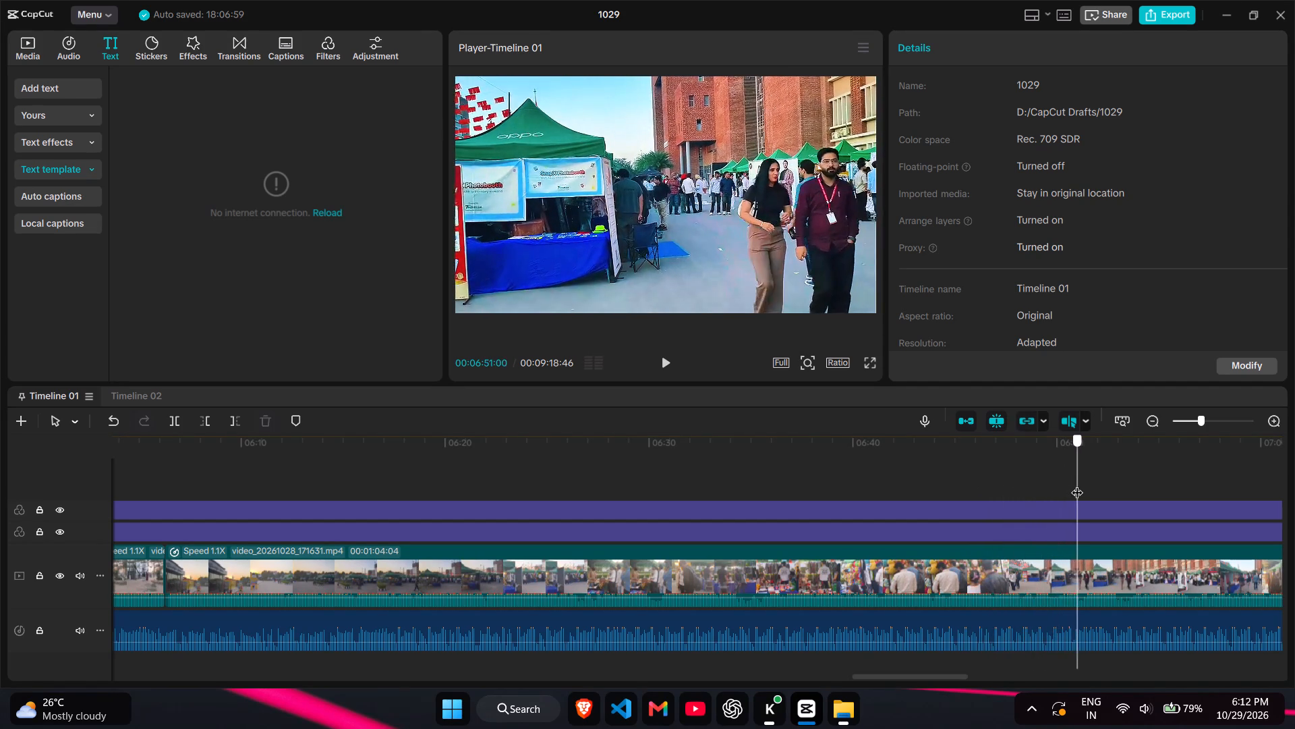
{"action": "left_click_drag", "start_coordinate": [1077, 484], "coordinate": [1091, 482]}
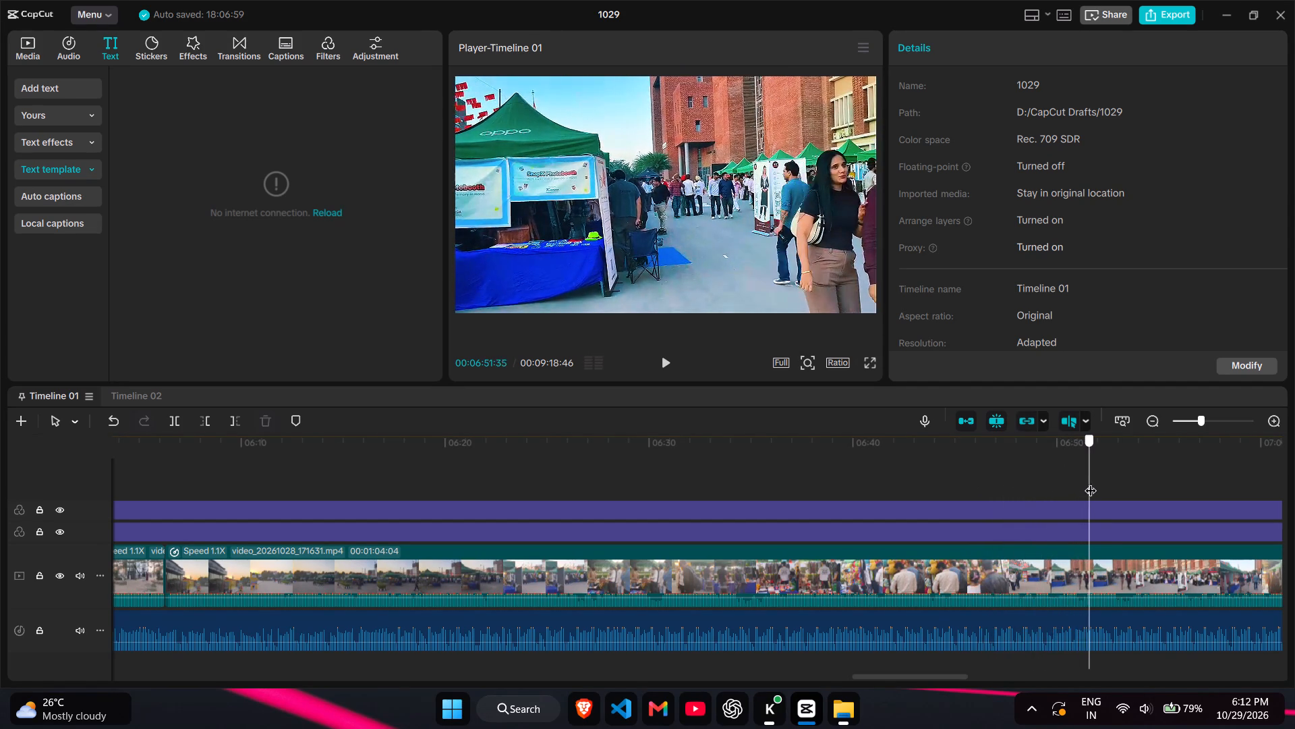
{"action": "left_click_drag", "start_coordinate": [1091, 482], "coordinate": [1136, 475]}
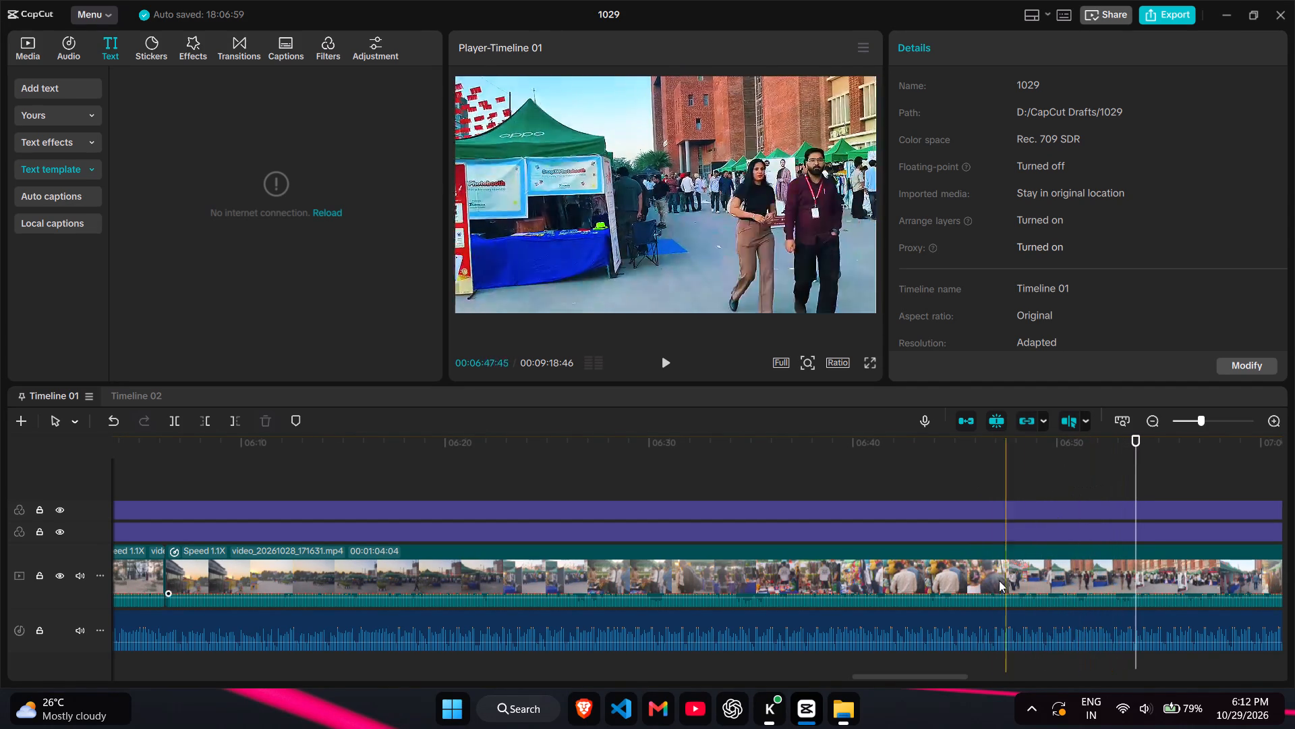
Capture a screenshot of the full preview frame at about 09:14, where the crowd on the lawn faces the stage.
{"action": "left_click_drag", "start_coordinate": [928, 679], "coordinate": [1024, 675]}
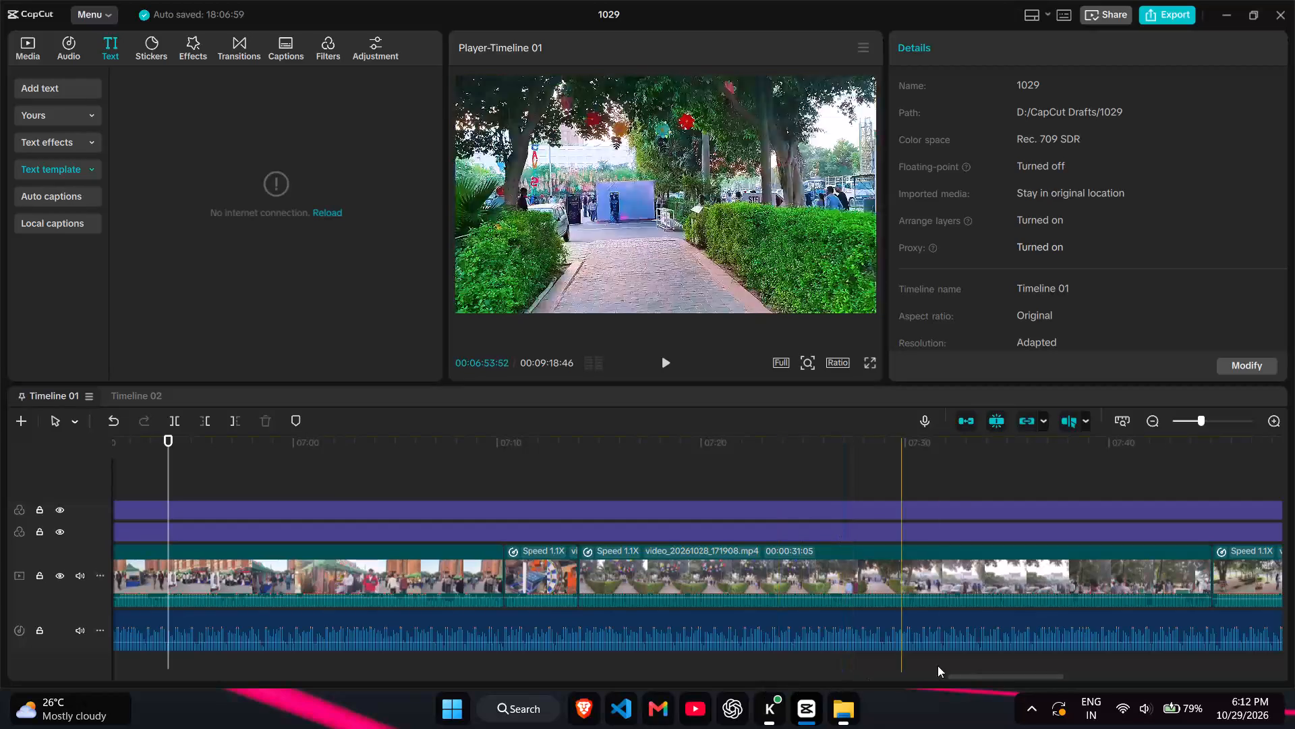
{"action": "left_click_drag", "start_coordinate": [968, 674], "coordinate": [1070, 688]}
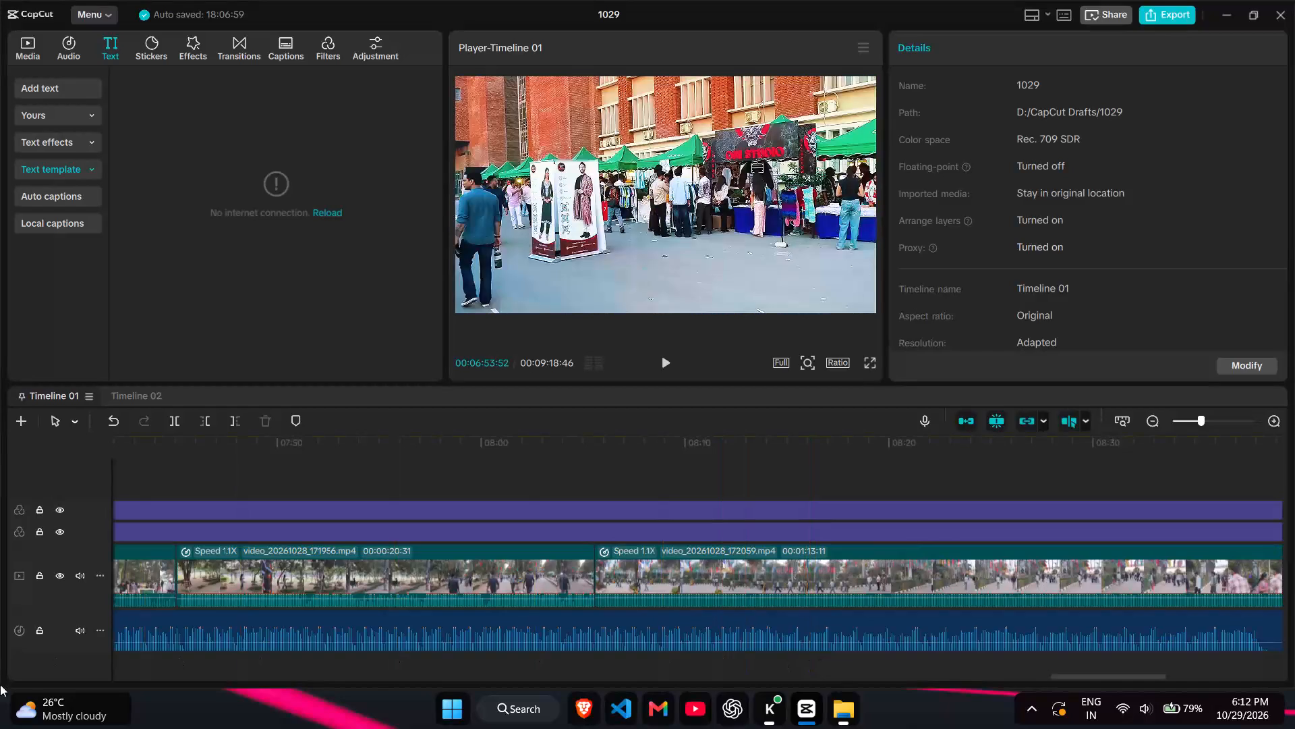
{"action": "left_click", "coordinate": [770, 504]}
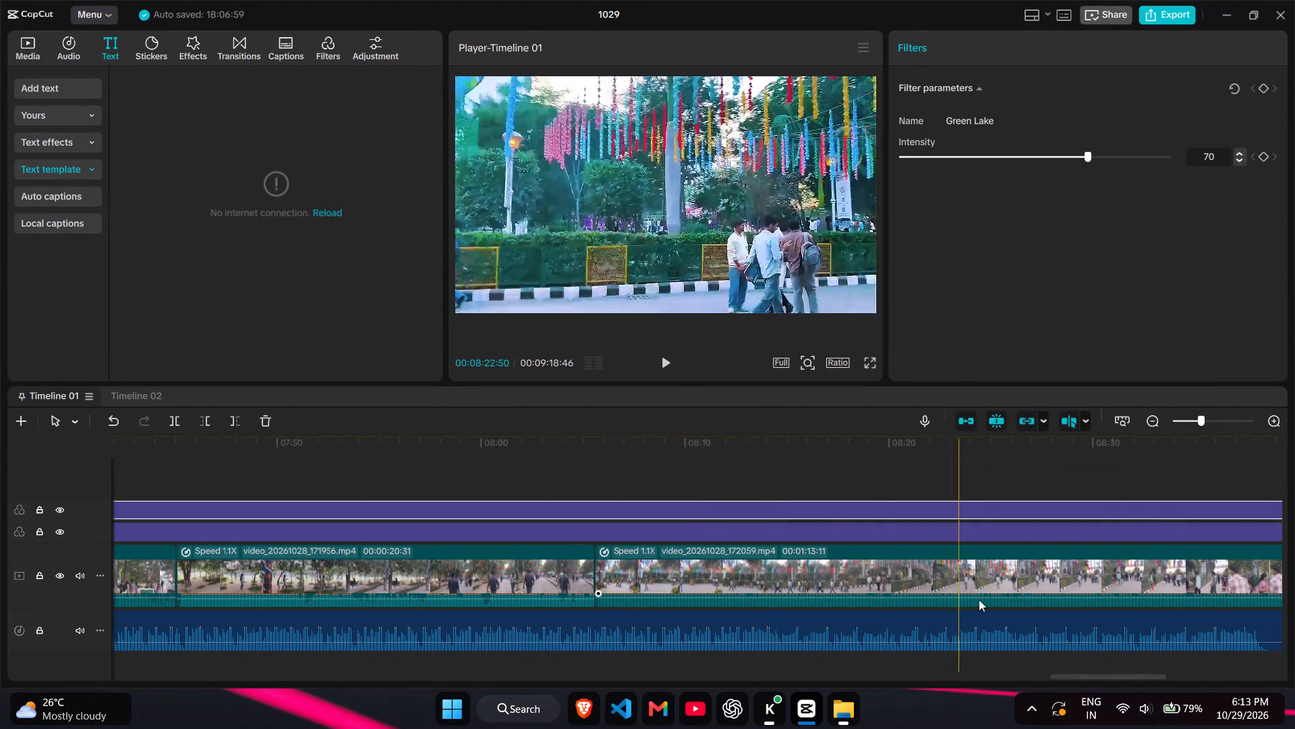
{"action": "left_click", "coordinate": [886, 456]}
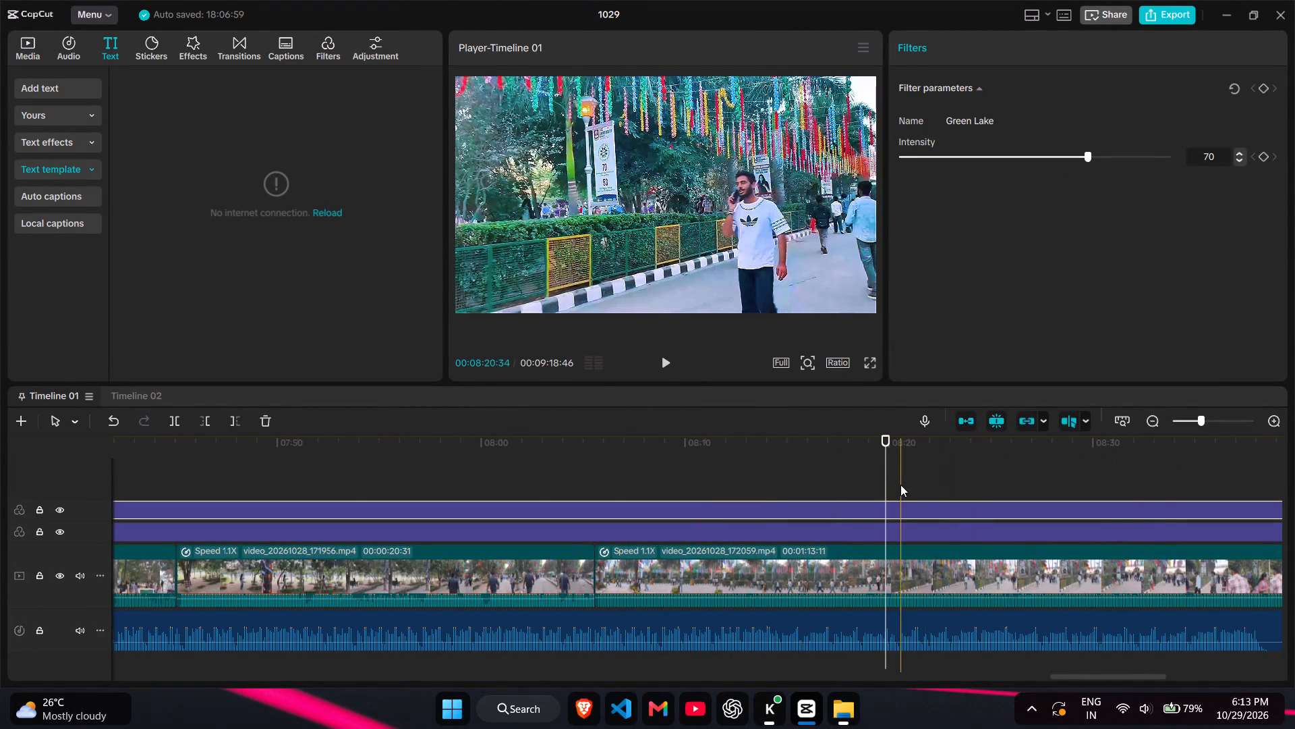
{"action": "scroll", "coordinate": [900, 486], "scroll_direction": "up", "scroll_amount": 1}
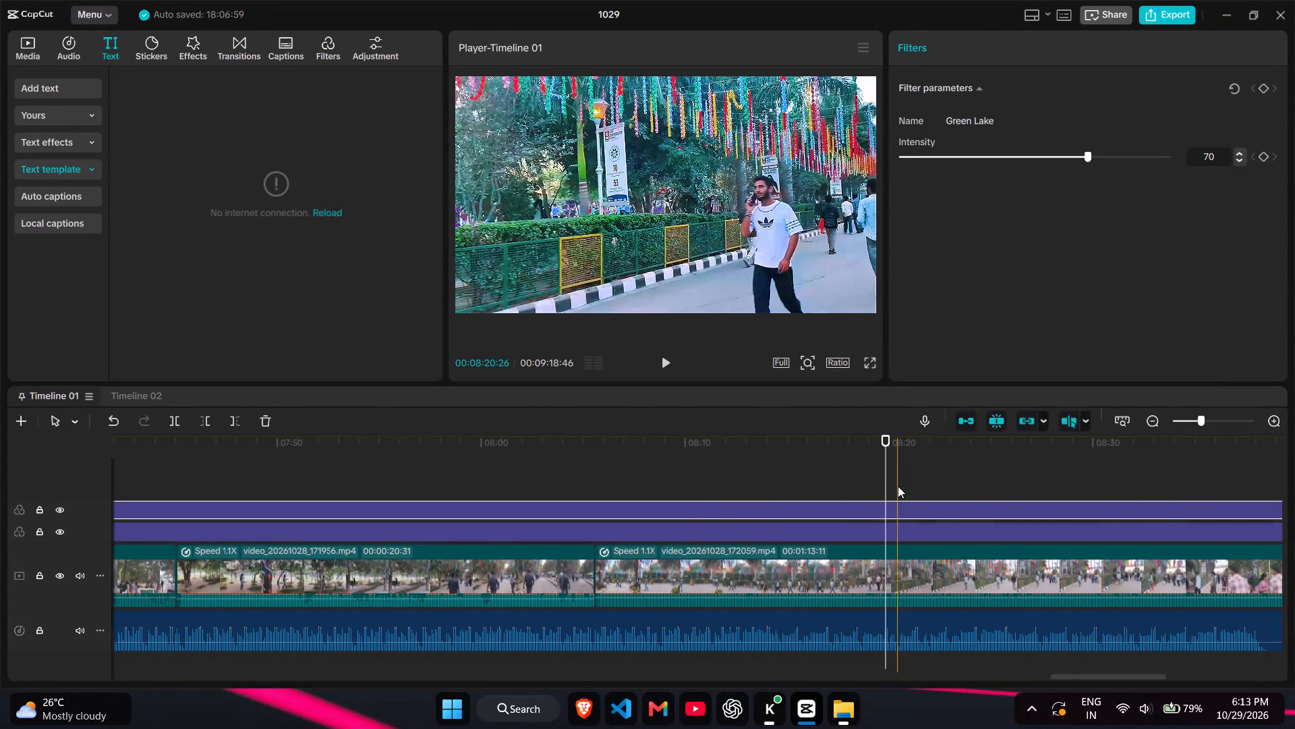
{"action": "left_click_drag", "start_coordinate": [1114, 676], "coordinate": [1198, 691]}
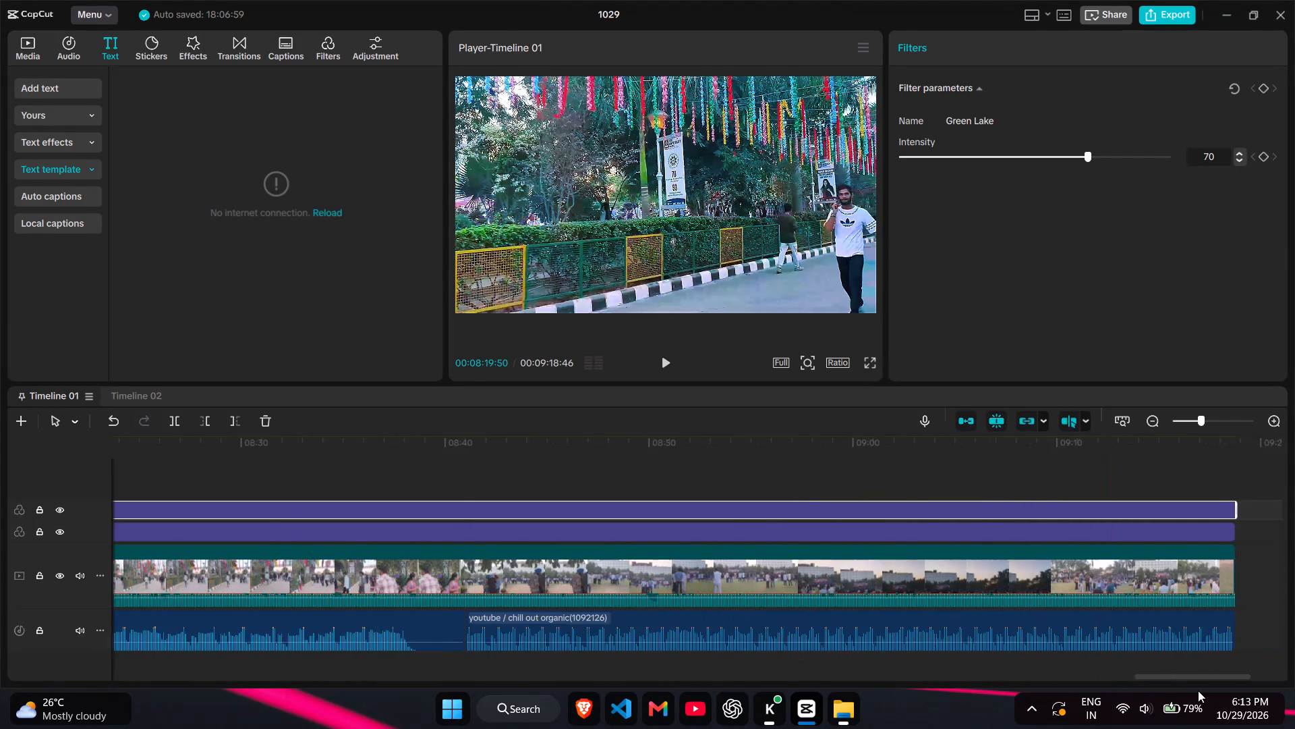
{"action": "left_click_drag", "start_coordinate": [1198, 691], "coordinate": [1200, 691]}
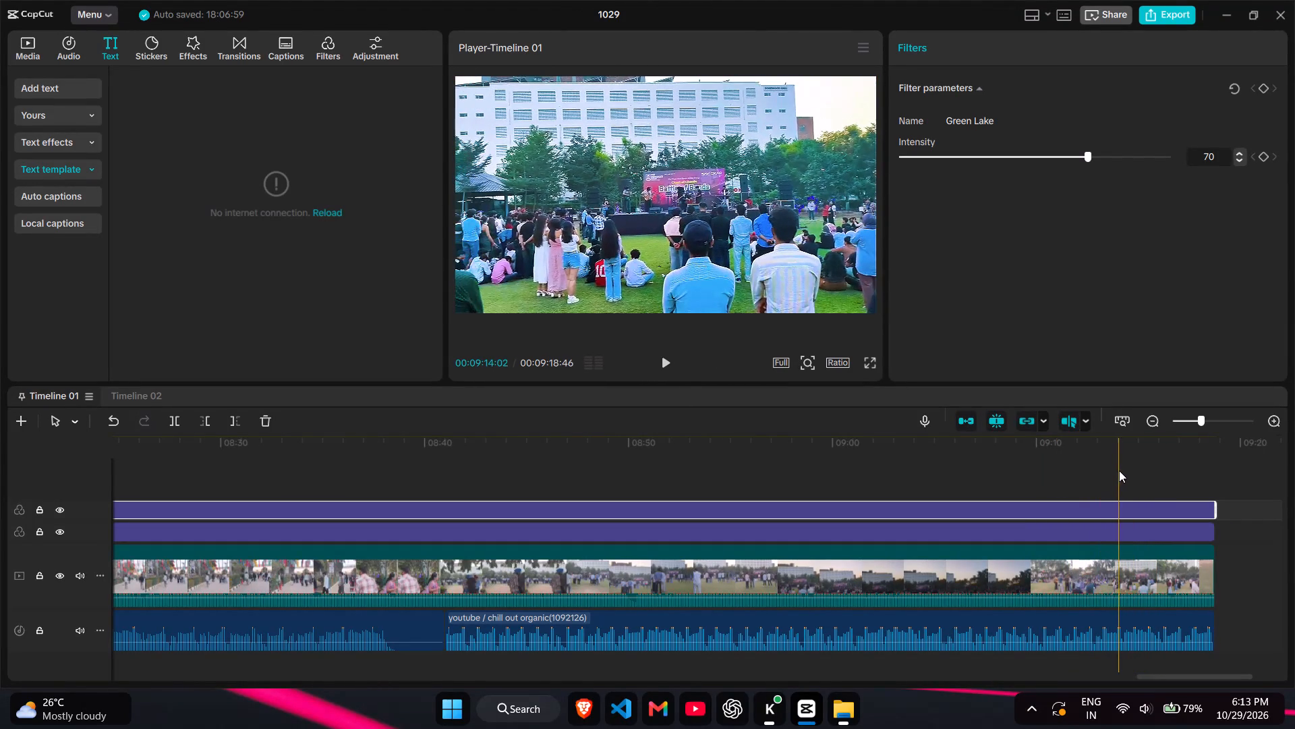
{"action": "left_click", "coordinate": [1120, 470]}
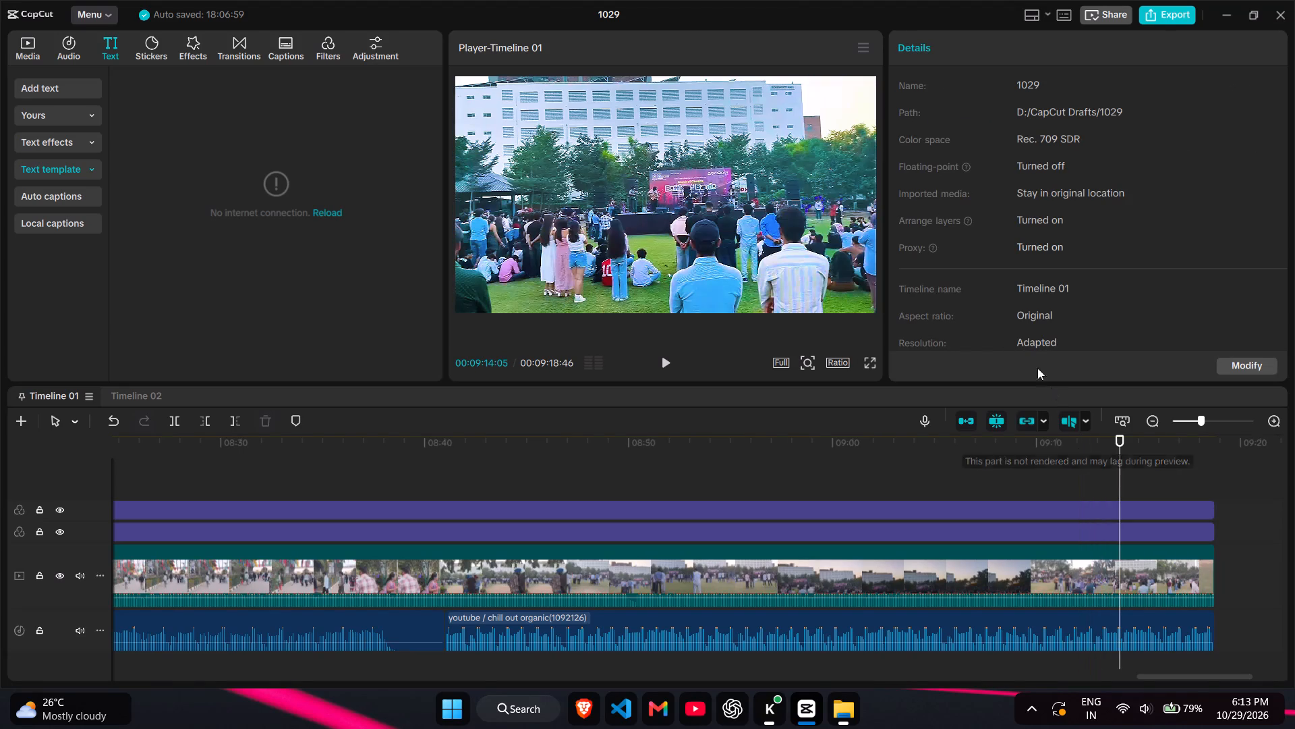
{"action": "key", "text": "Print"}
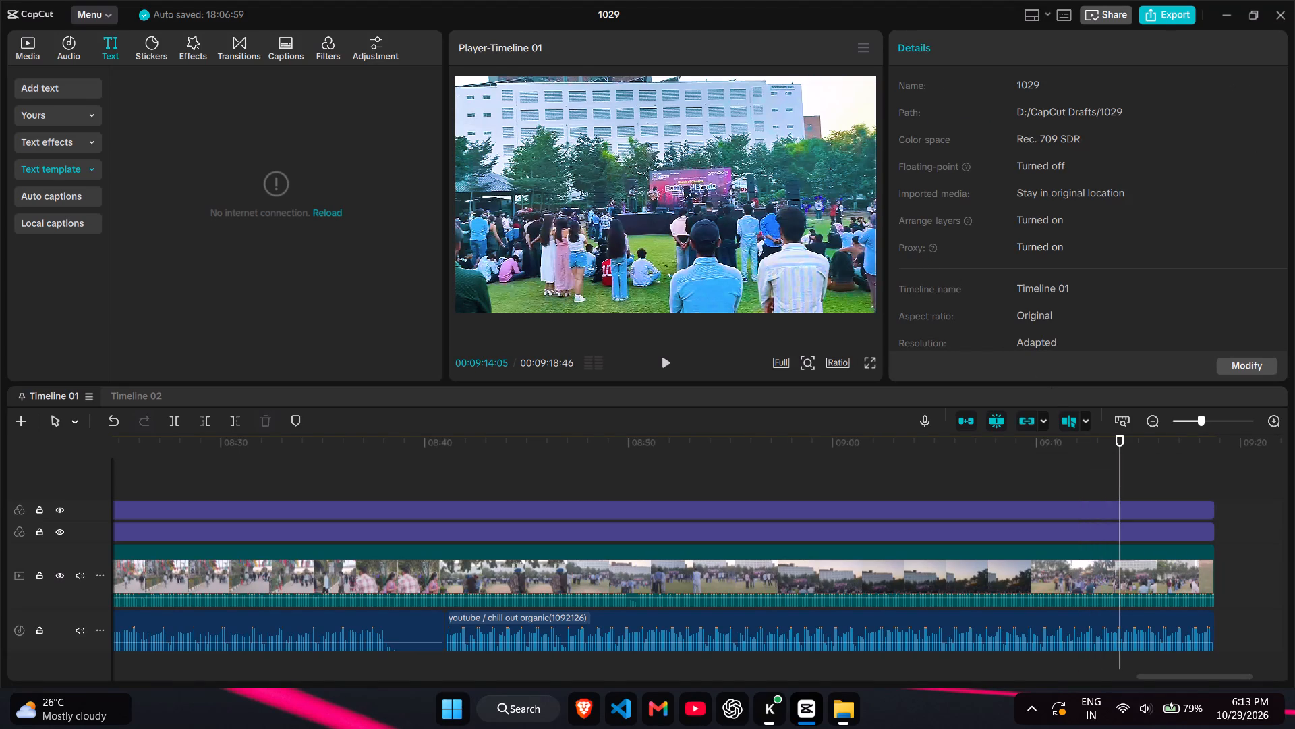
{"action": "left_click_drag", "start_coordinate": [455, 72], "coordinate": [474, 96]}
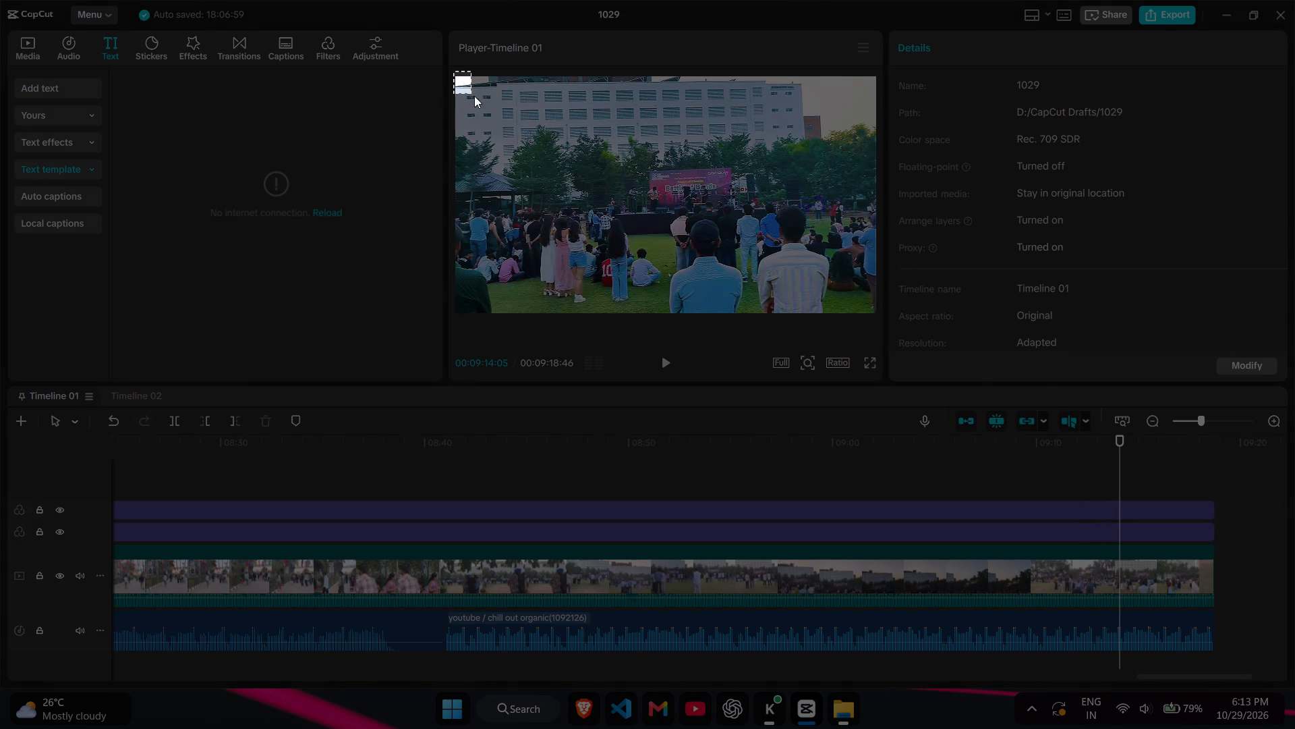
{"action": "left_click_drag", "start_coordinate": [474, 96], "coordinate": [871, 315]}
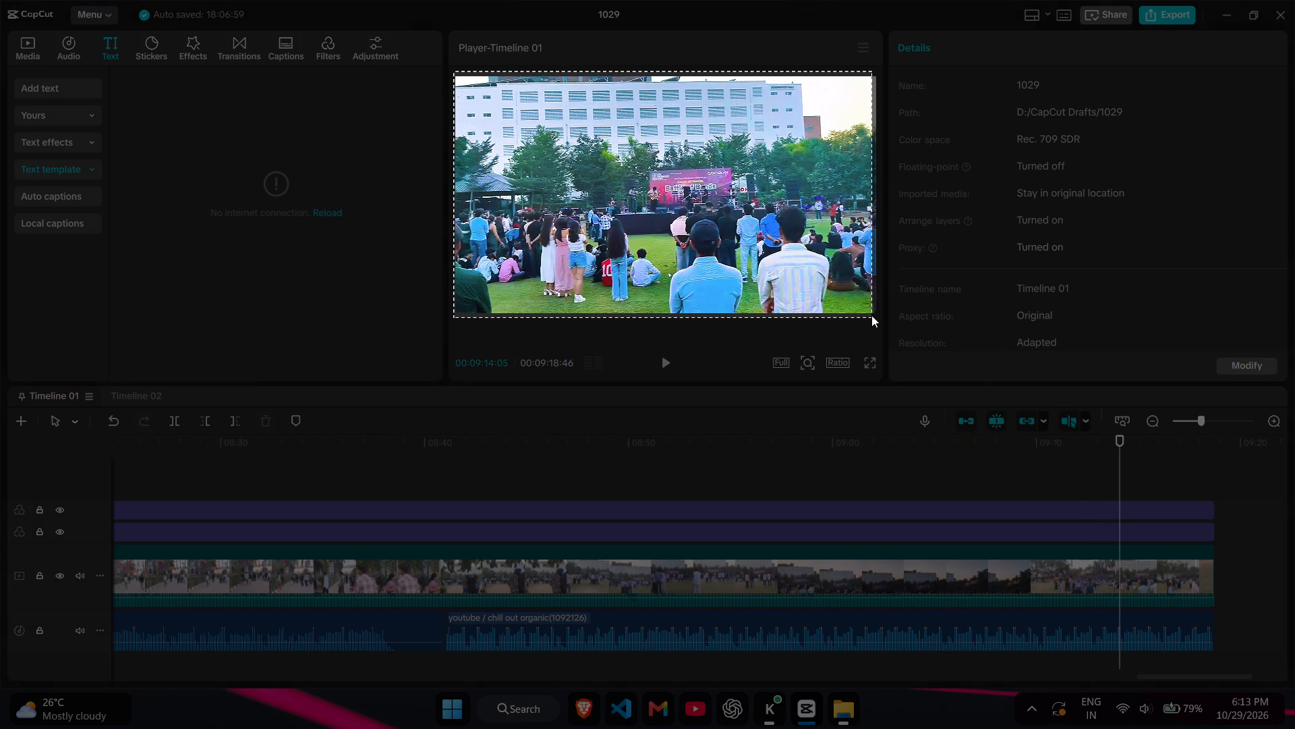
{"action": "left_click_drag", "start_coordinate": [871, 315], "coordinate": [874, 313]}
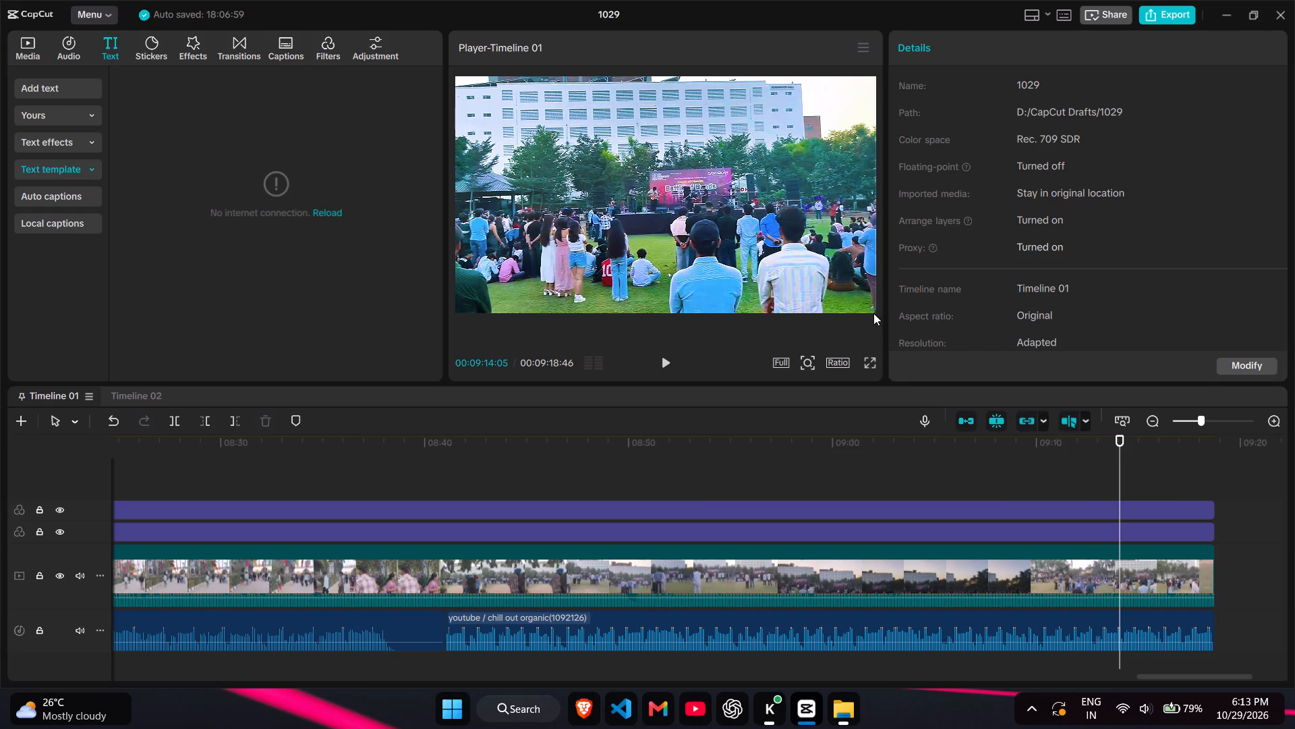
Open the export settings for the project and name the exported video "The saviskar 2026".
{"action": "left_click", "coordinate": [1156, 9]}
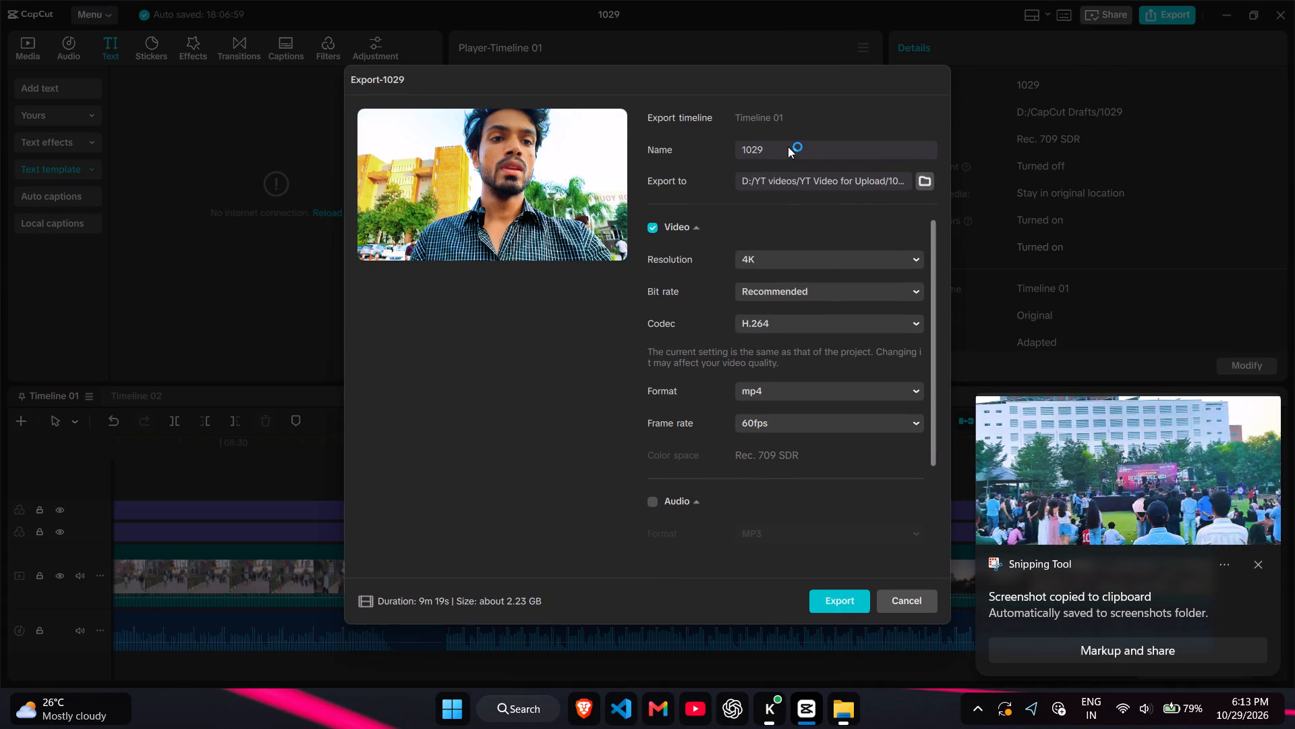
{"action": "left_click_drag", "start_coordinate": [788, 144], "coordinate": [736, 148]}
{"action": "key", "text": "shift+t"}
{"action": "type", "text": "he"}
{"action": "key", "text": "space"}
{"action": "type", "text": "saviskar"}
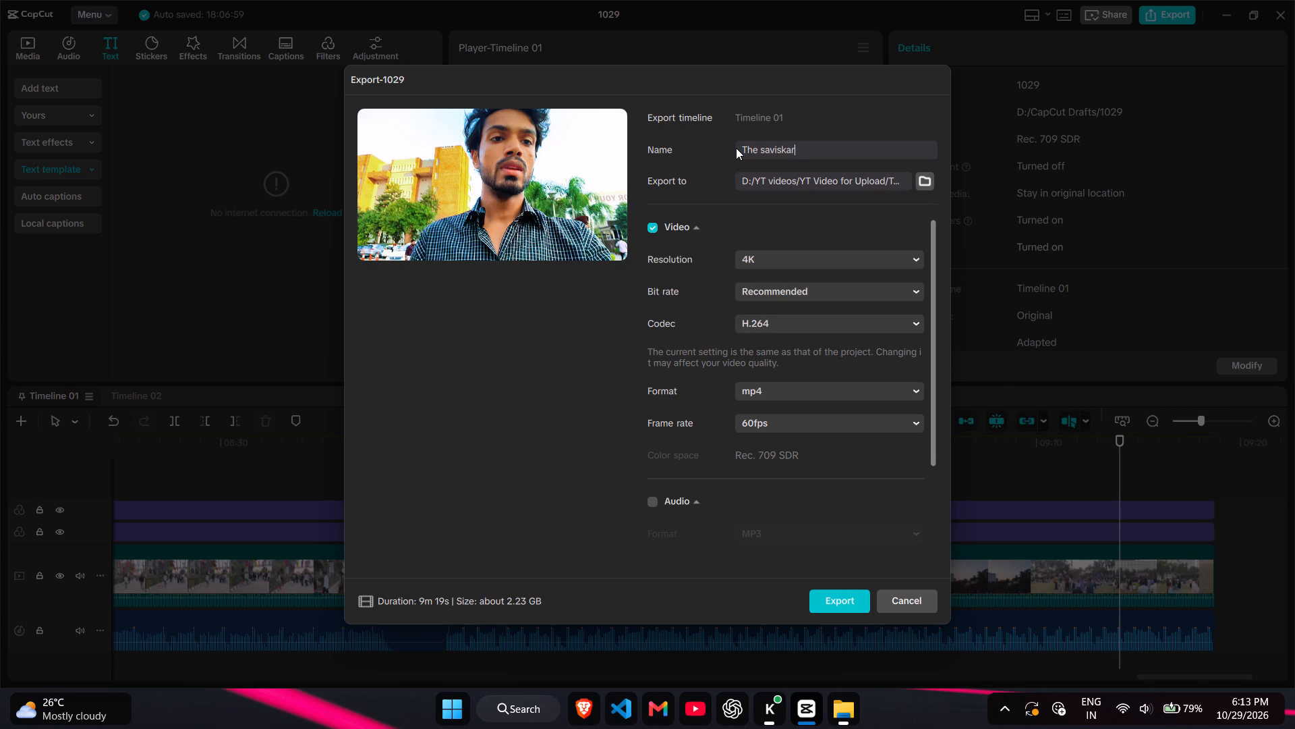
{"action": "key", "text": "space"}
{"action": "type", "text": "2026"}
Set the export destination to the YT Video for Upload folder inside YT videos on Local Disk (D:).
{"action": "left_click", "coordinate": [922, 177]}
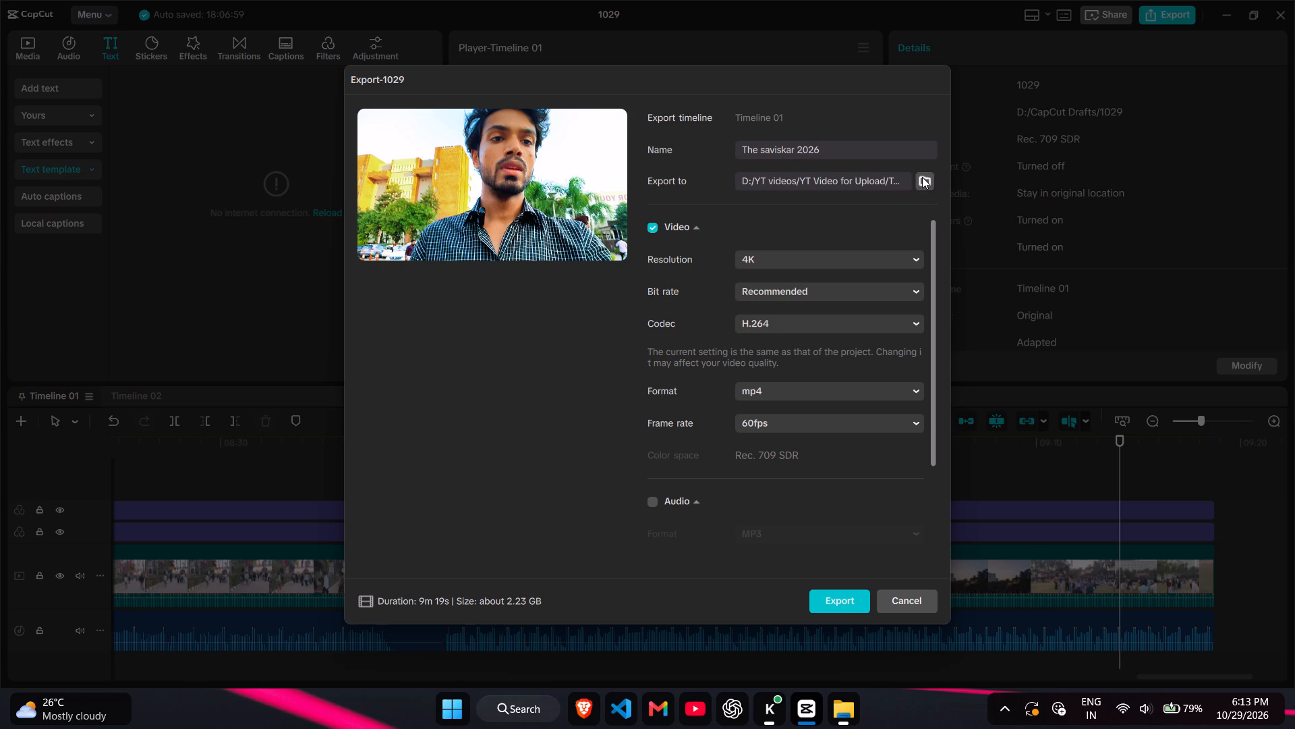
{"action": "left_click", "coordinate": [420, 338]}
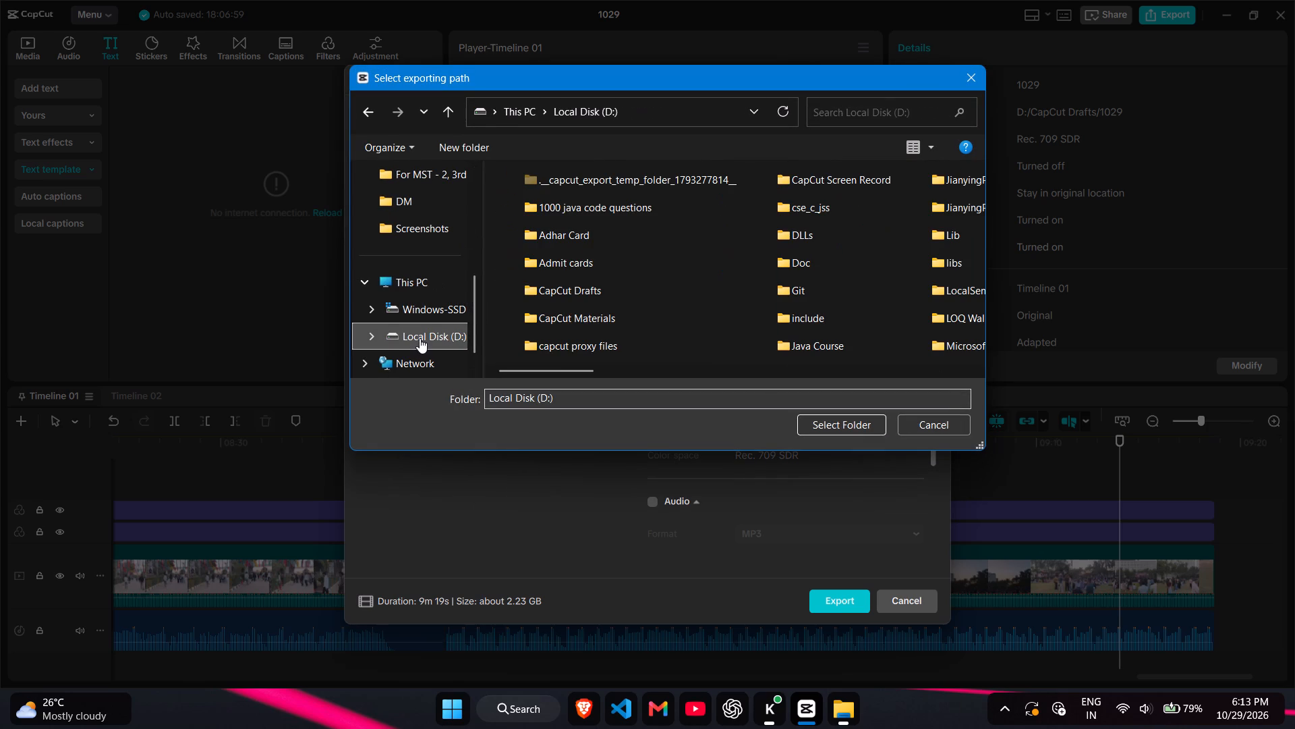
{"action": "scroll", "coordinate": [772, 230], "scroll_direction": "down", "scroll_amount": 1}
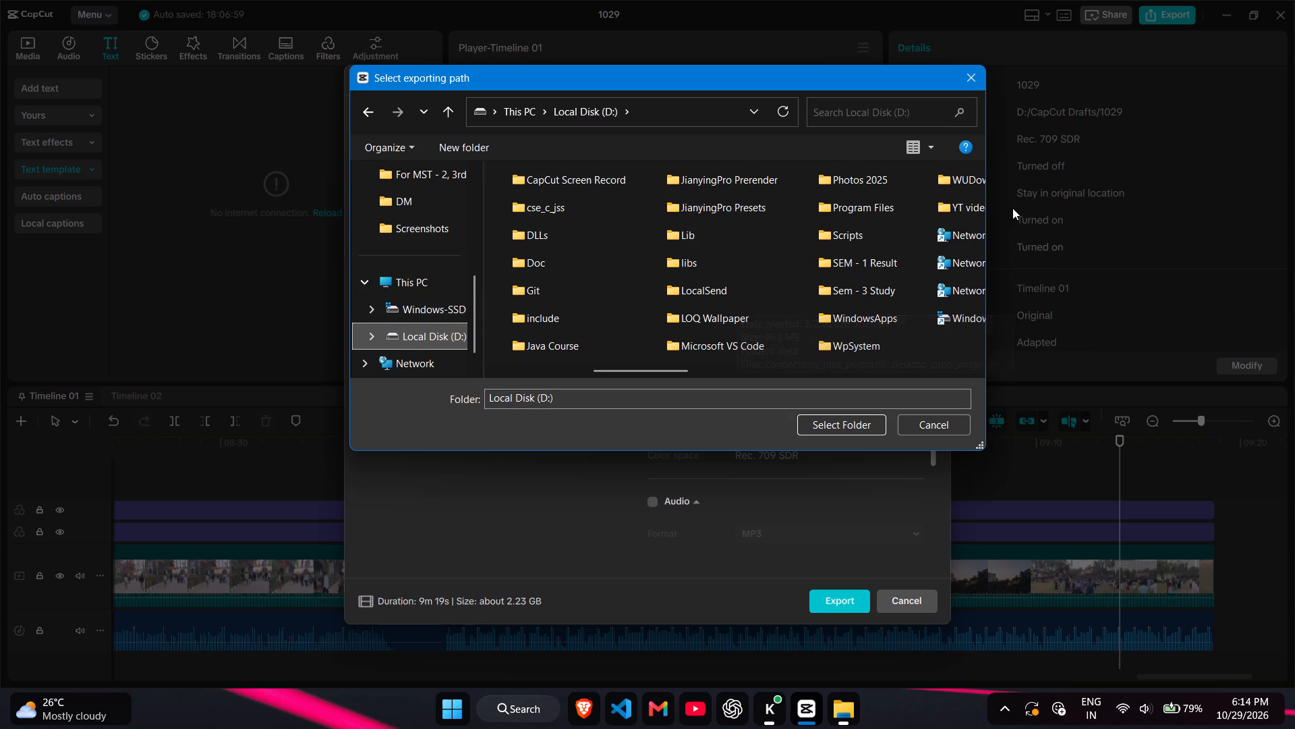
{"action": "double_click", "coordinate": [948, 207]}
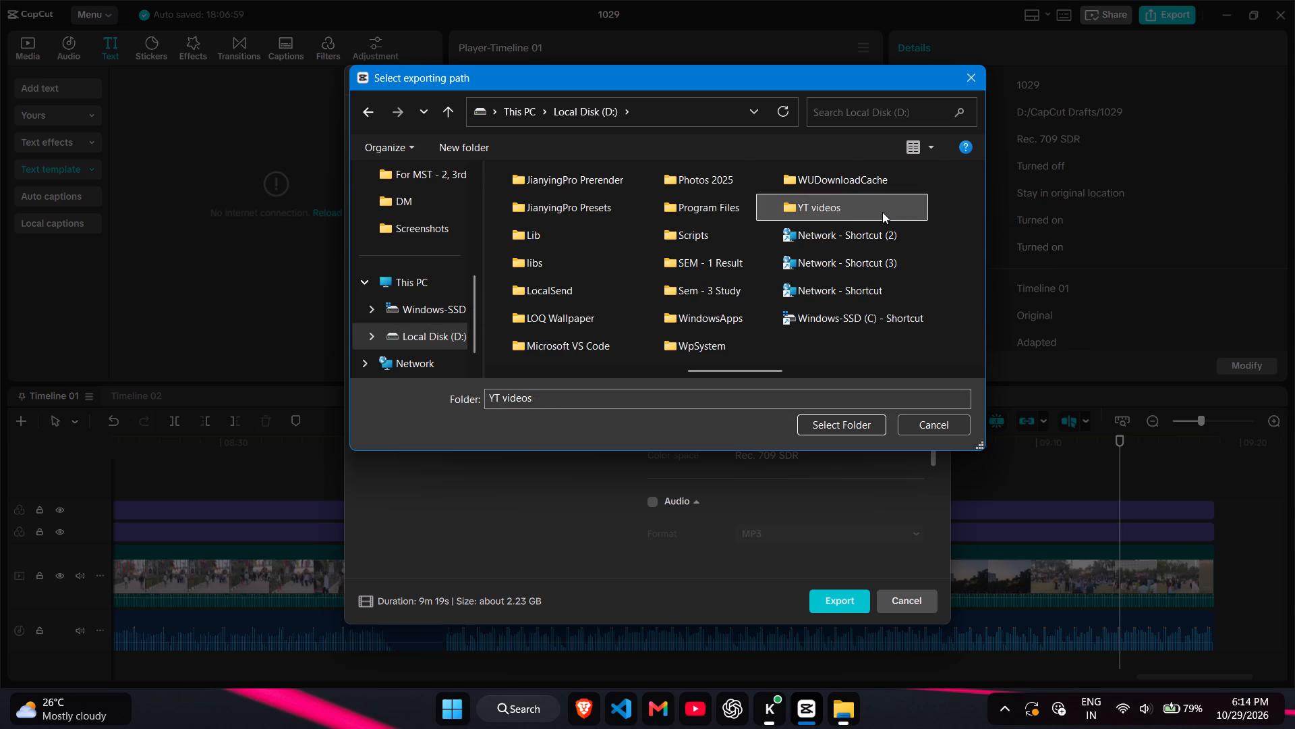
{"action": "double_click", "coordinate": [860, 213]}
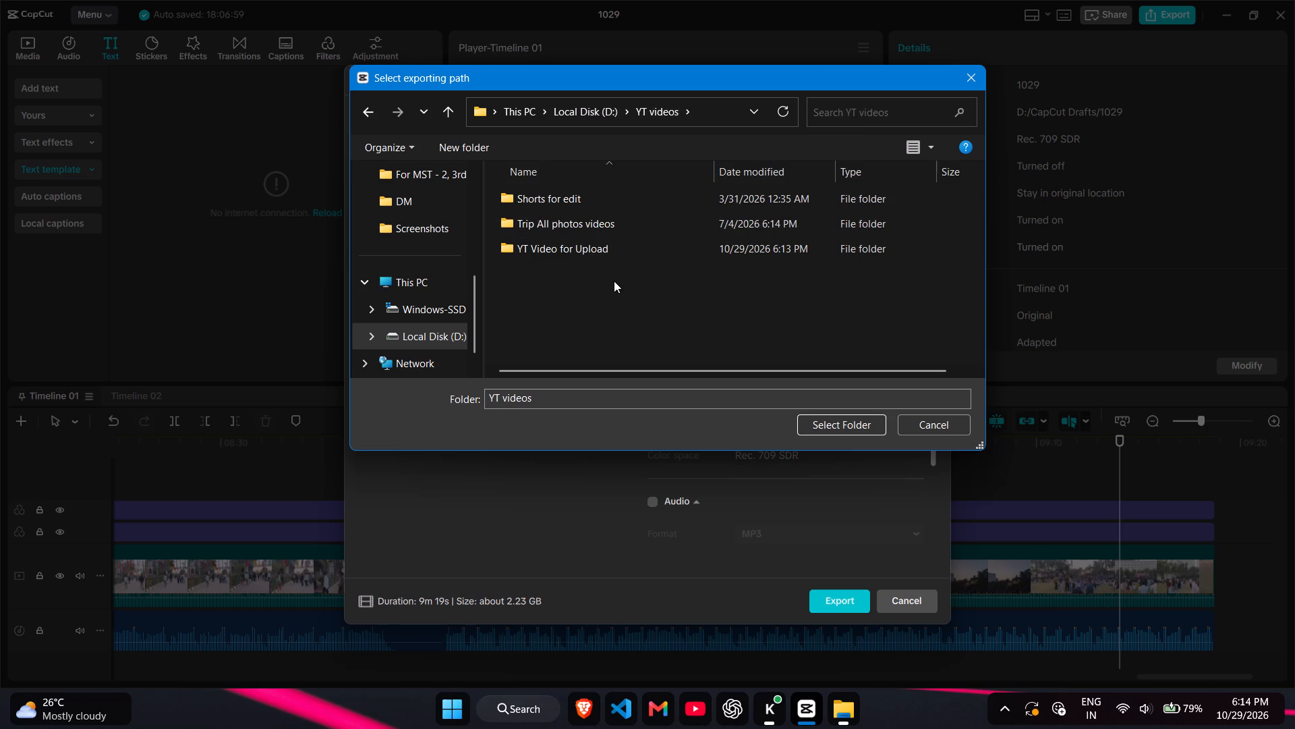
{"action": "double_click", "coordinate": [616, 252]}
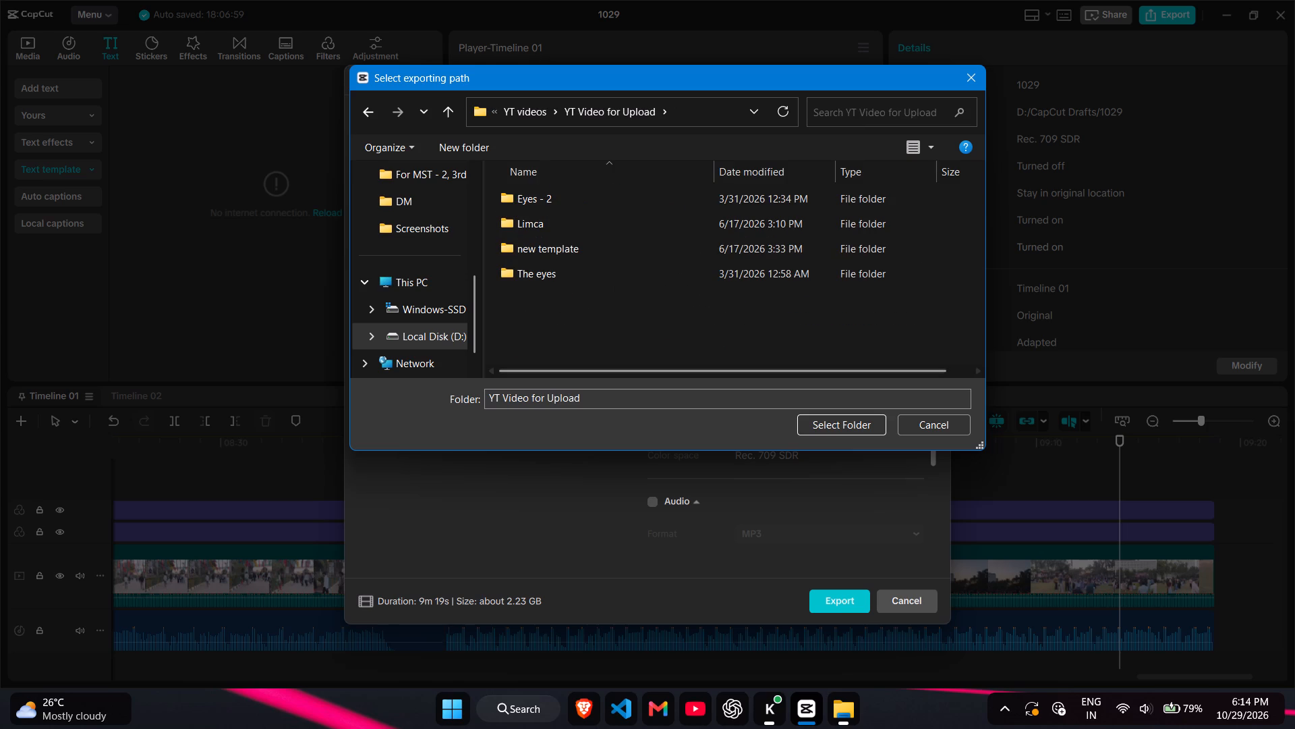
{"action": "left_click", "coordinate": [848, 423]}
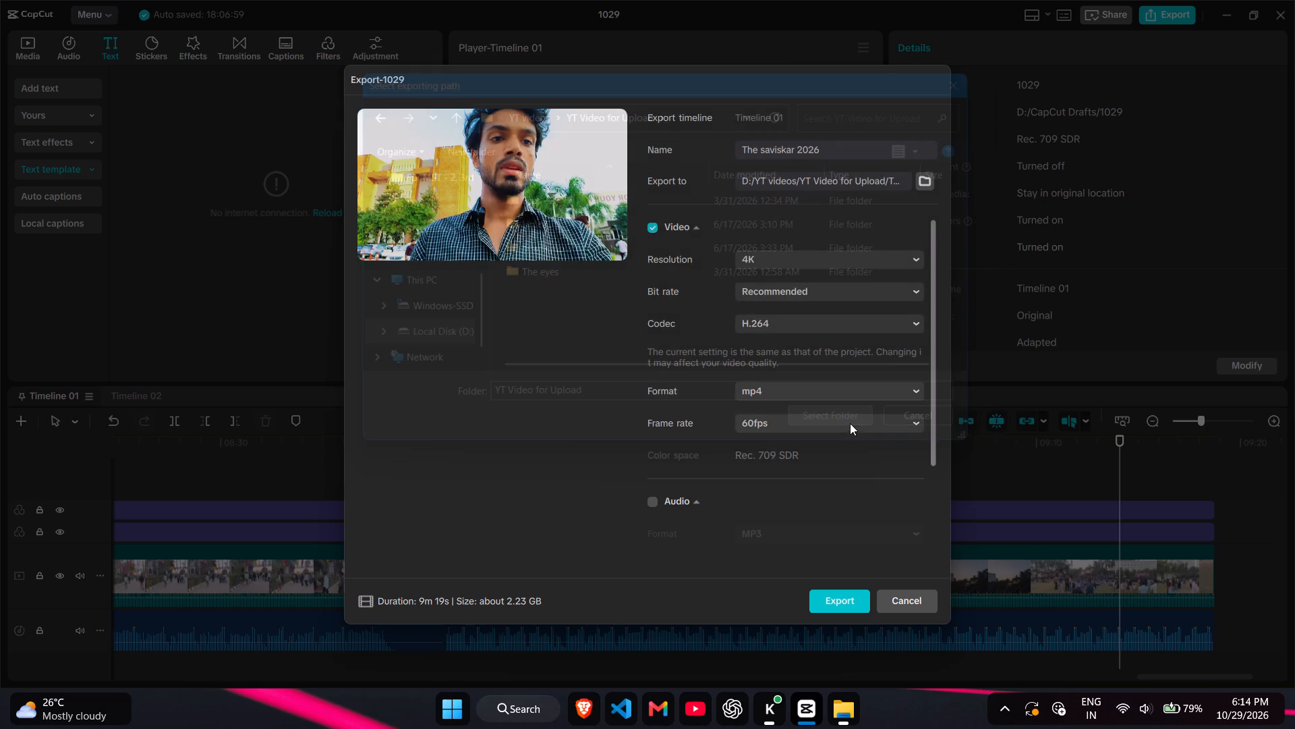
Start exporting the video with the current 4K, H.264, mp4, 60fps settings.
{"action": "left_click", "coordinate": [840, 600]}
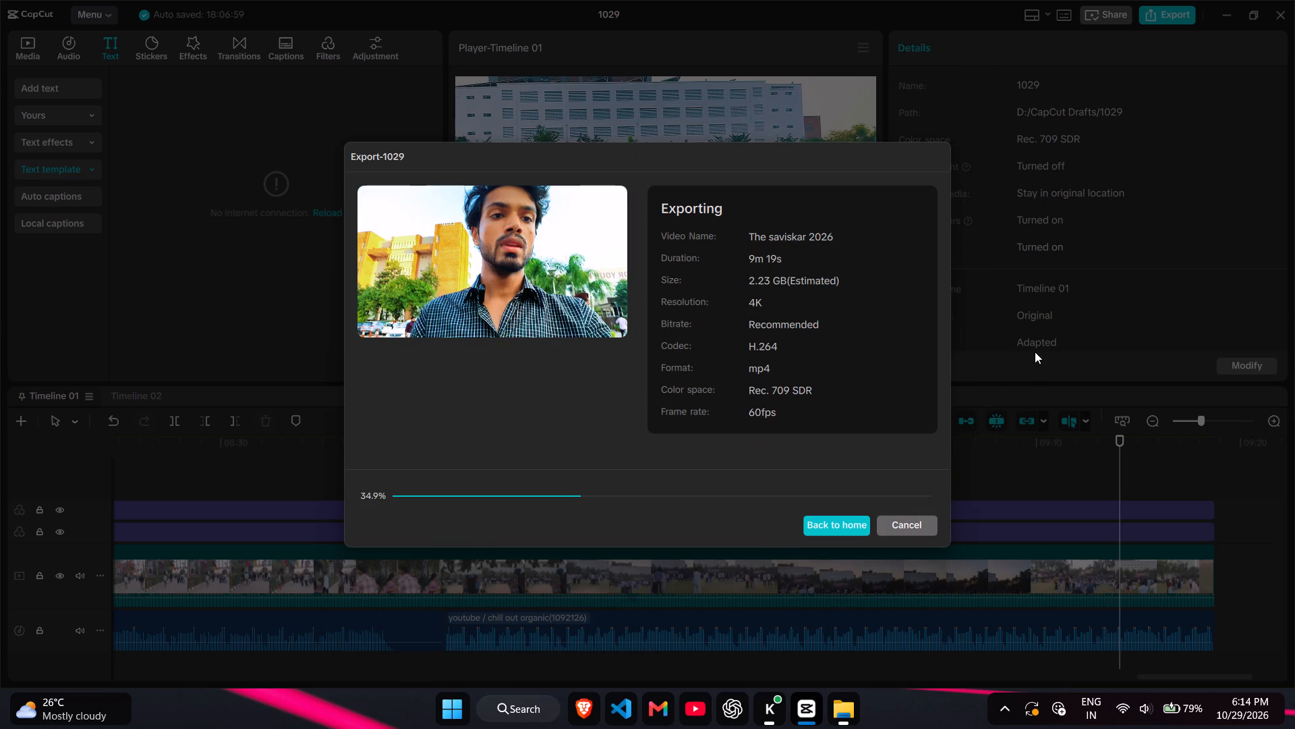
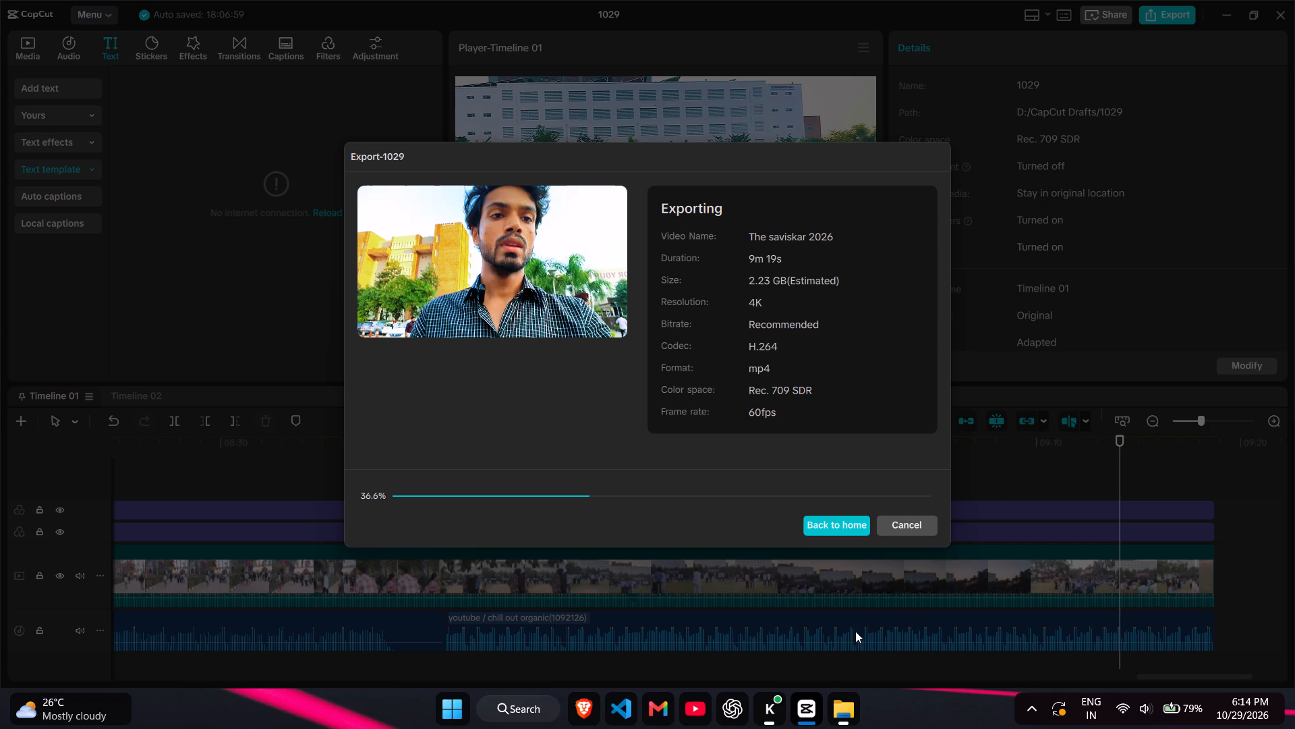
Switch to YouTube and open the Viral Hood channel's videos by way of its PARIVARTAN 2026 video.
{"action": "left_click", "coordinate": [702, 710]}
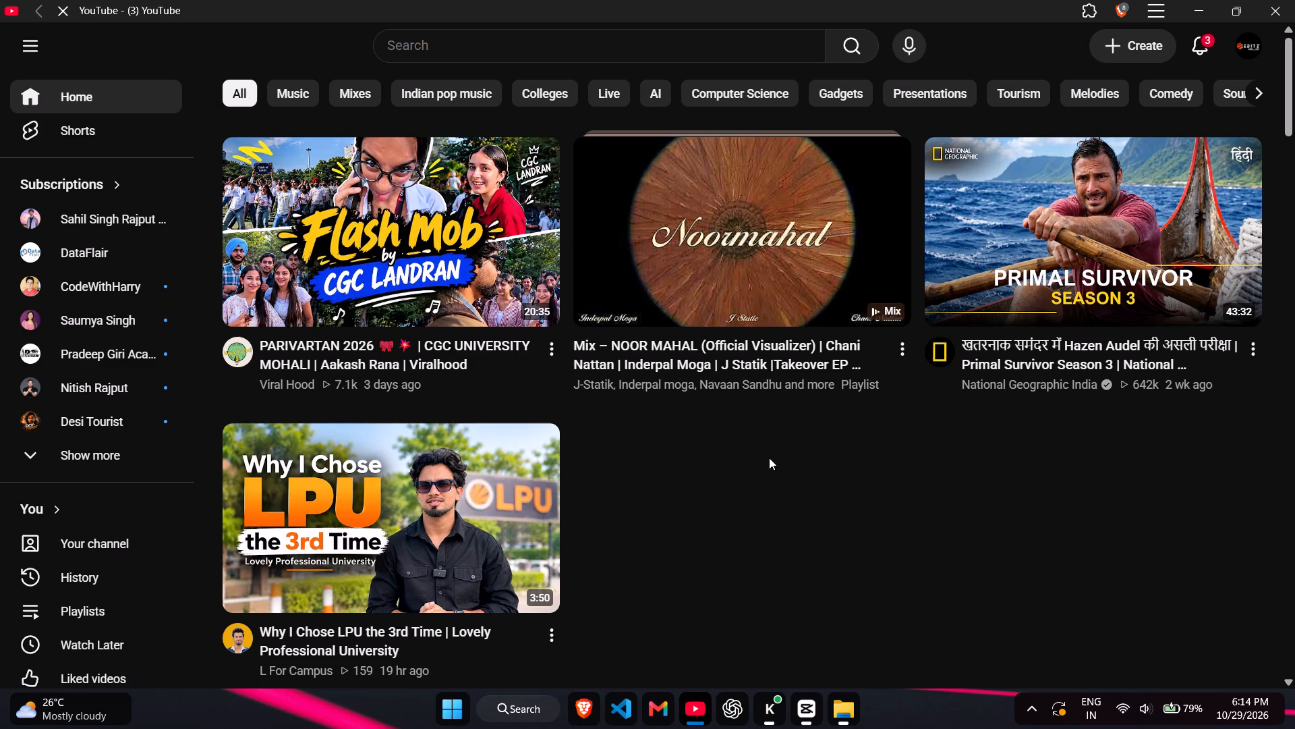
{"action": "left_click", "coordinate": [623, 42]}
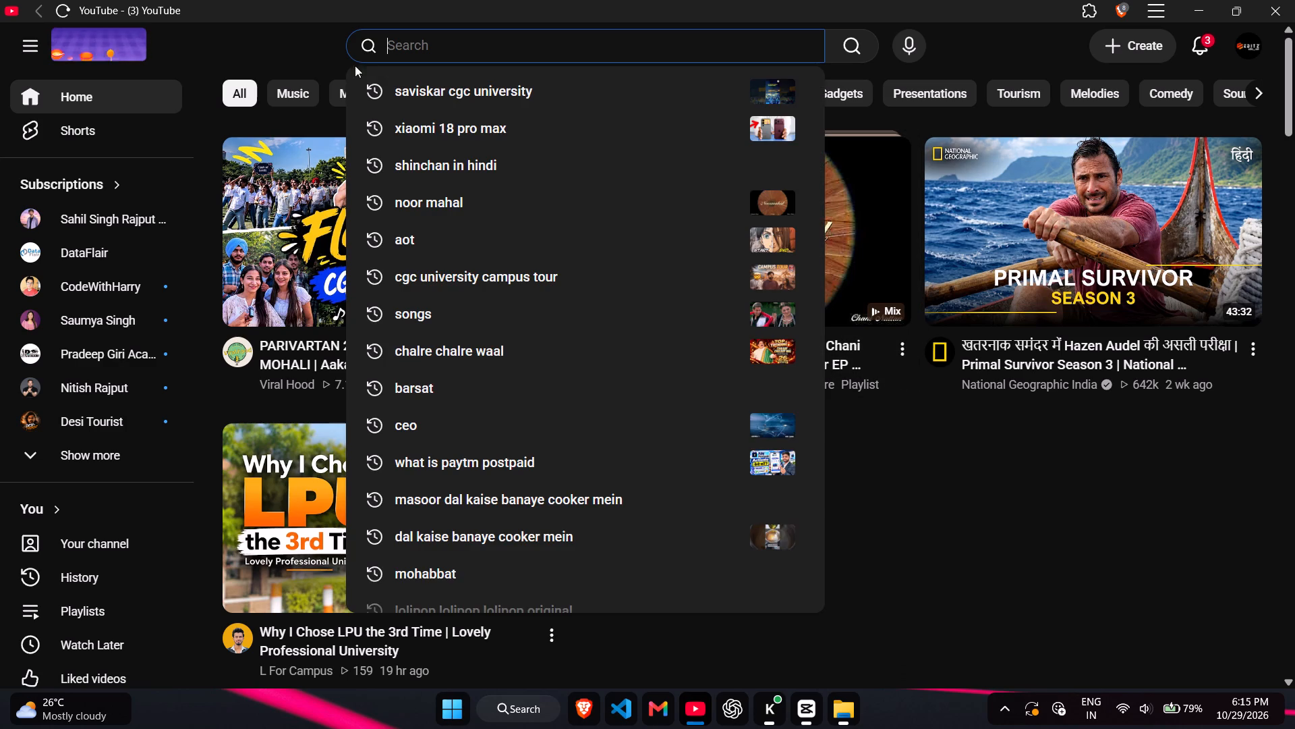
{"action": "left_click", "coordinate": [328, 44]}
{"action": "left_click", "coordinate": [362, 279]}
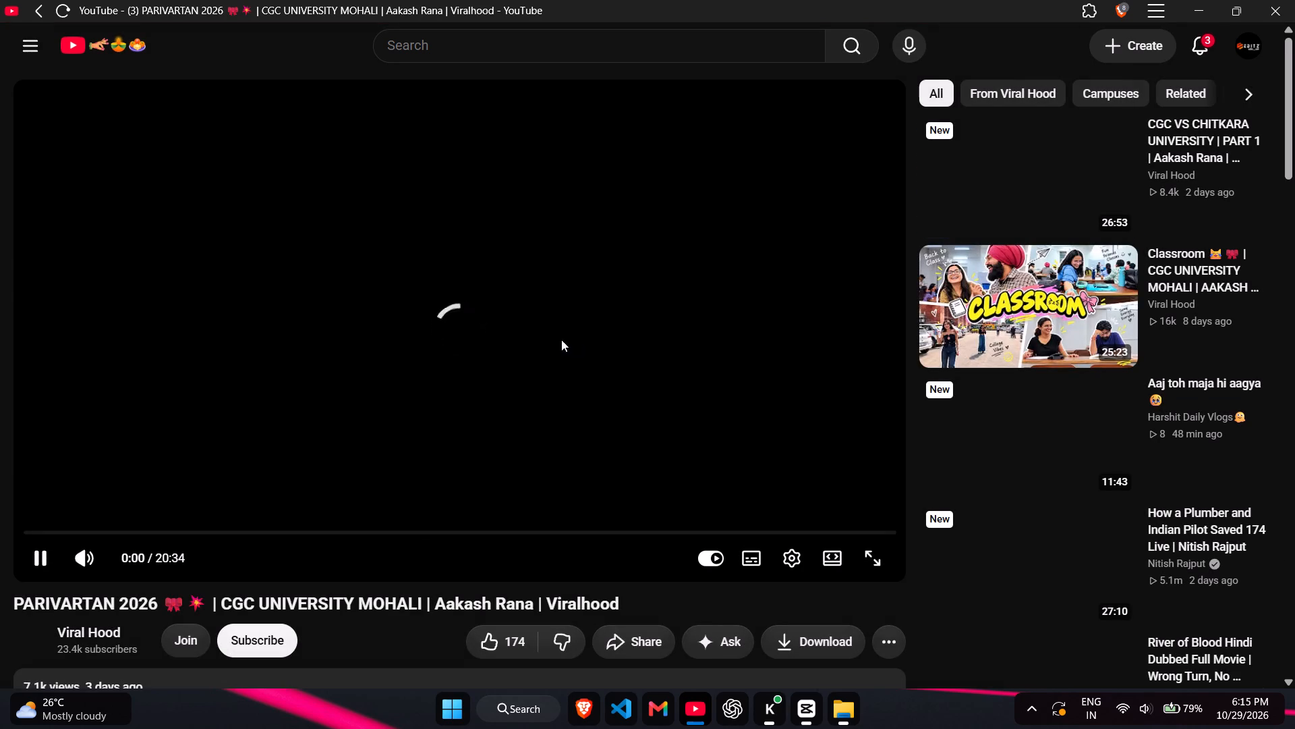
{"action": "left_click", "coordinate": [88, 643]}
{"action": "left_click", "coordinate": [92, 632]}
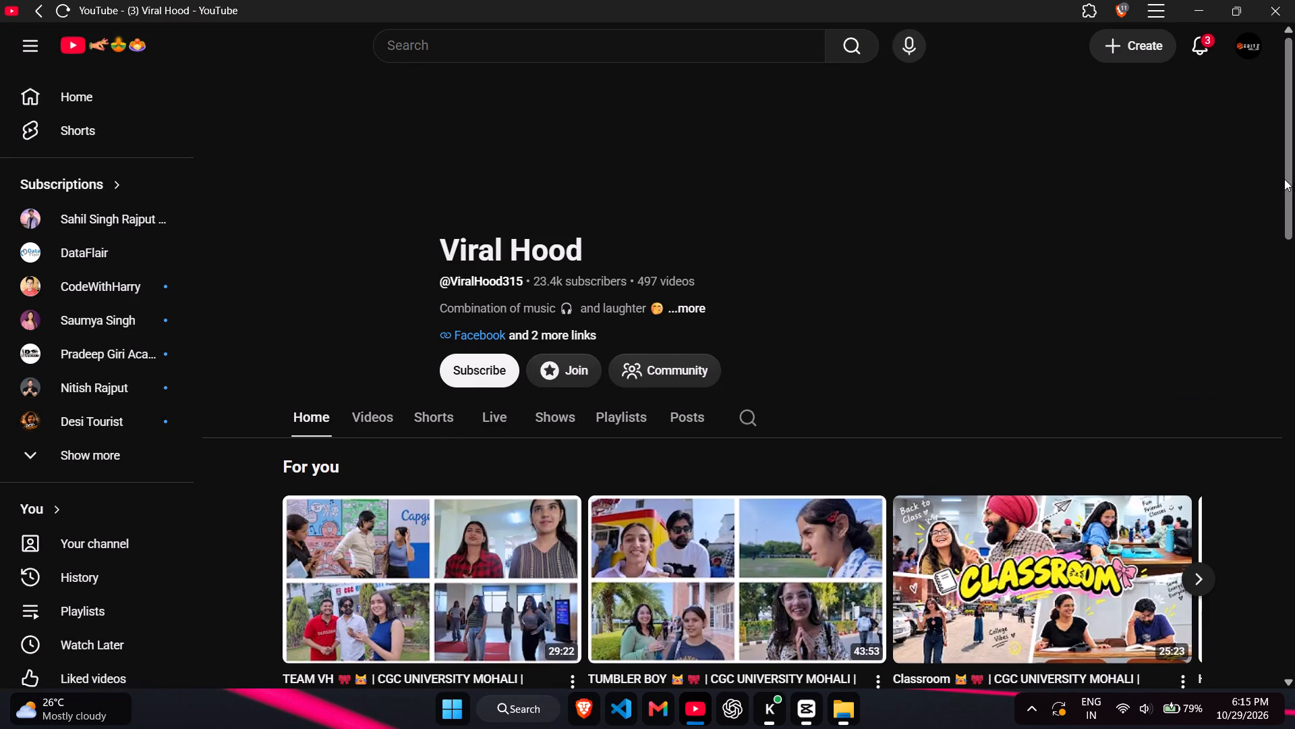
{"action": "left_click_drag", "start_coordinate": [1282, 178], "coordinate": [1291, 208]}
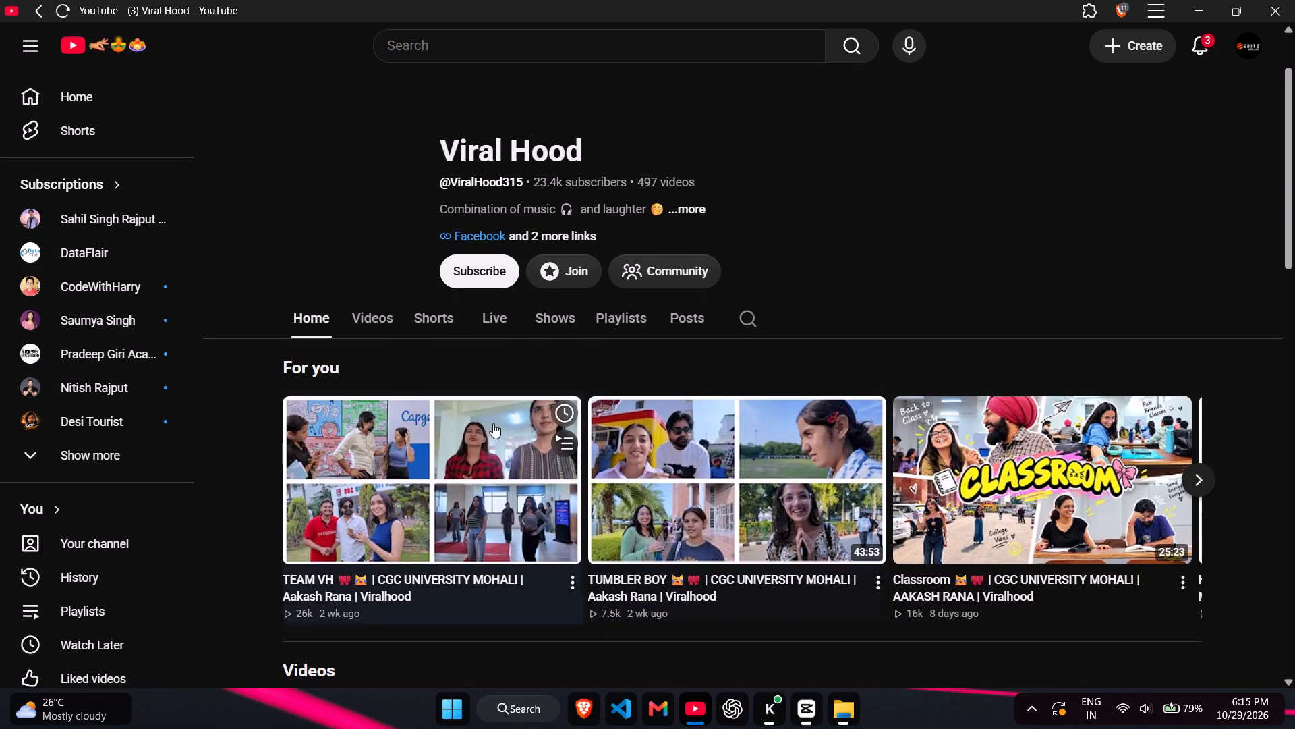
{"action": "left_click", "coordinate": [353, 325]}
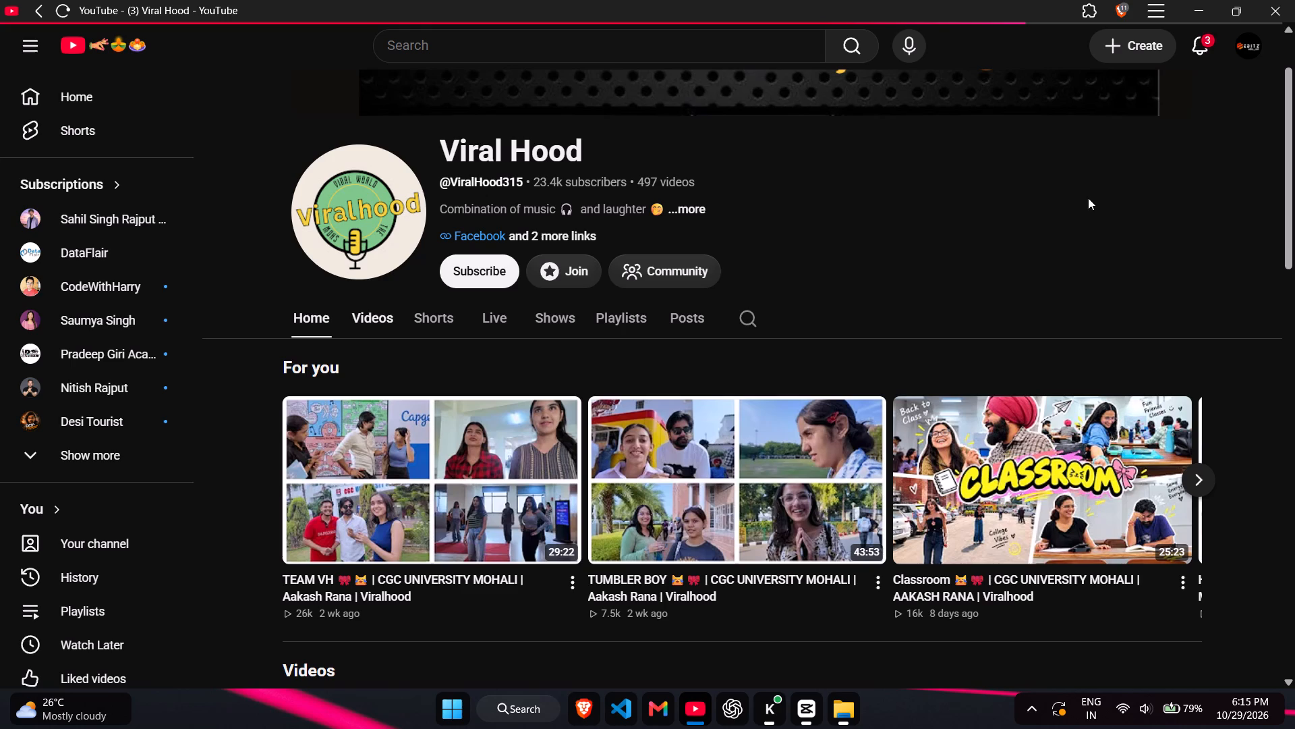
Capture a screenshot of the Saviskar 2026 video thumbnail among the Viral Hood channel's latest videos.
{"action": "left_click_drag", "start_coordinate": [1288, 217], "coordinate": [1288, 159]}
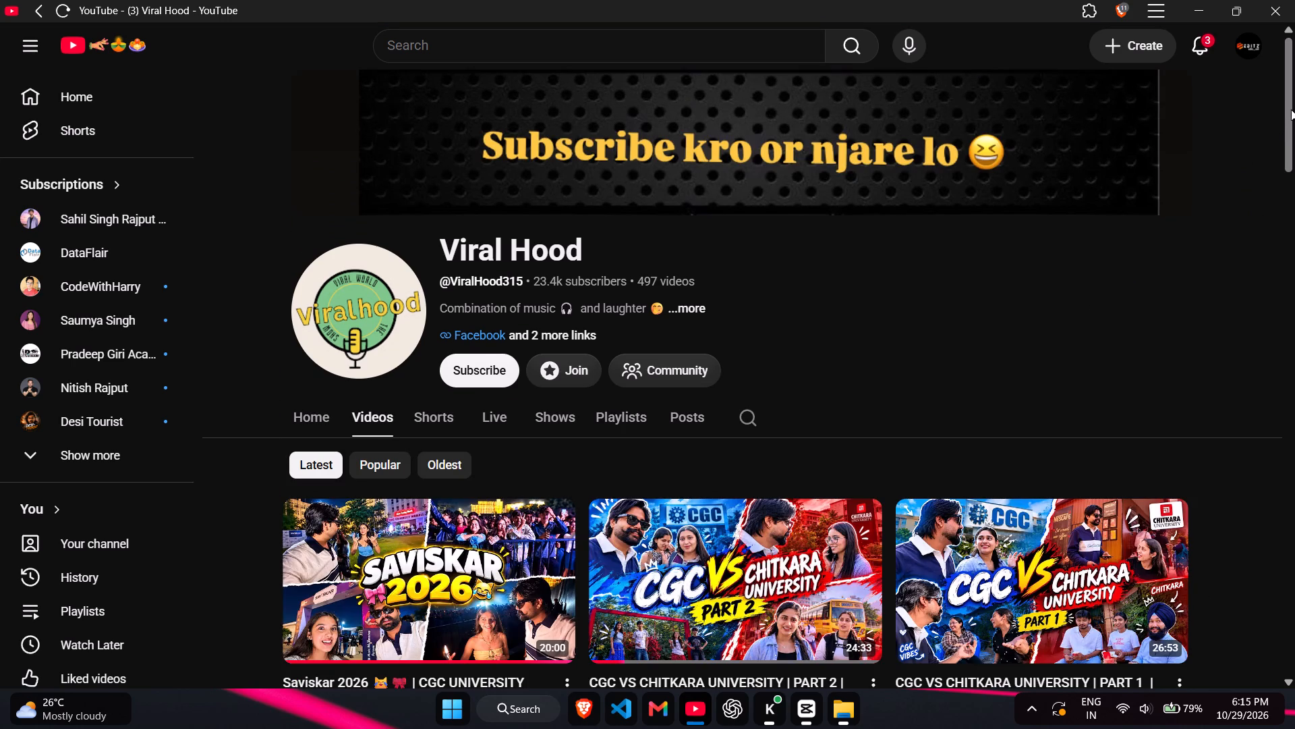
{"action": "left_click_drag", "start_coordinate": [1289, 117], "coordinate": [1294, 168]}
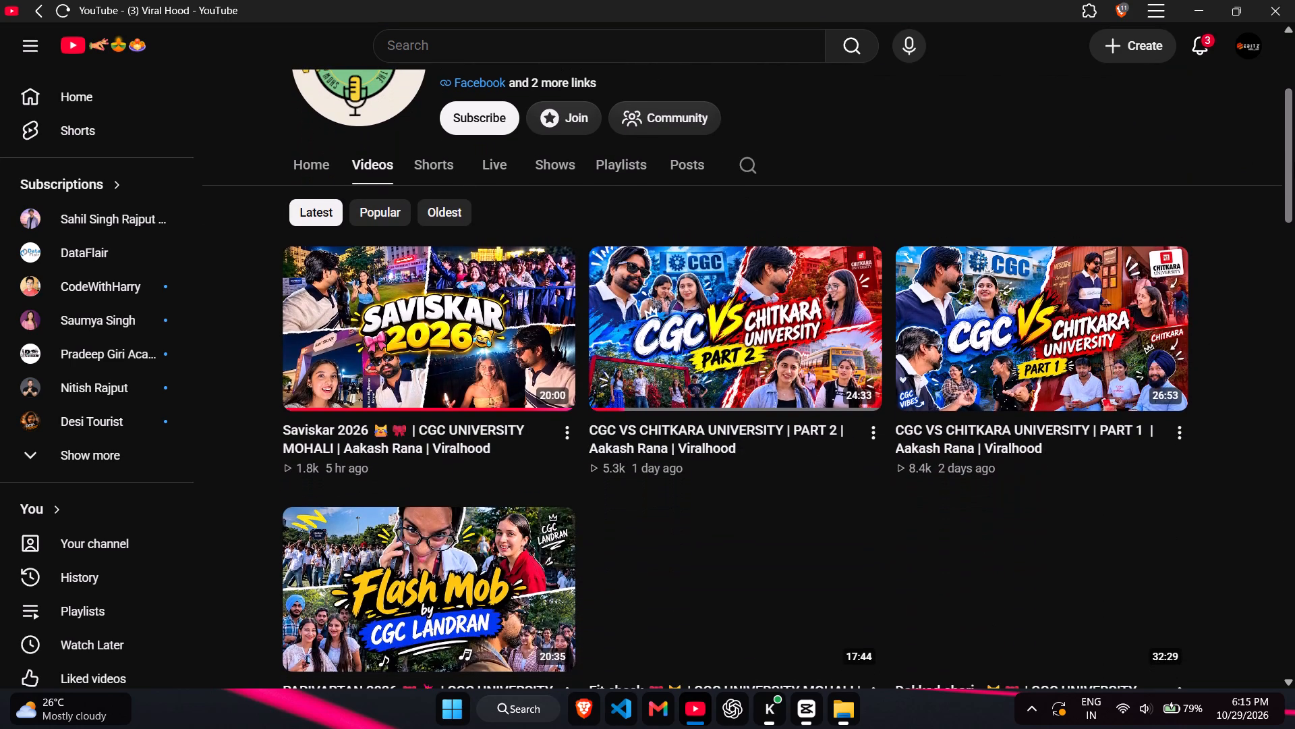
{"action": "left_click_drag", "start_coordinate": [1294, 168], "coordinate": [1294, 170]}
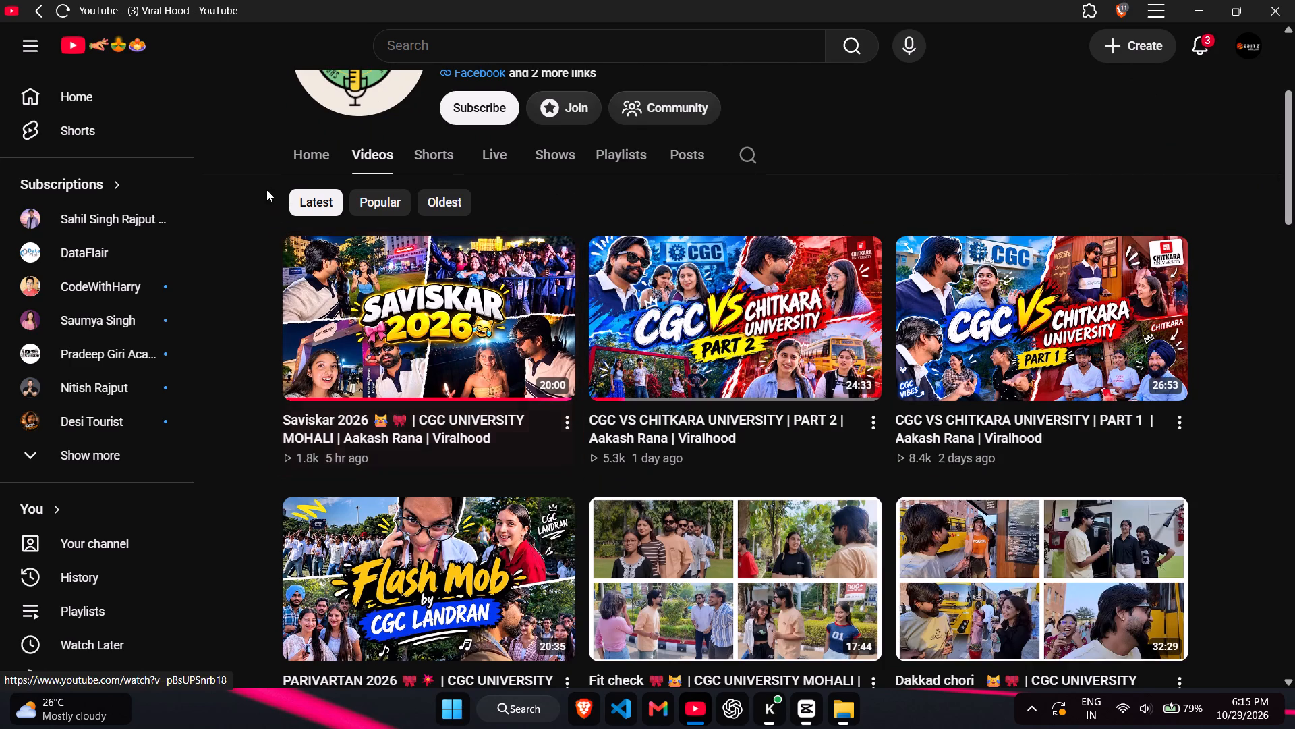
{"action": "key", "text": "Print"}
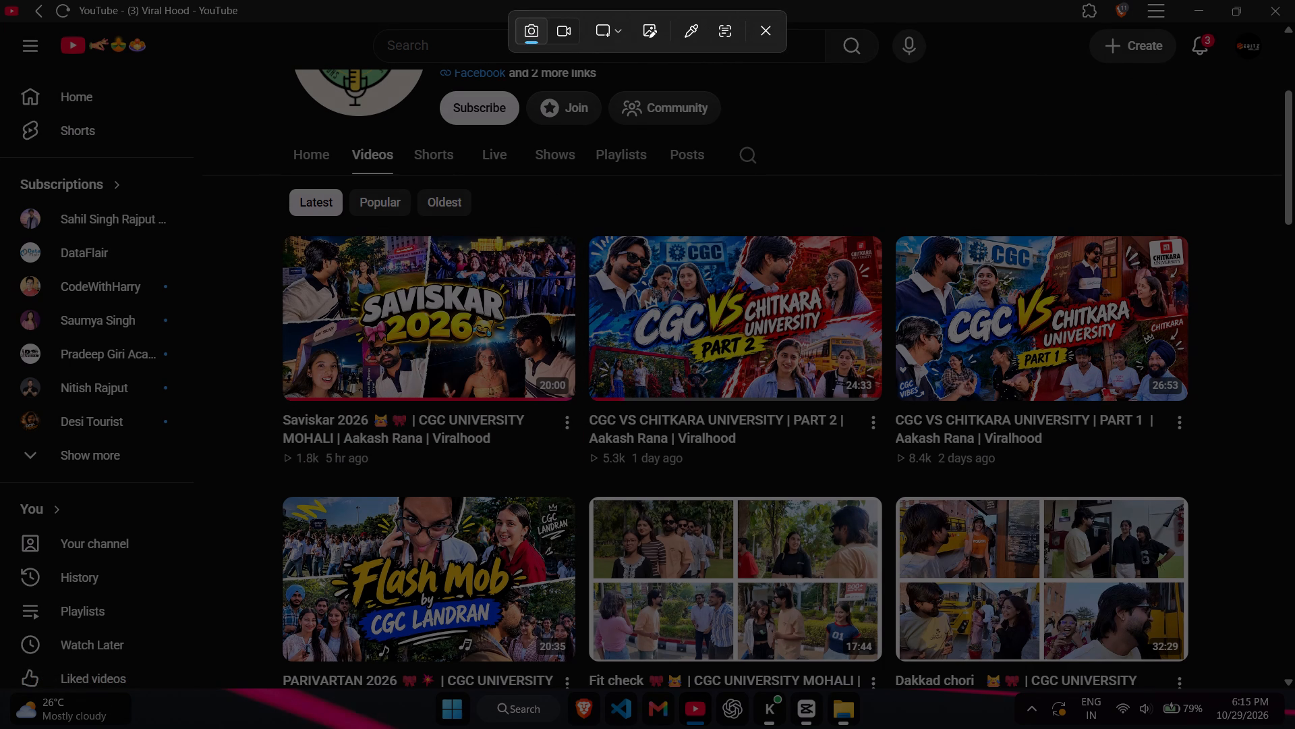
{"action": "left_click_drag", "start_coordinate": [283, 236], "coordinate": [301, 260]}
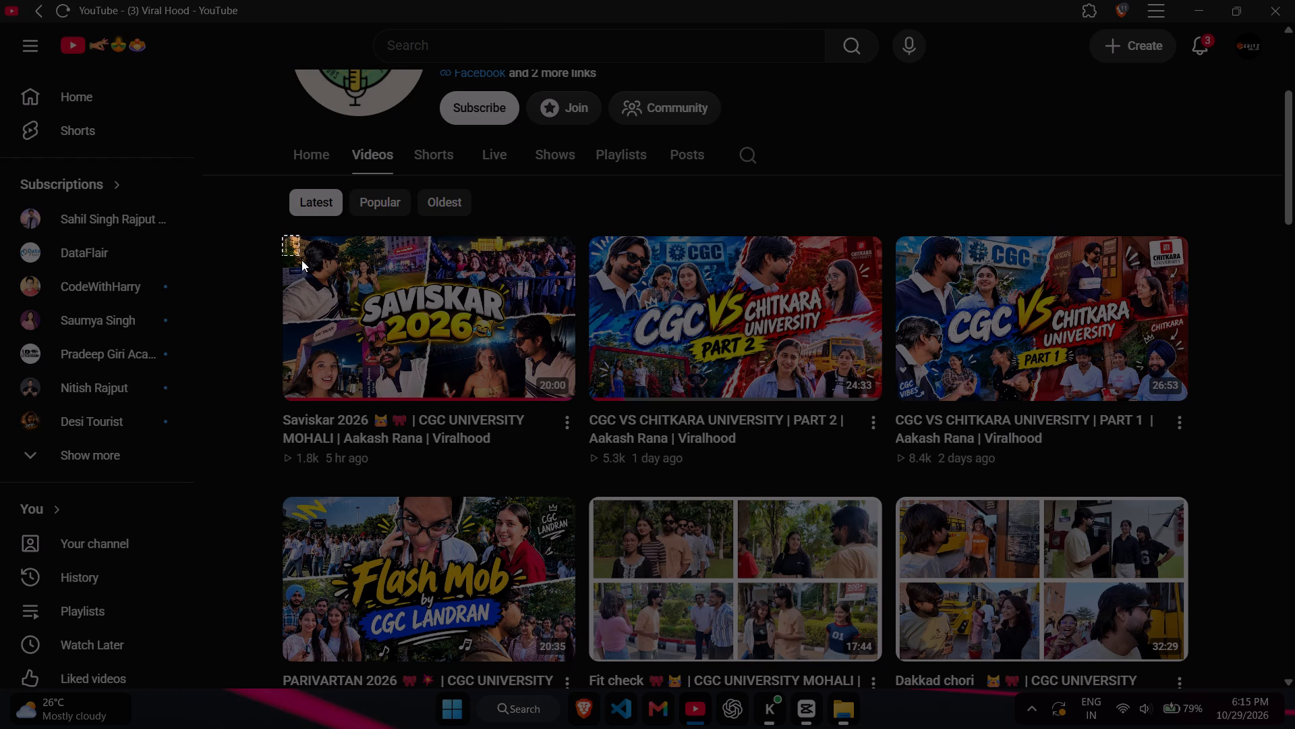
{"action": "left_click_drag", "start_coordinate": [301, 260], "coordinate": [575, 396]}
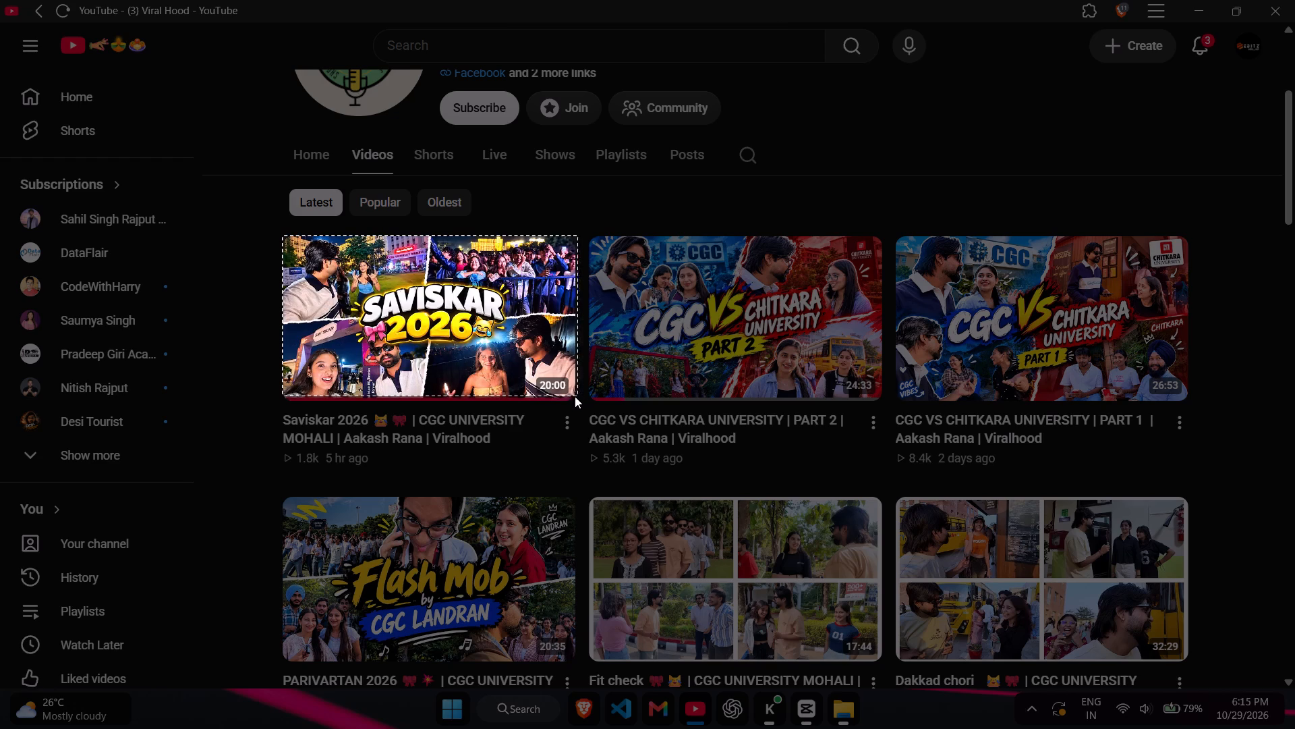
{"action": "left_click_drag", "start_coordinate": [575, 396], "coordinate": [580, 396]}
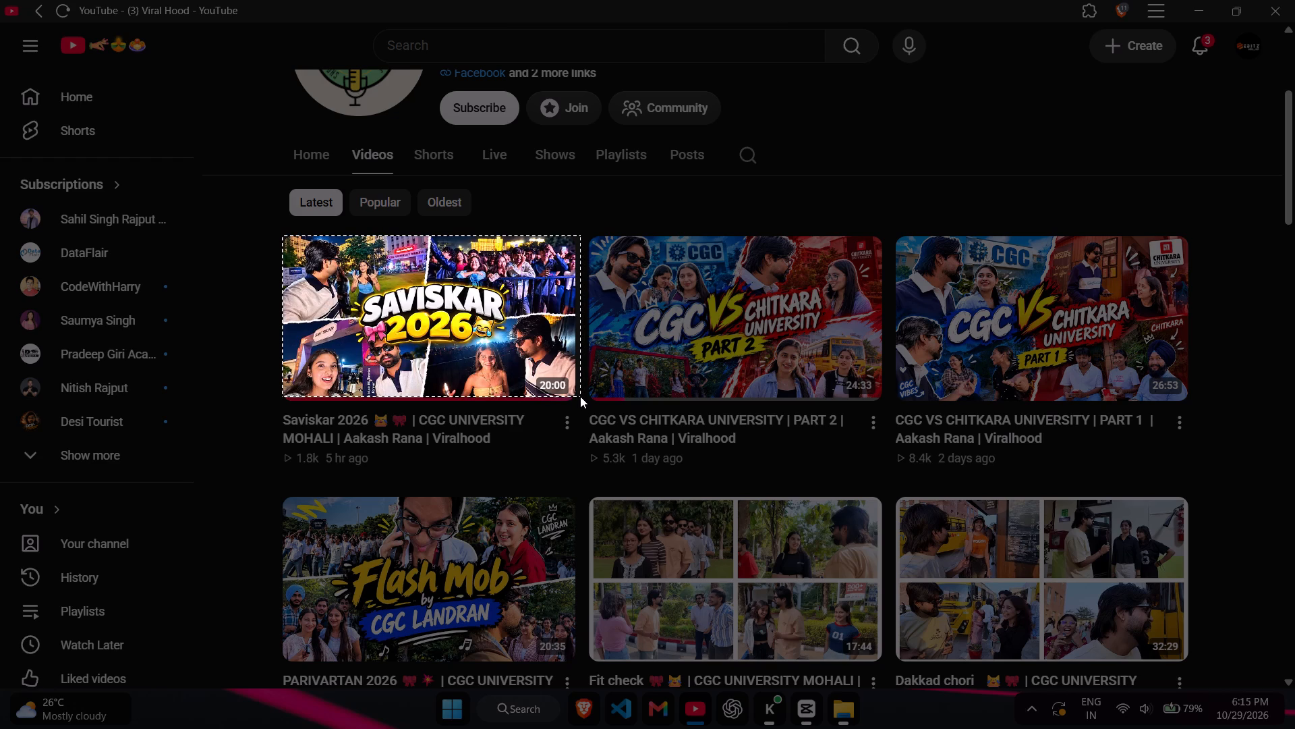
{"action": "left_click_drag", "start_coordinate": [580, 396], "coordinate": [580, 398]}
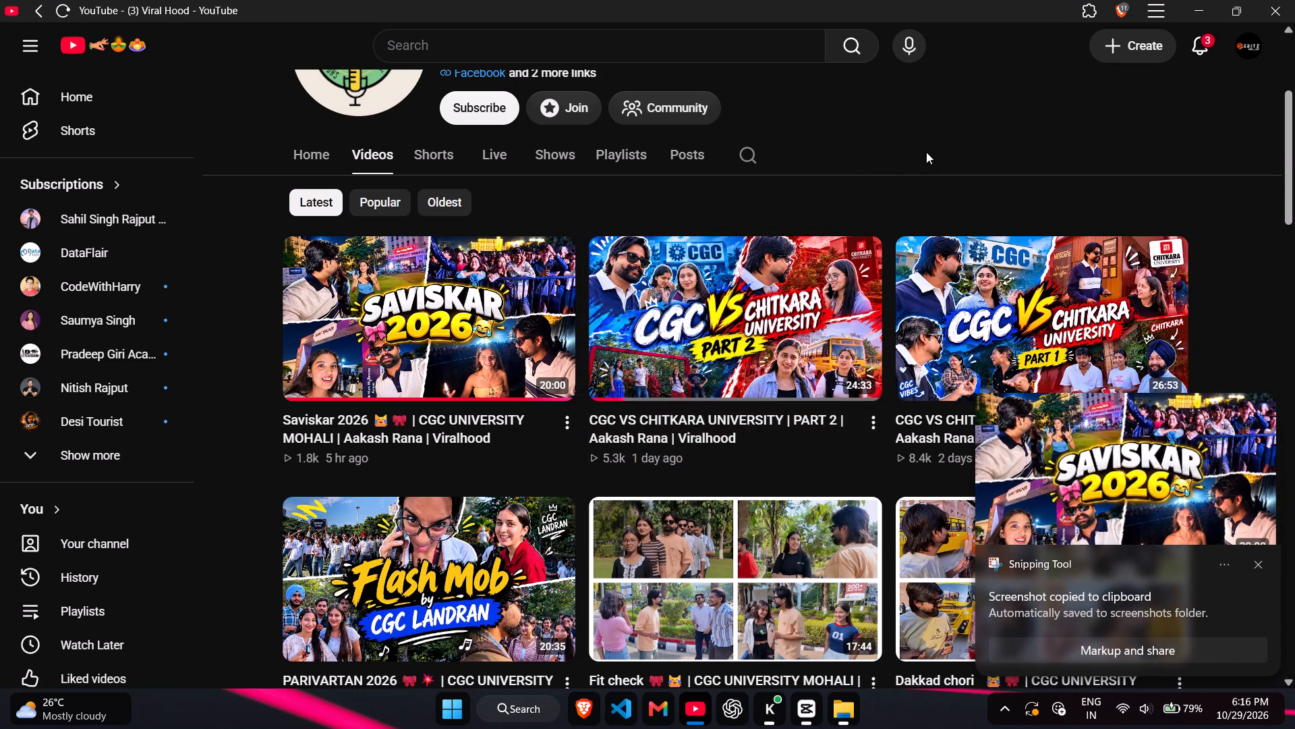
{"action": "left_click", "coordinate": [927, 151]}
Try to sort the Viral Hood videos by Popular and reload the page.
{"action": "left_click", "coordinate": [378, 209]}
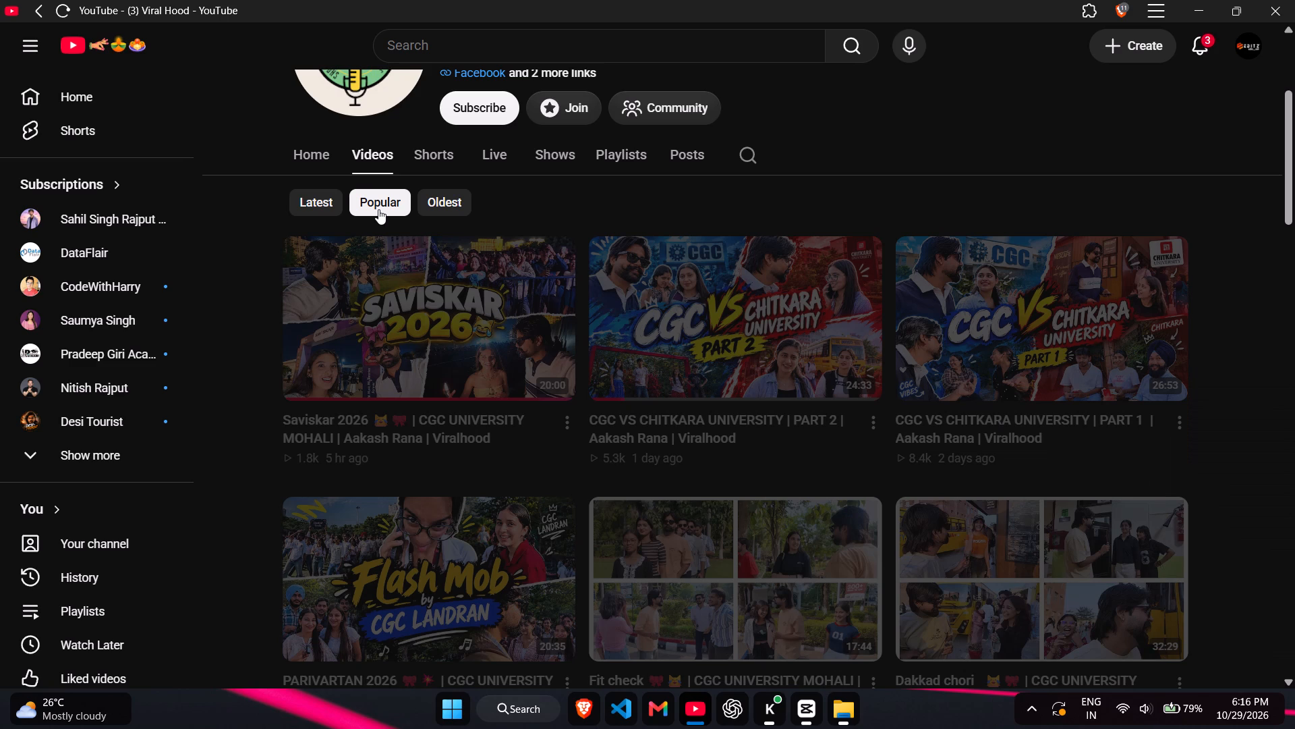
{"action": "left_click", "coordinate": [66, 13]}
Switch to CapCut to check the export progress of "The saviskar 2026".
{"action": "left_click", "coordinate": [801, 711]}
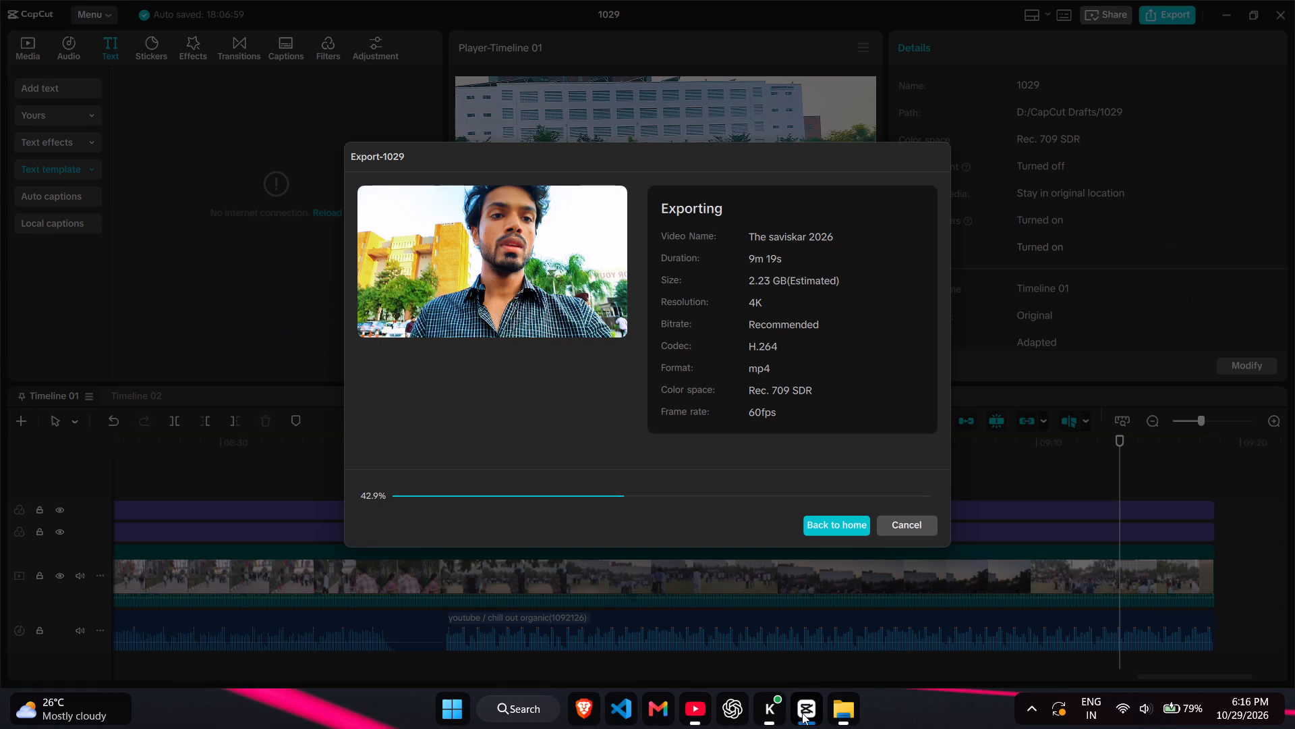
Switch back to YouTube and return from the Viral Hood channel to the home feed.
{"action": "left_click", "coordinate": [702, 711]}
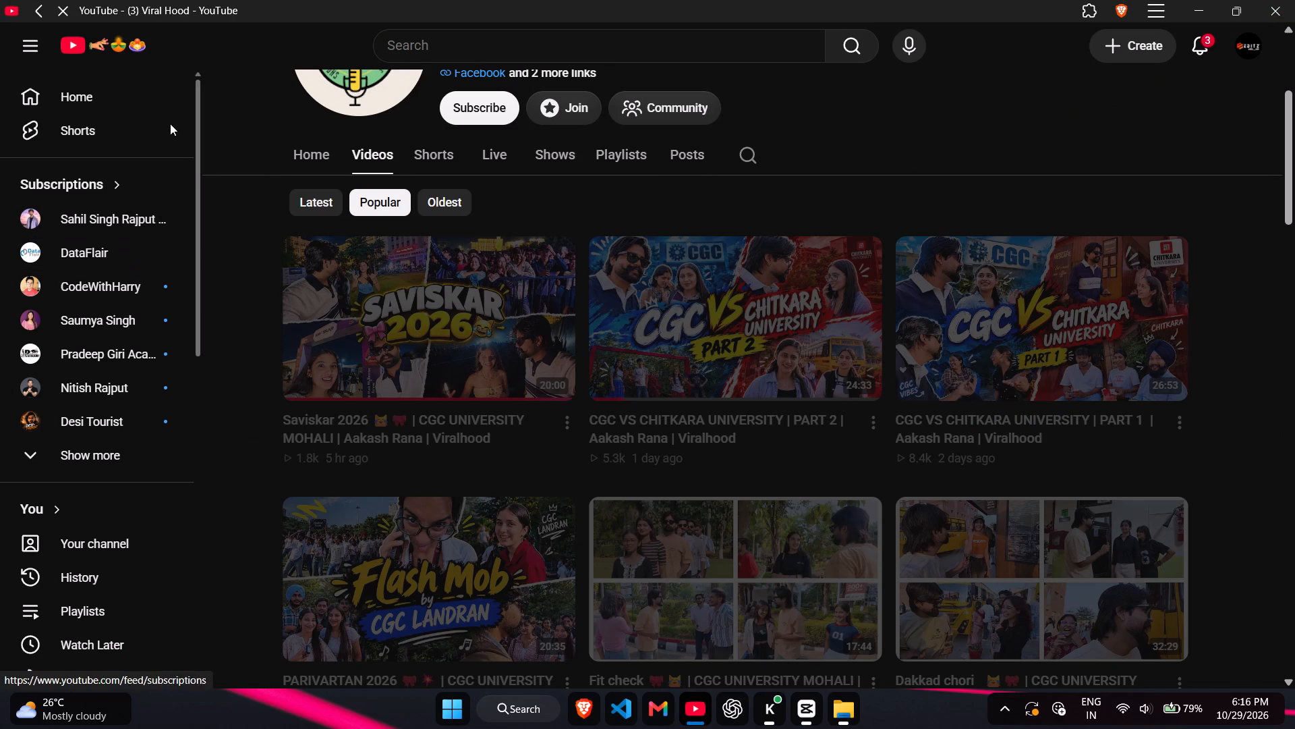
{"action": "left_click", "coordinate": [41, 16]}
{"action": "left_click", "coordinate": [42, 16]}
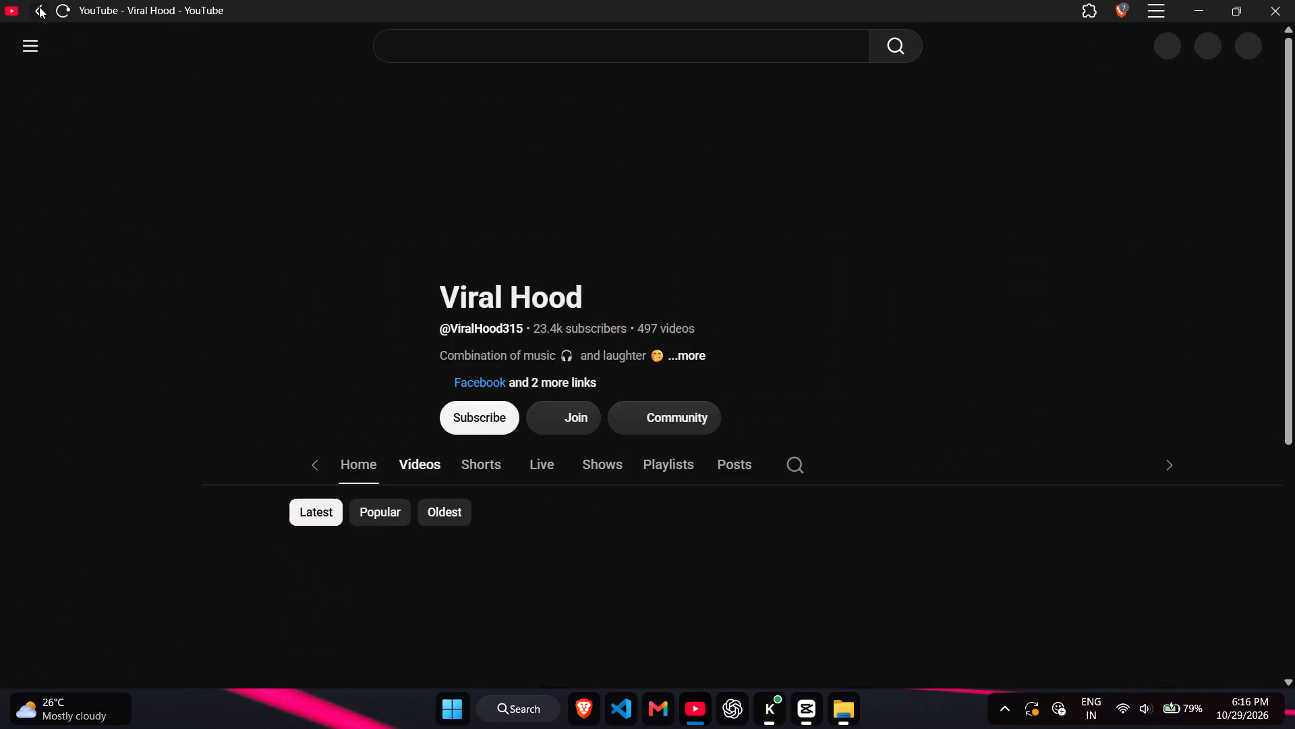
{"action": "left_click", "coordinate": [39, 7]}
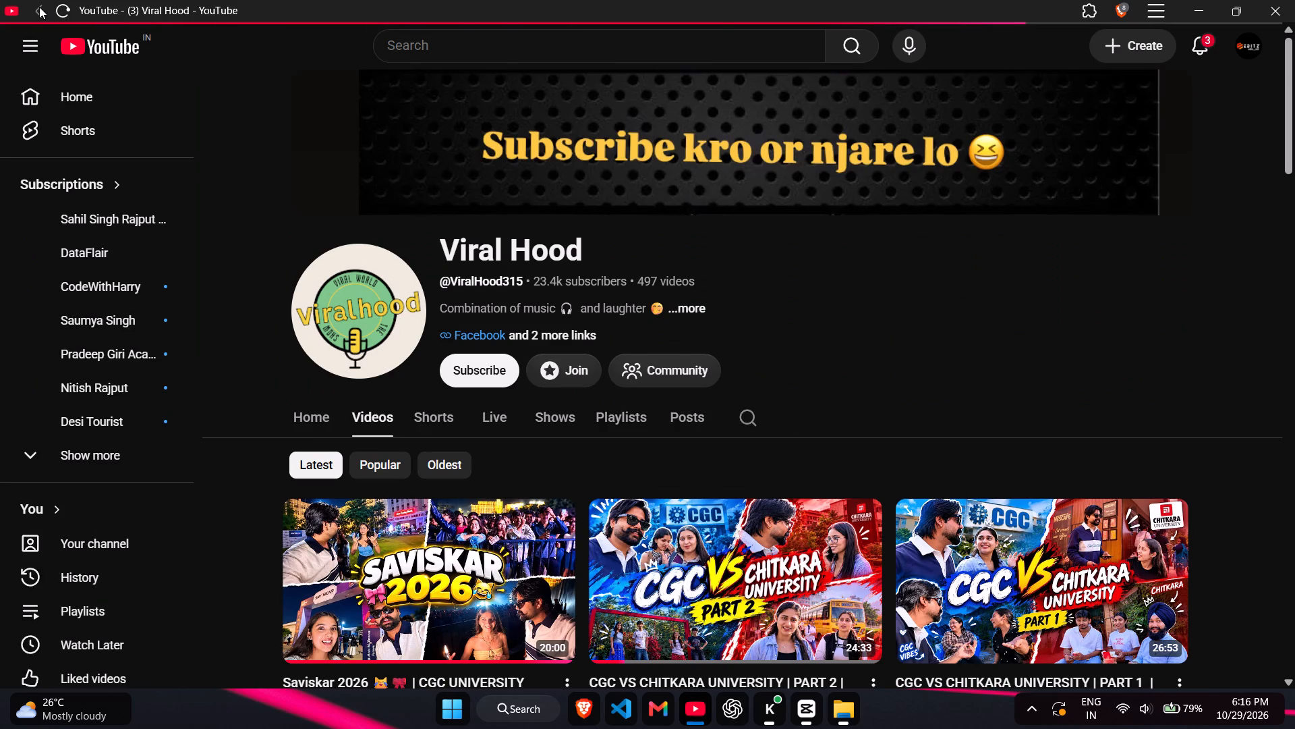
{"action": "scroll", "coordinate": [546, 441], "scroll_direction": "down", "scroll_amount": 1}
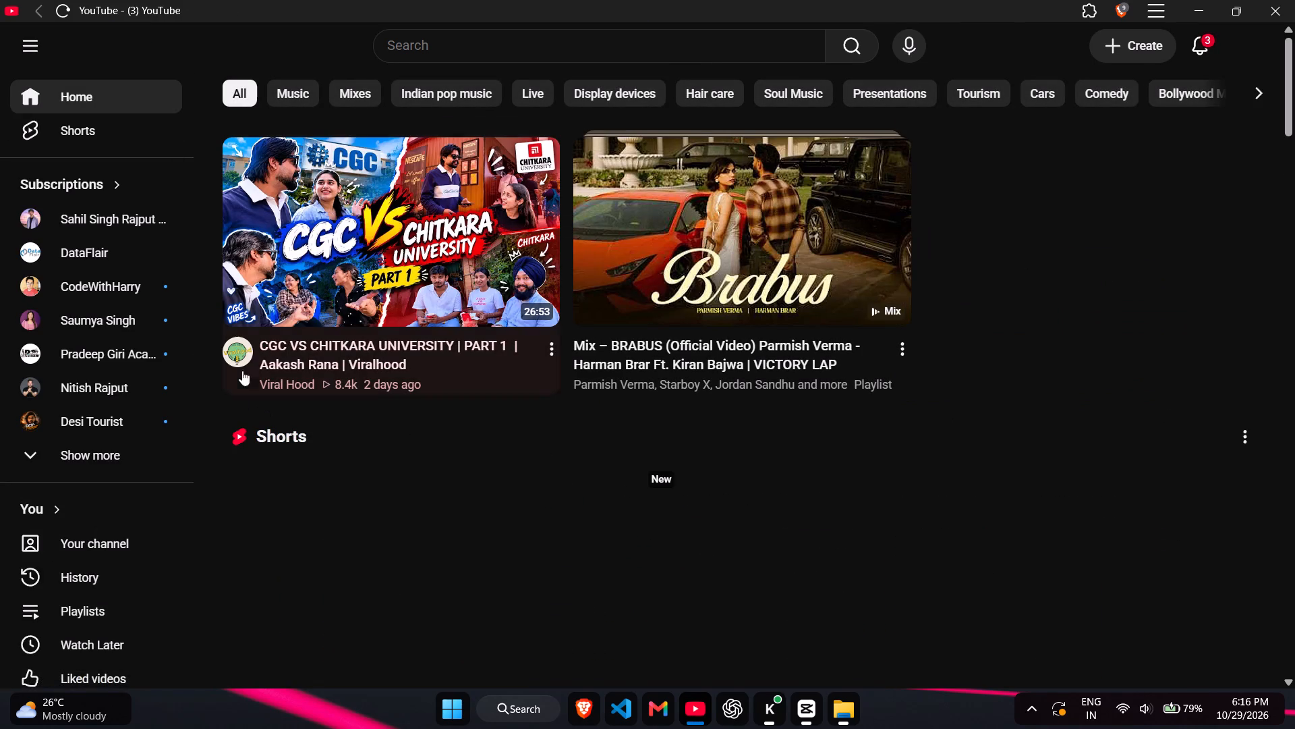
Reopen the Viral Hood channel from its CGC VS CHITKARA UNIVERSITY PART 1 video and sort its videos by Popular.
{"action": "left_click", "coordinate": [418, 236]}
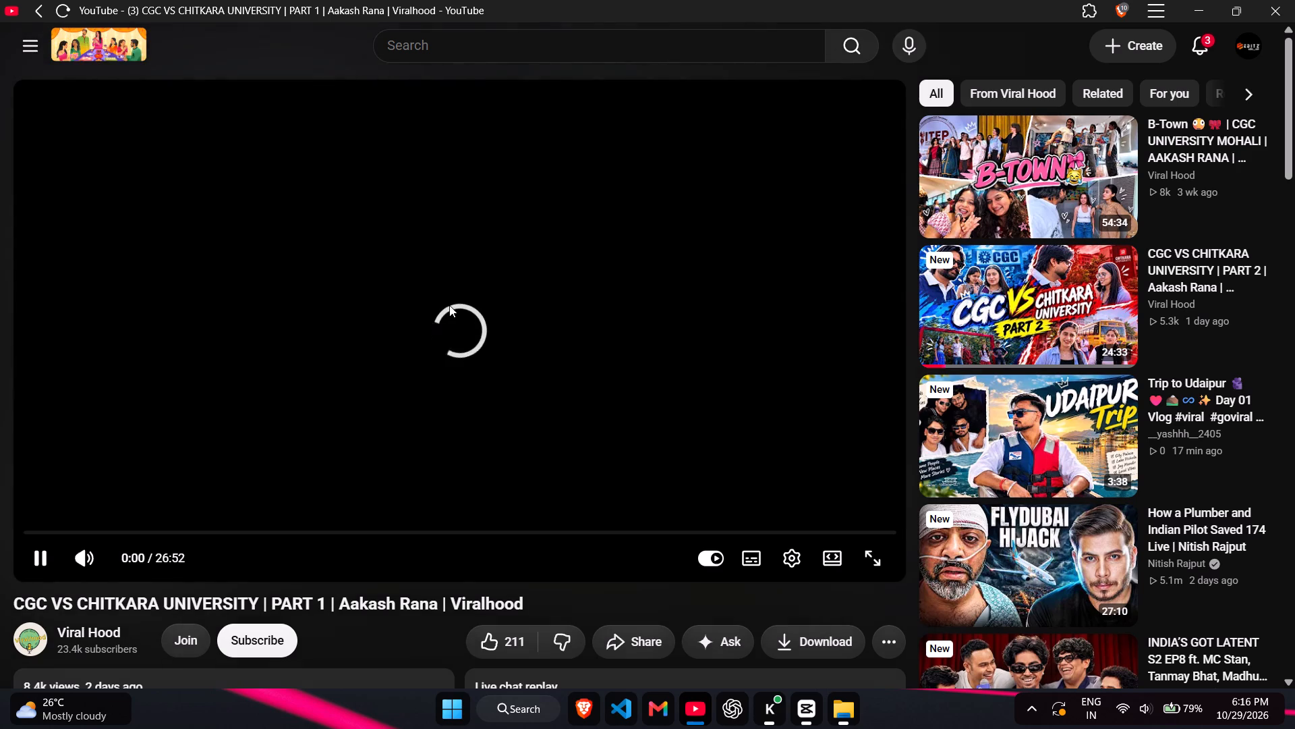
{"action": "left_click", "coordinate": [449, 305]}
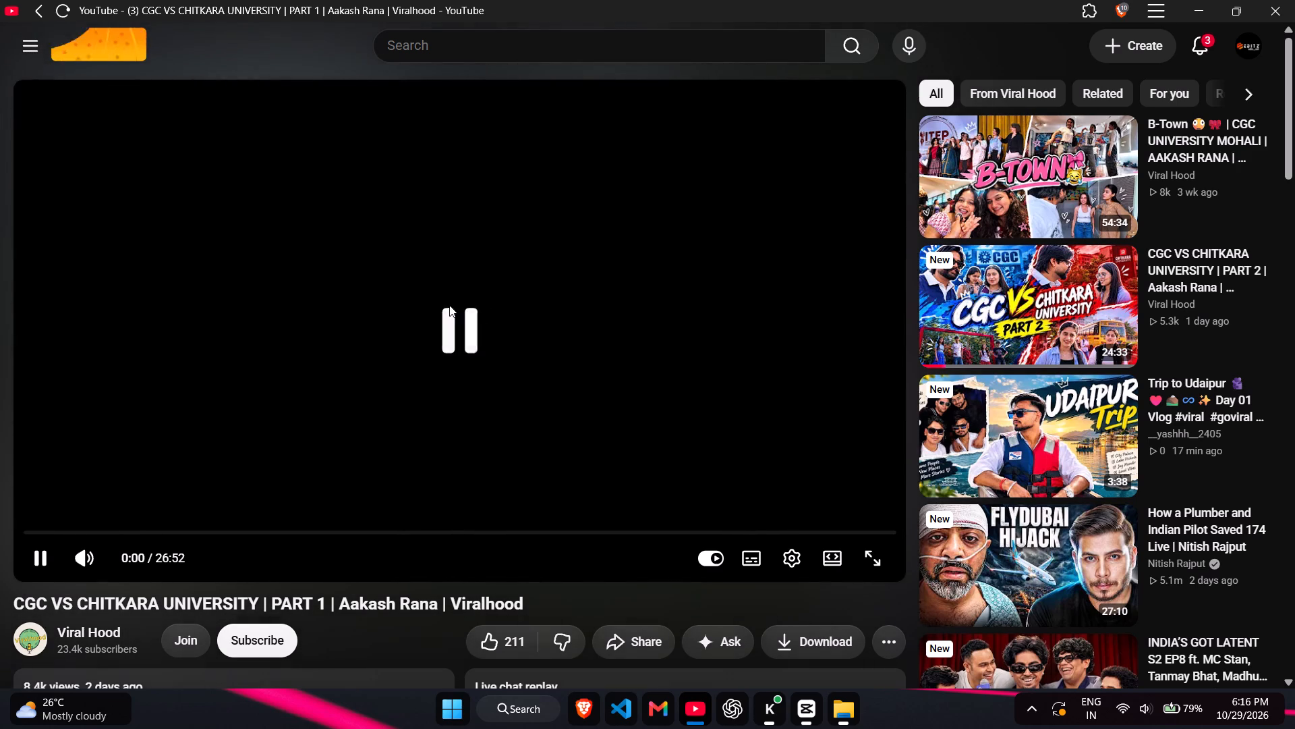
{"action": "left_click", "coordinate": [44, 643]}
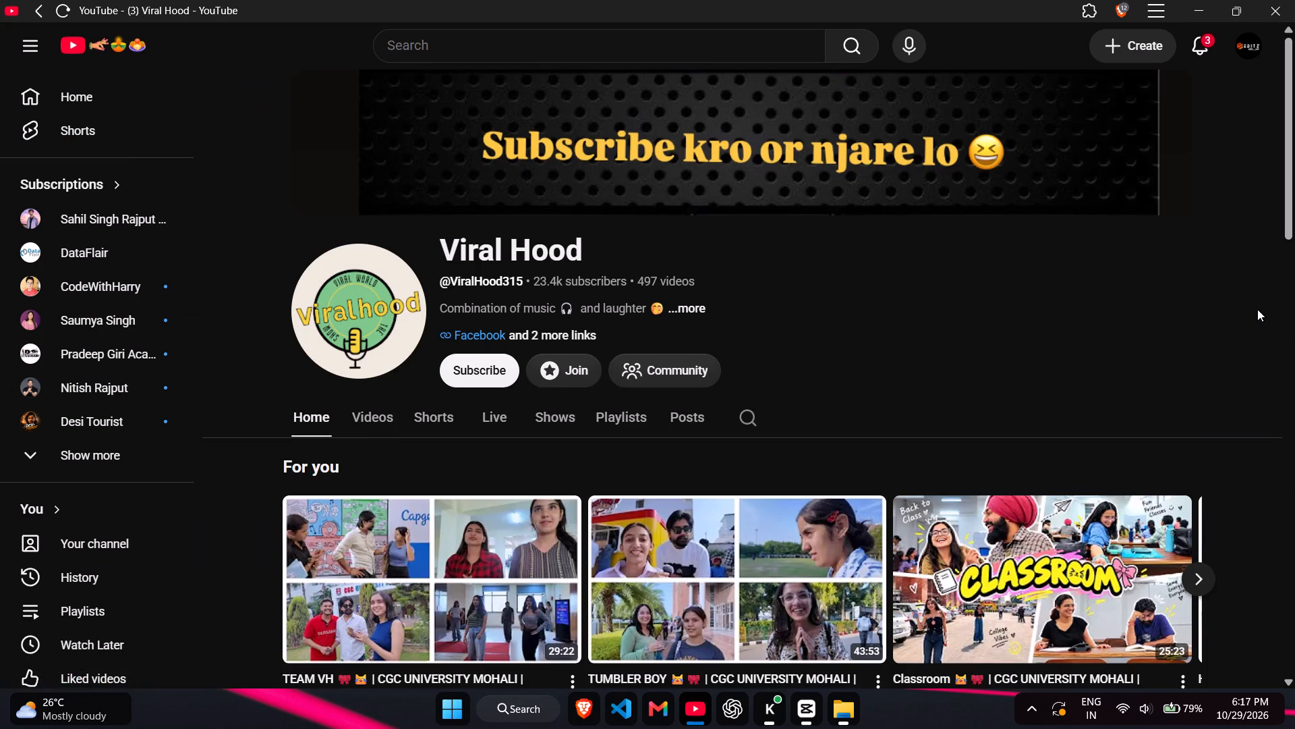
{"action": "left_click", "coordinate": [1293, 166]}
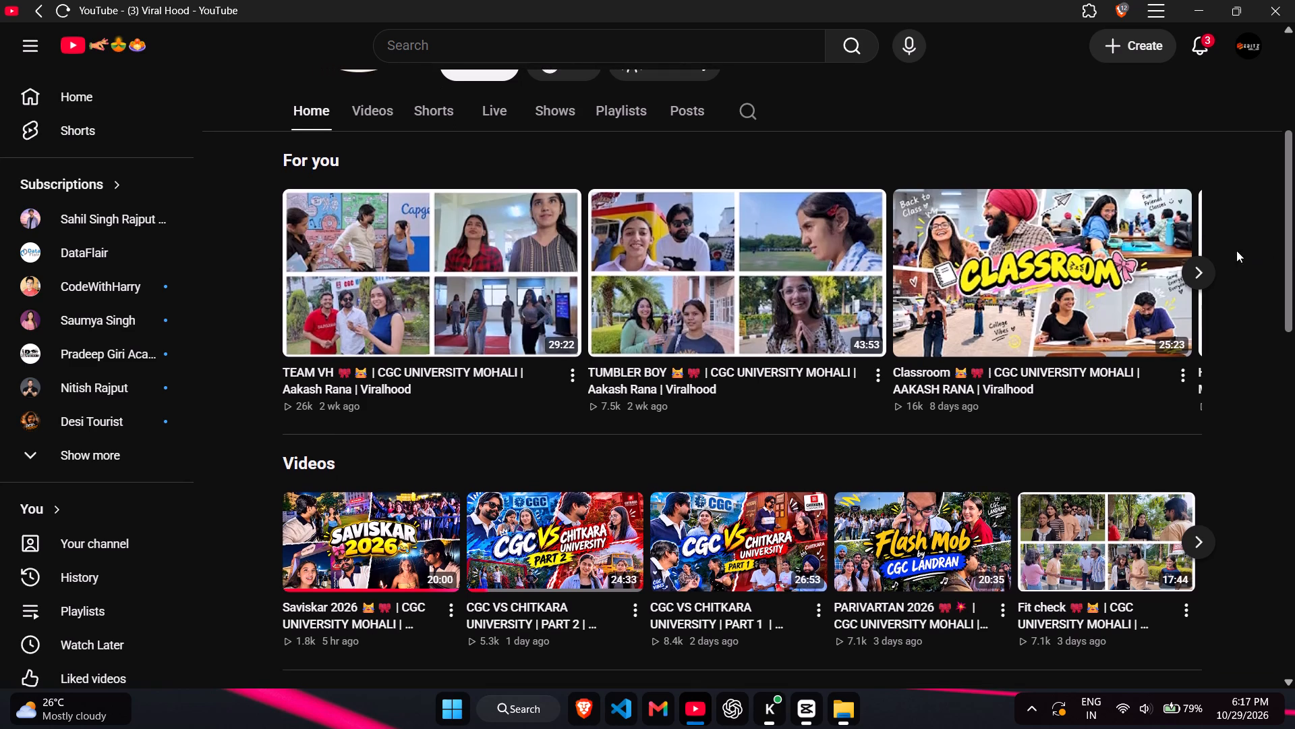
{"action": "left_click", "coordinate": [370, 128]}
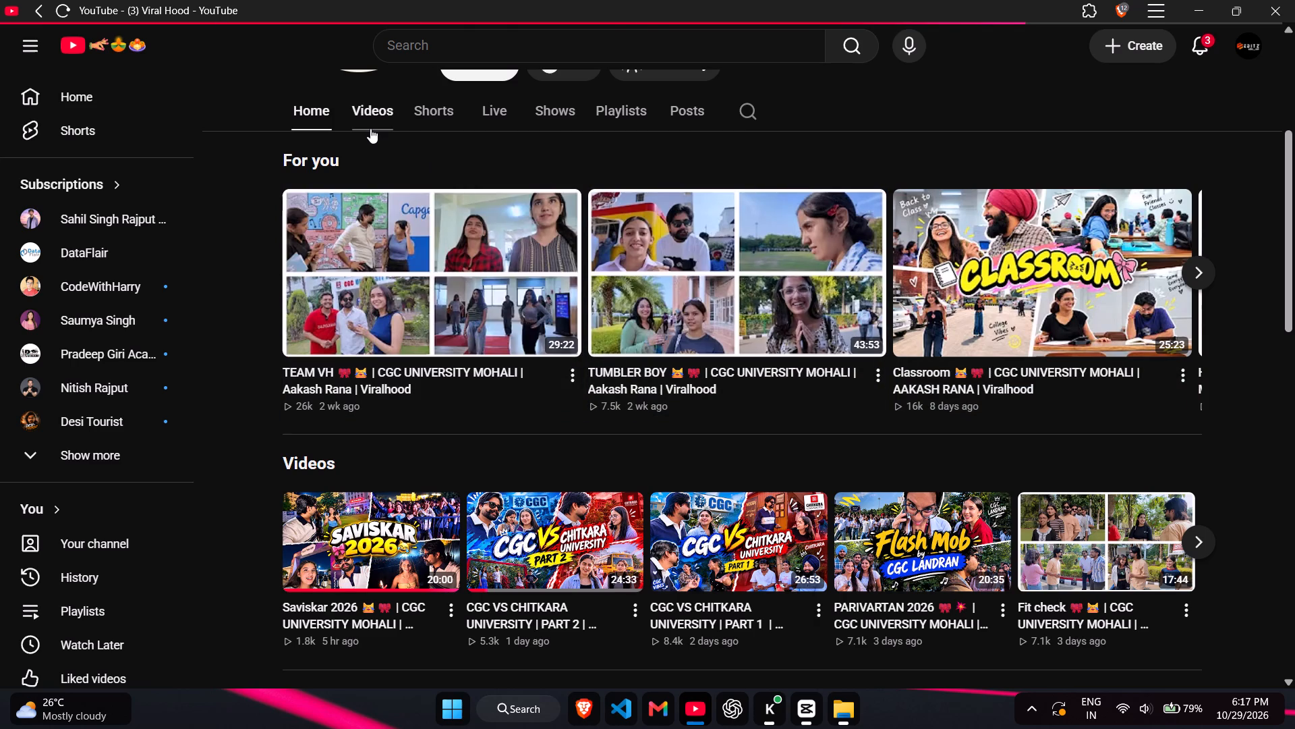
{"action": "left_click", "coordinate": [388, 465]}
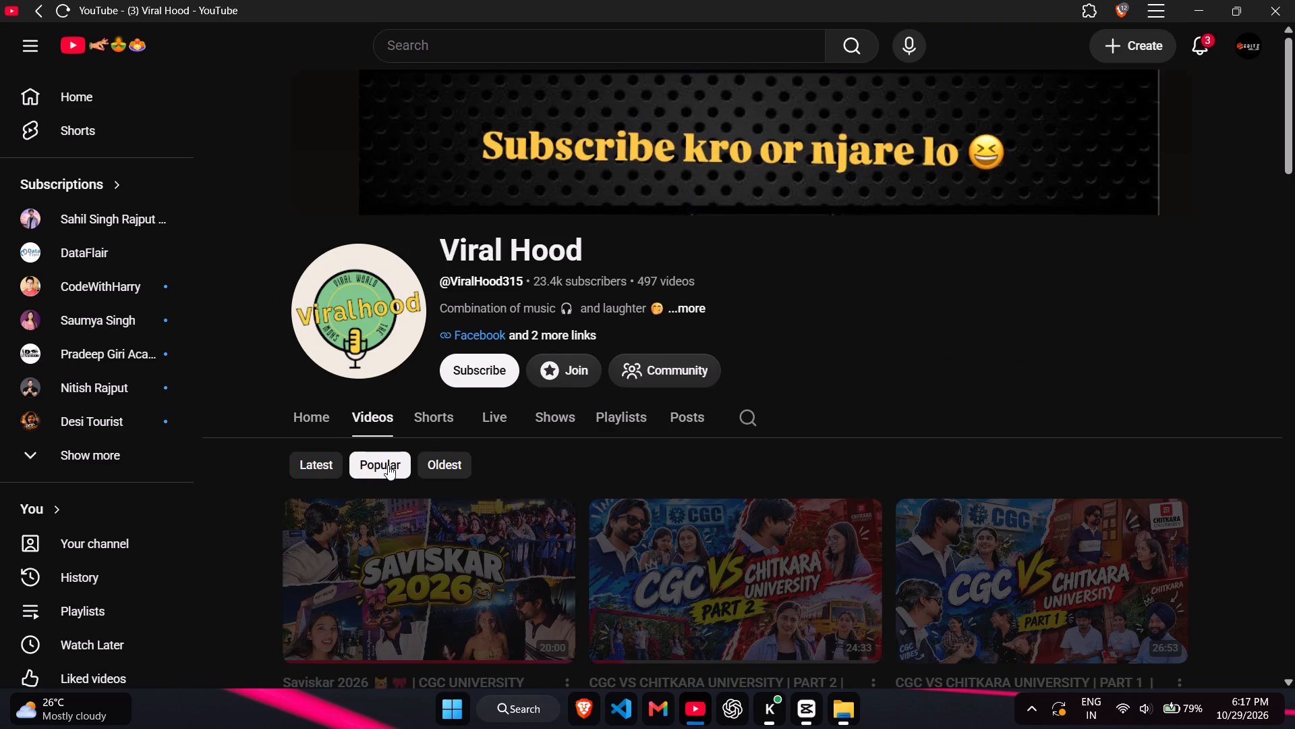
Look through the thumbnails and titles of the Viral Hood channel's most popular videos.
{"action": "left_click_drag", "start_coordinate": [1289, 110], "coordinate": [1290, 115]}
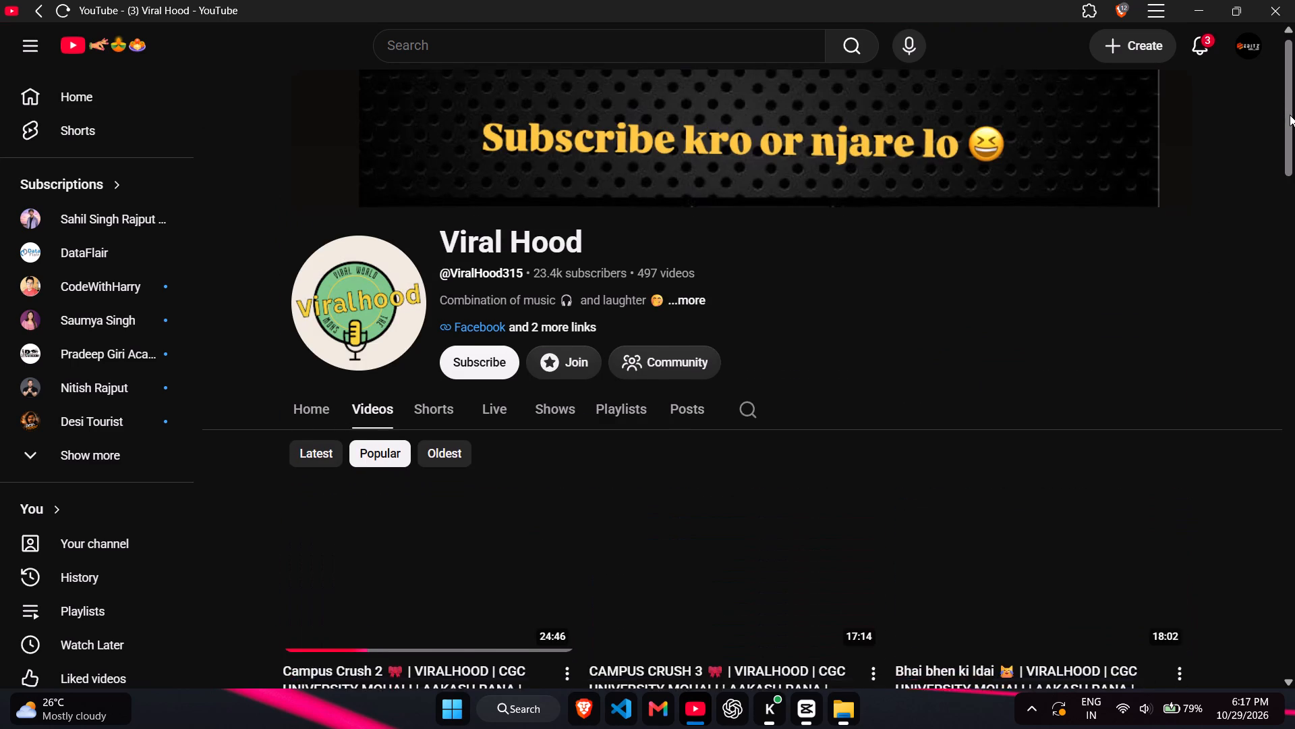
{"action": "left_click_drag", "start_coordinate": [1290, 115], "coordinate": [1294, 150]}
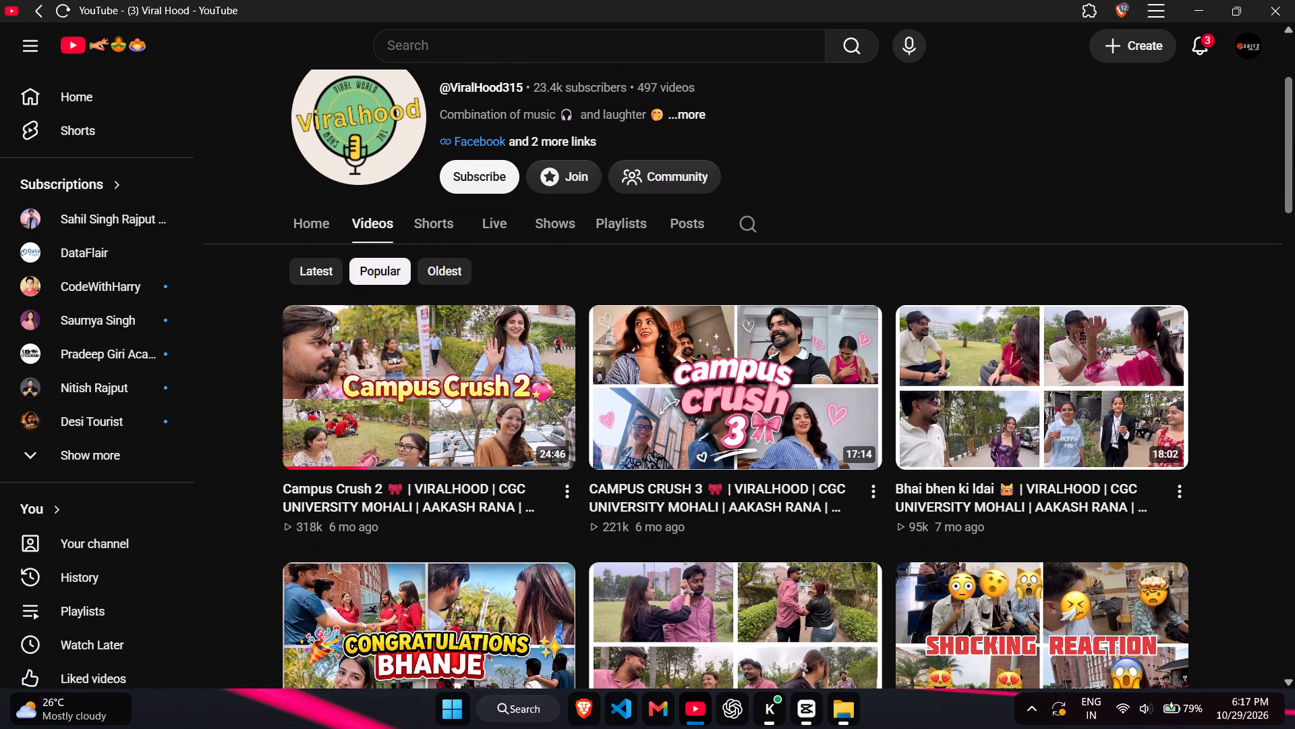
{"action": "left_click_drag", "start_coordinate": [1294, 150], "coordinate": [1294, 152]}
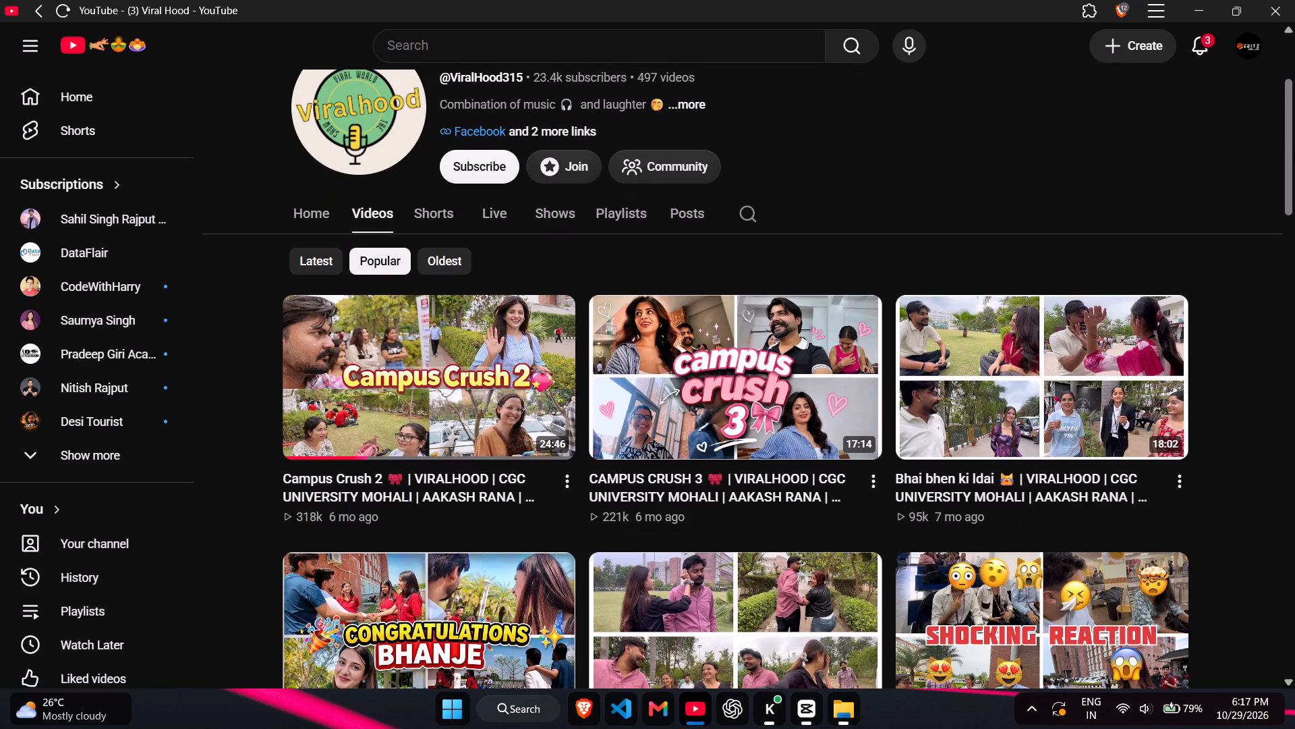
{"action": "left_click_drag", "start_coordinate": [1294, 152], "coordinate": [1294, 160]}
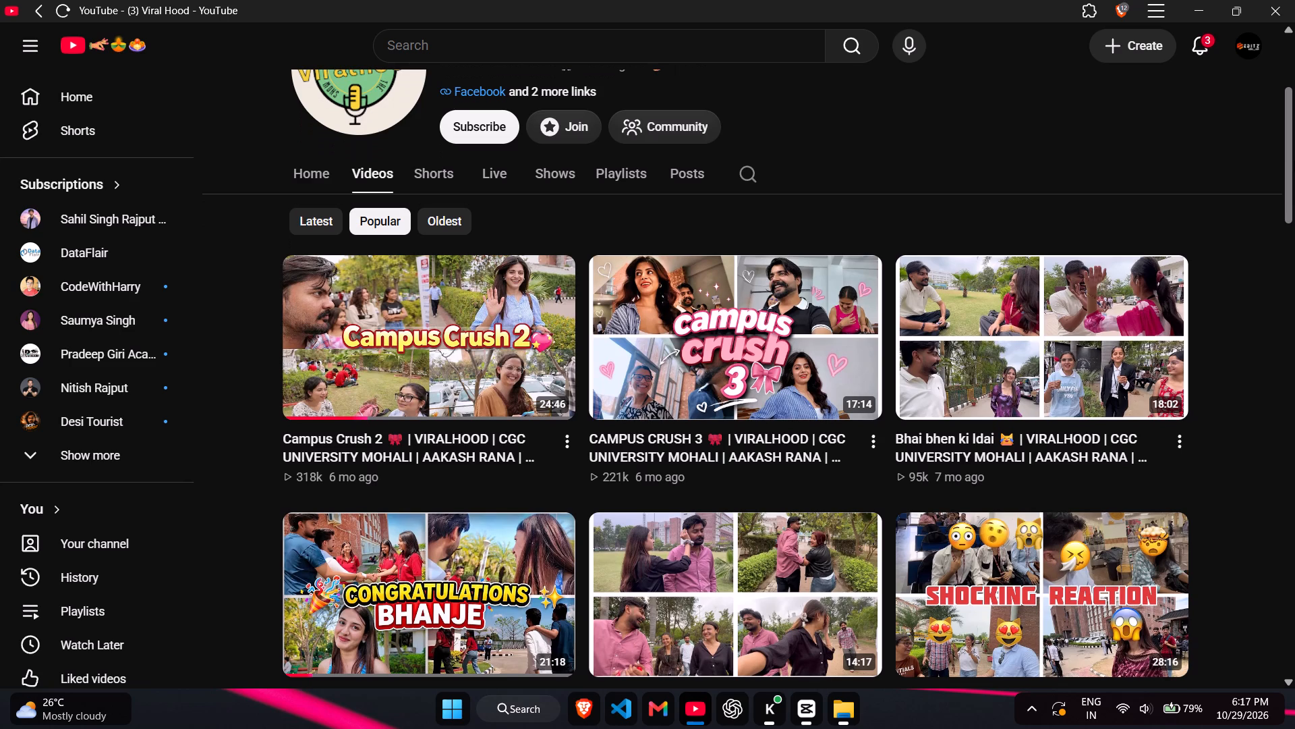
{"action": "left_click_drag", "start_coordinate": [1294, 160], "coordinate": [1294, 169]}
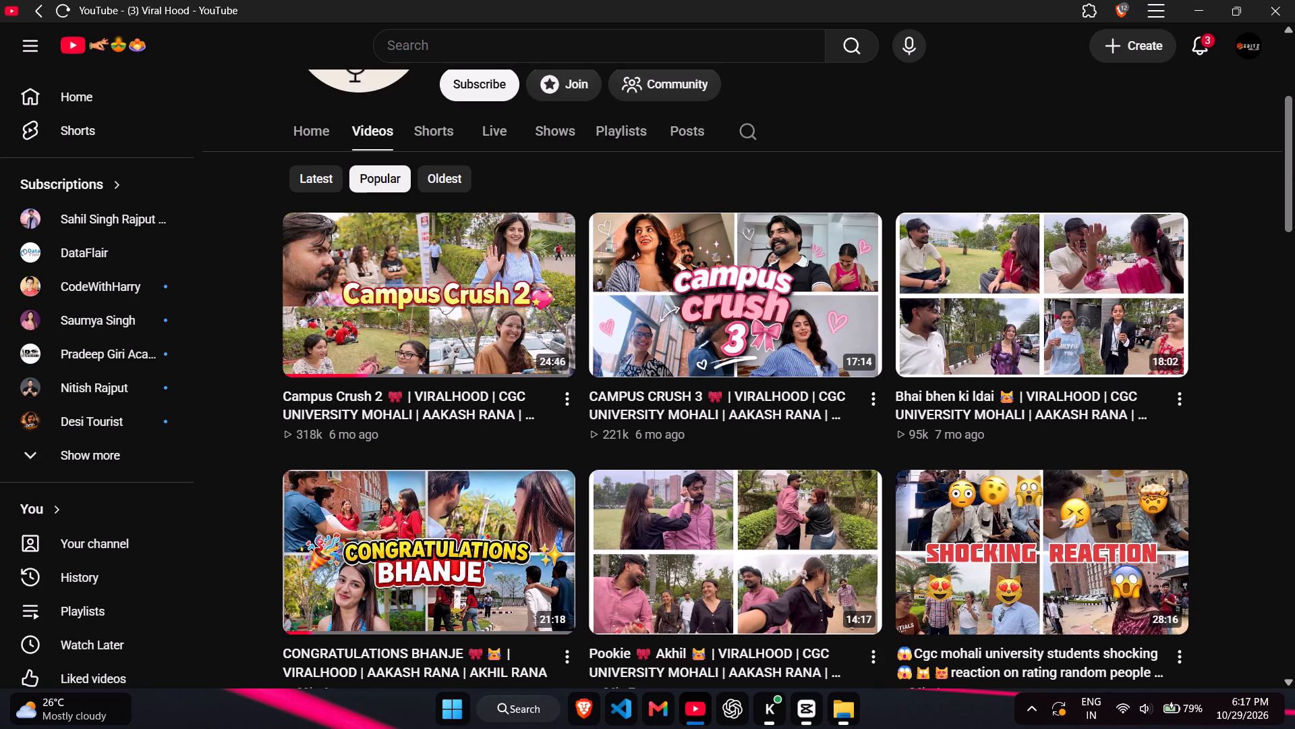
{"action": "left_click_drag", "start_coordinate": [1294, 169], "coordinate": [1294, 182]}
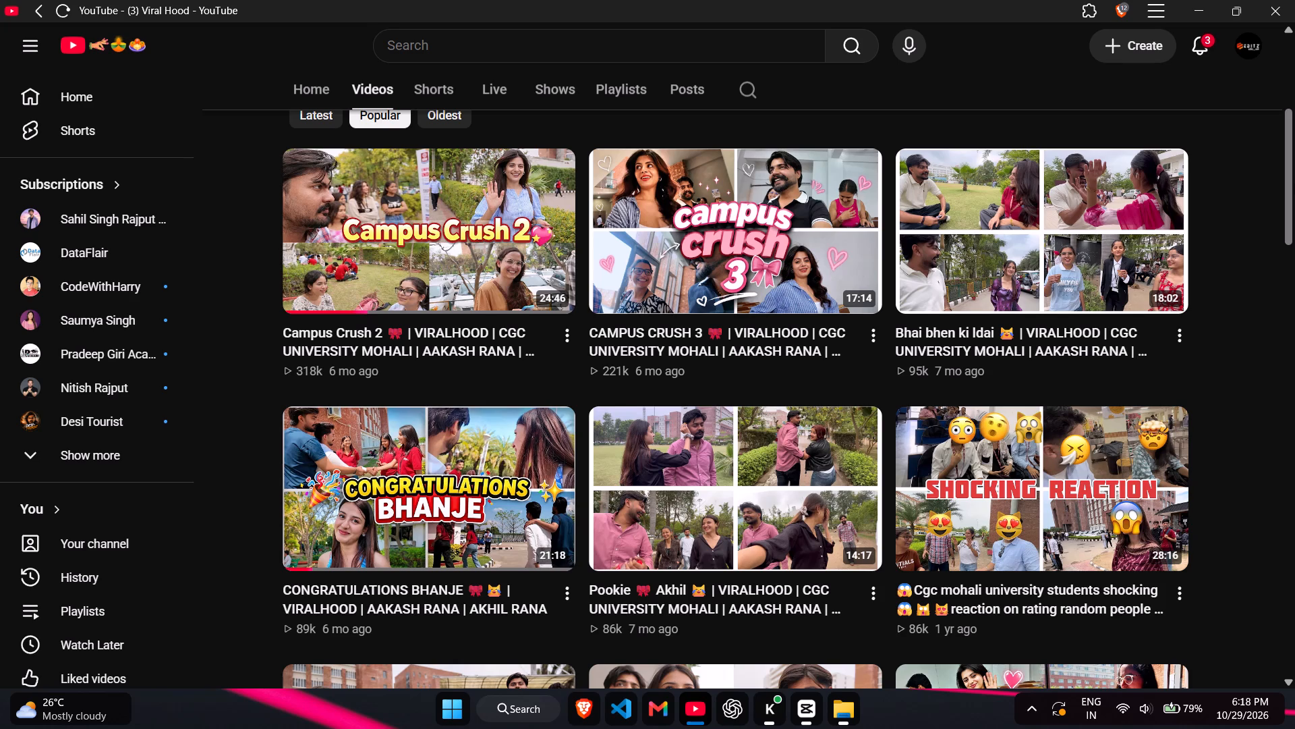
{"action": "left_click_drag", "start_coordinate": [1294, 182], "coordinate": [1294, 205]}
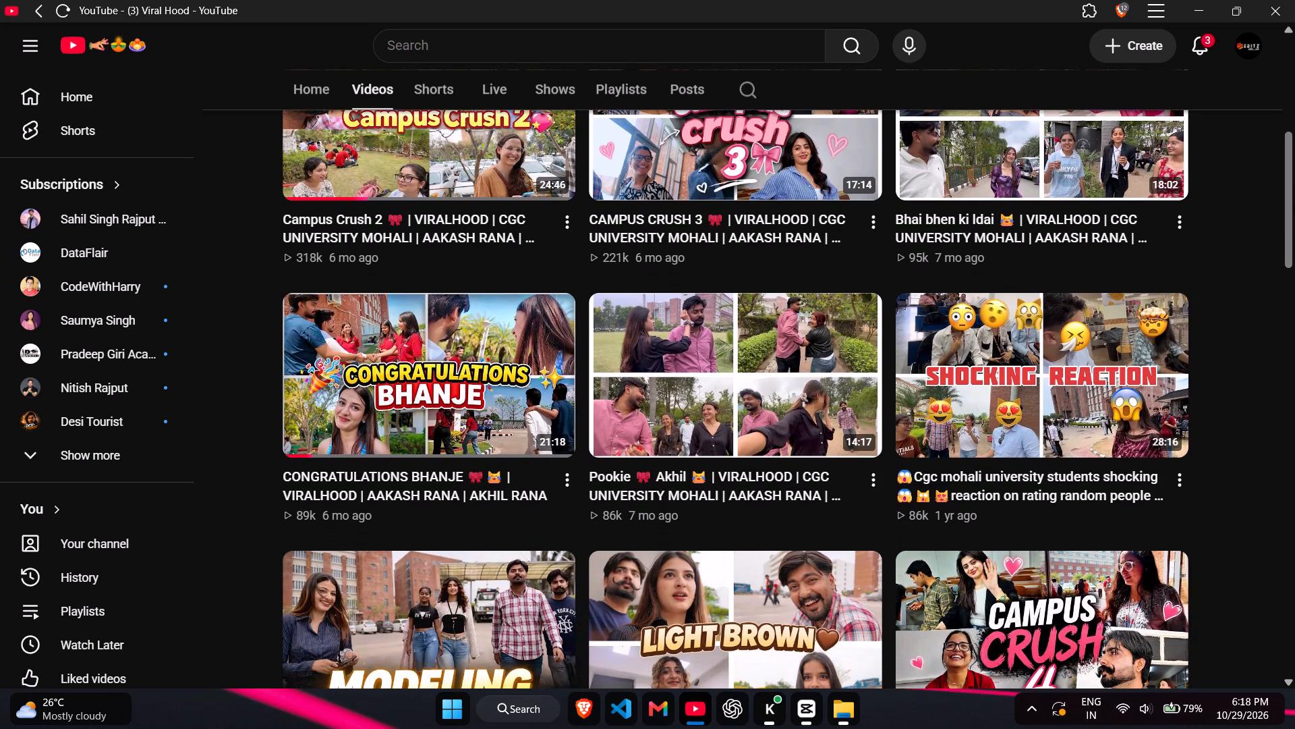
{"action": "left_click_drag", "start_coordinate": [1294, 205], "coordinate": [1294, 210]}
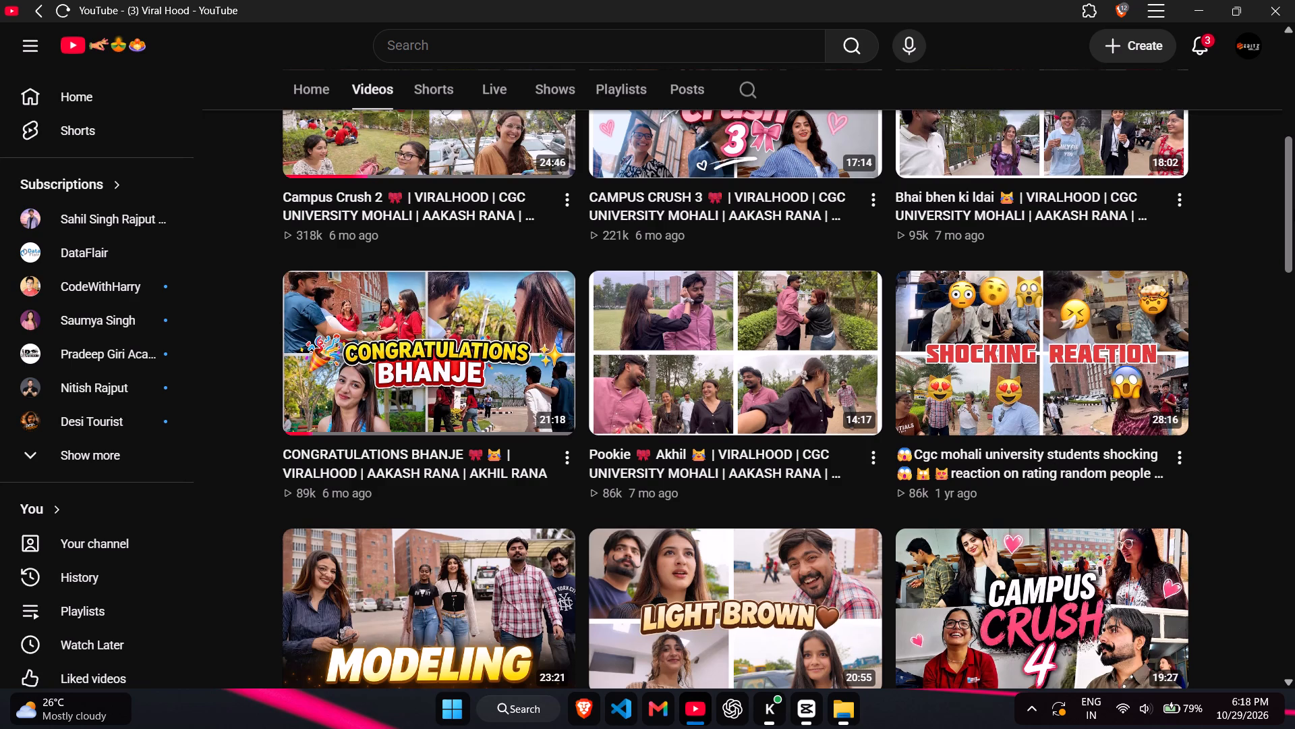
{"action": "left_click_drag", "start_coordinate": [1294, 210], "coordinate": [1294, 230]}
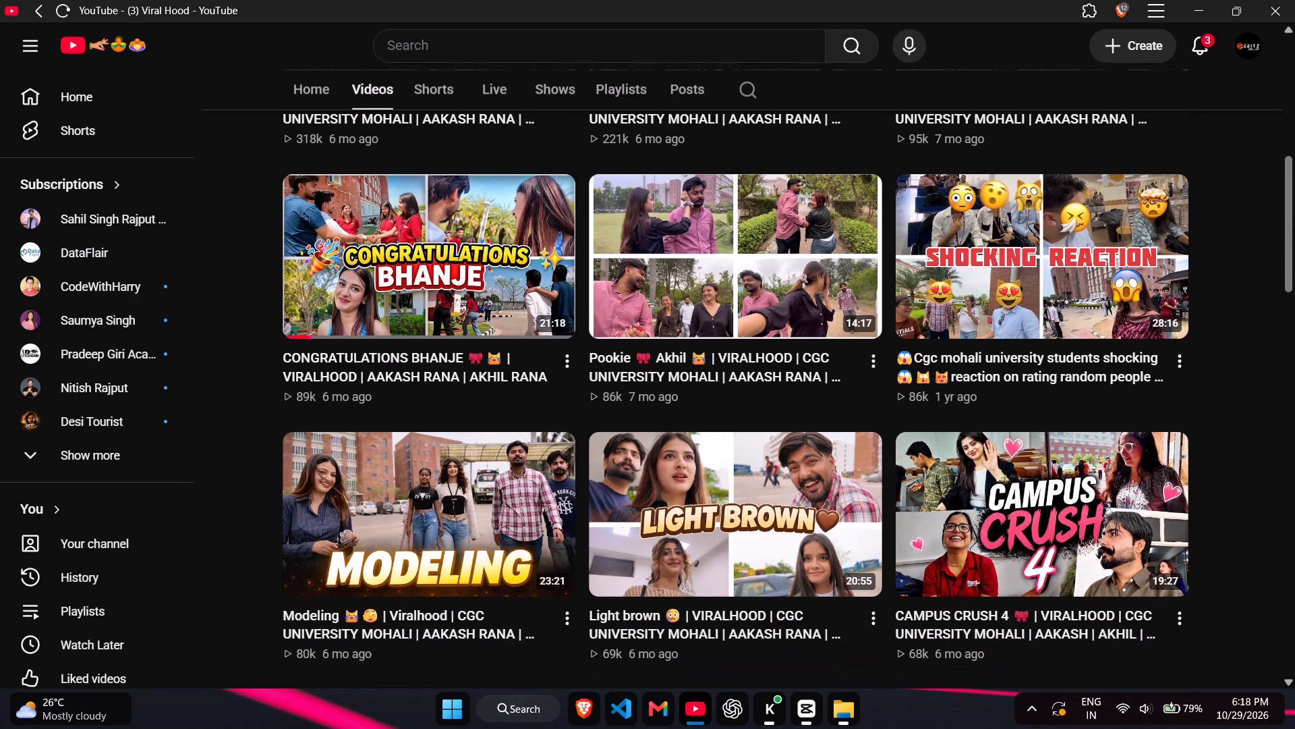
{"action": "left_click_drag", "start_coordinate": [1294, 230], "coordinate": [1292, 39]}
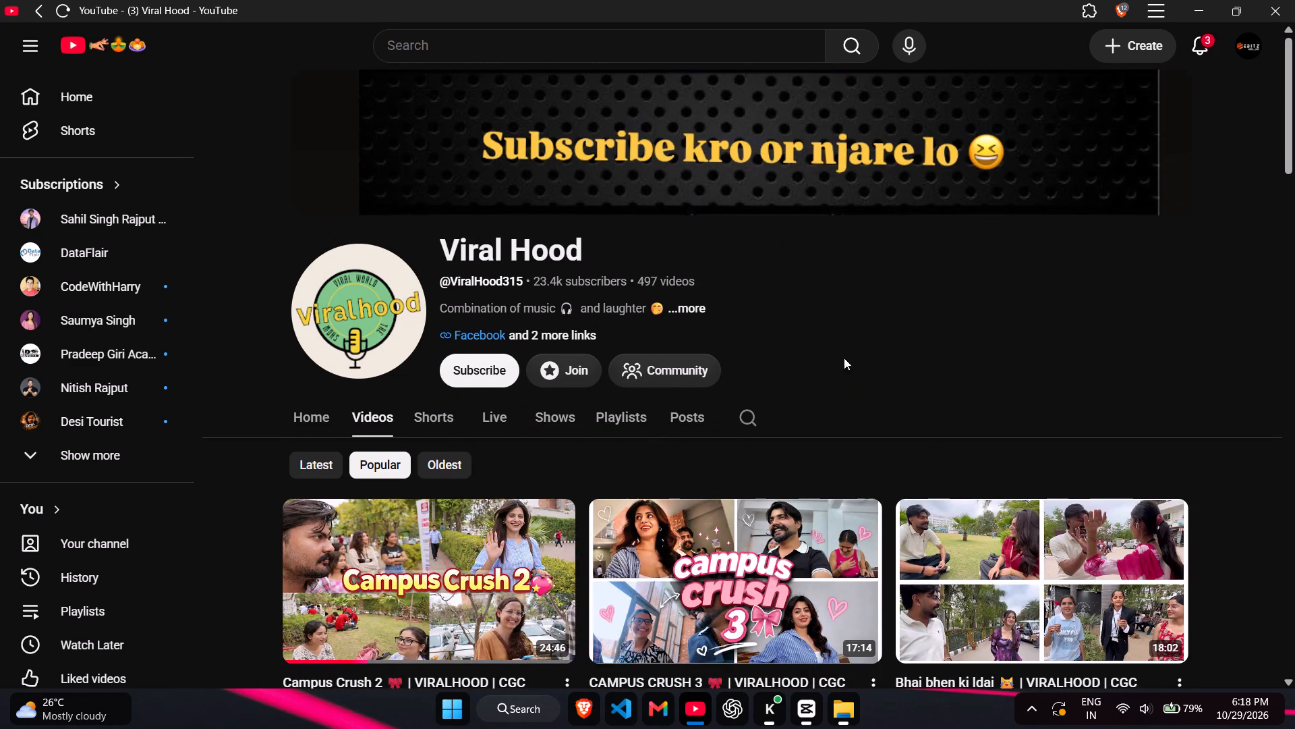
Open the Viral Hood channel's Shorts.
{"action": "left_click", "coordinate": [429, 431]}
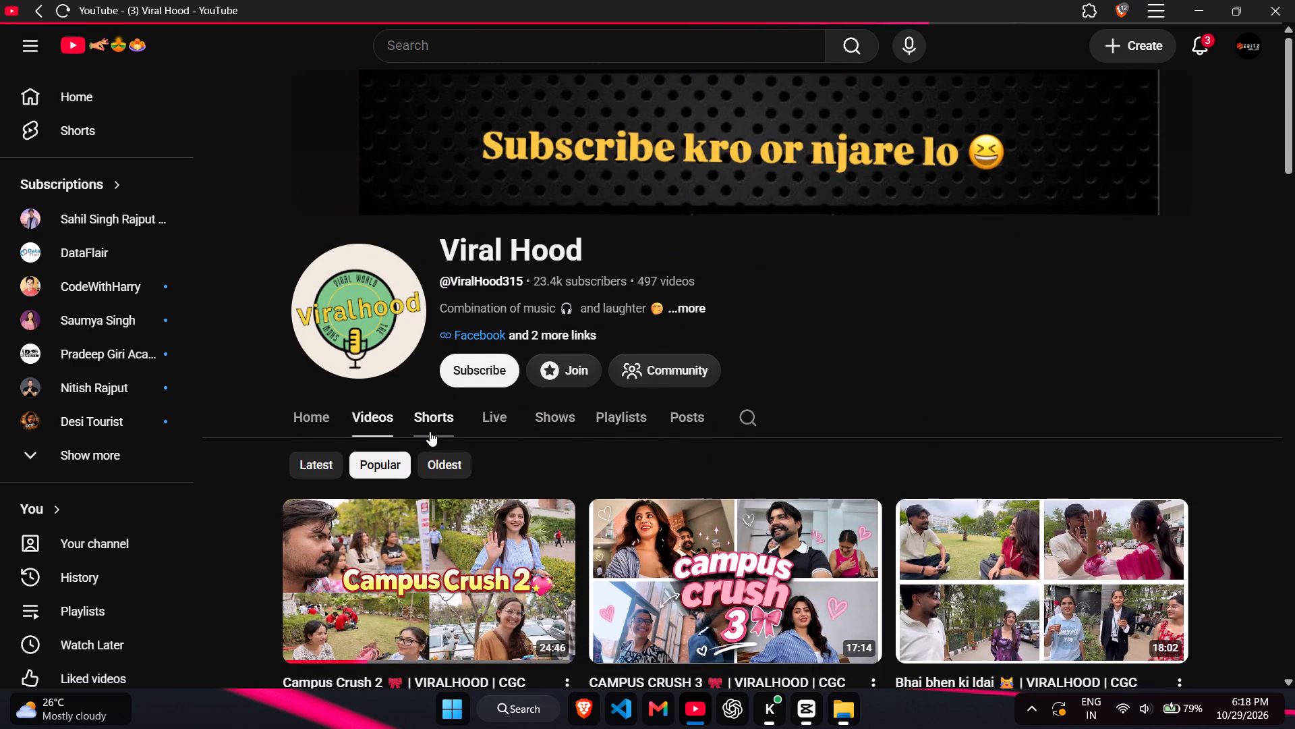
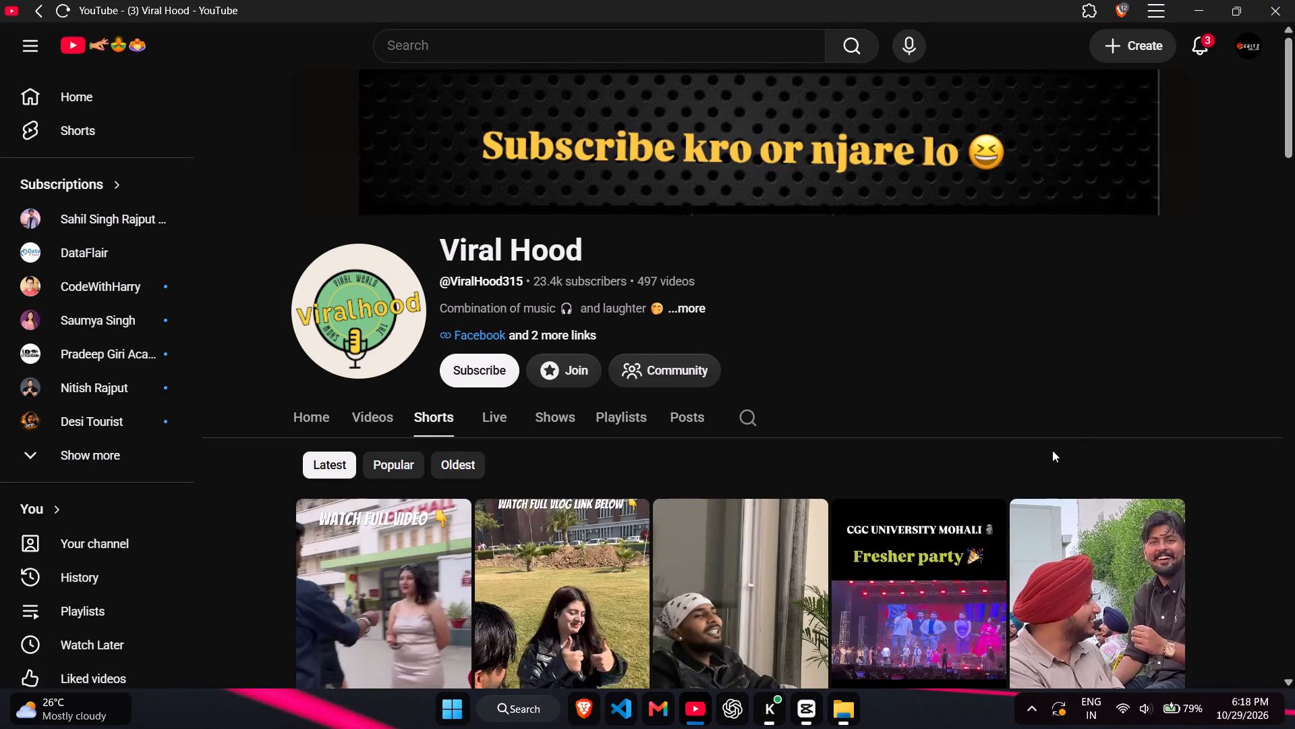
Close the YouTube window showing the Viral Hood channel's Shorts.
{"action": "left_click", "coordinate": [1286, 0]}
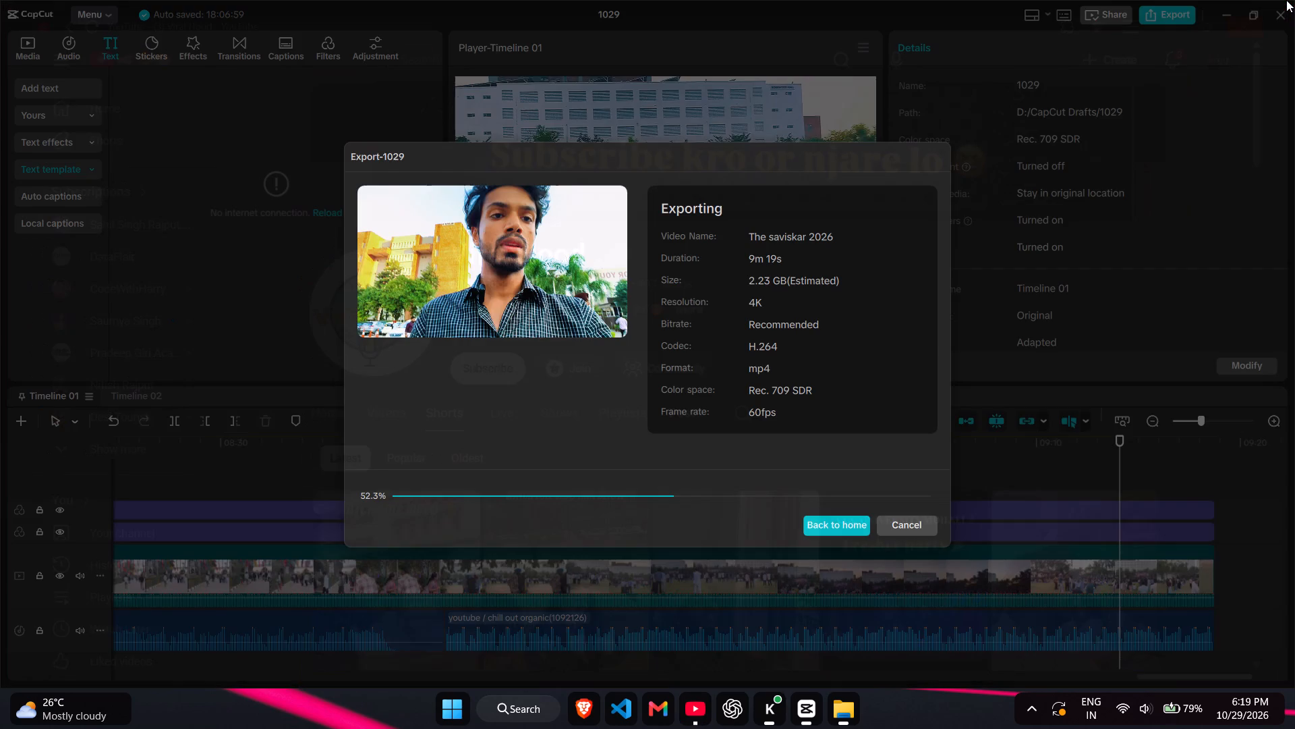
Open Google Chrome with the profile labelled Your Chrome.
{"action": "left_click", "coordinate": [441, 718]}
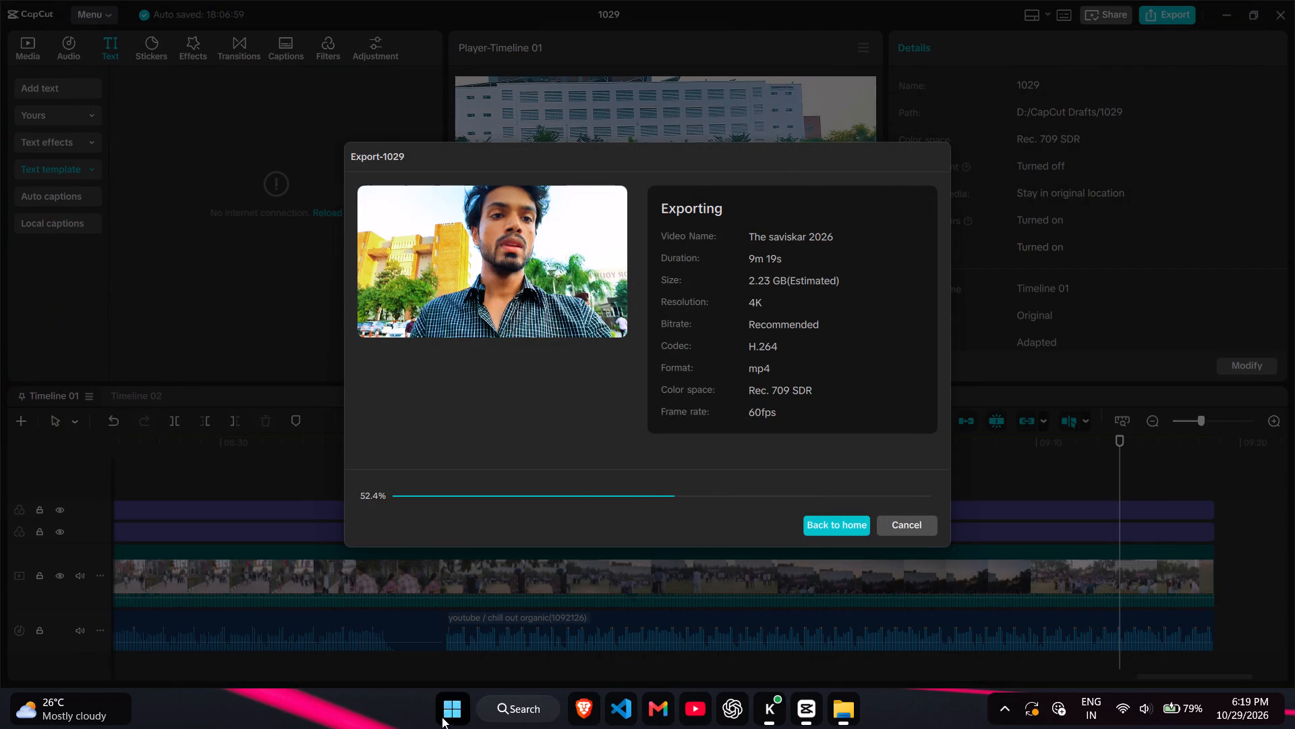
{"action": "left_click", "coordinate": [569, 192]}
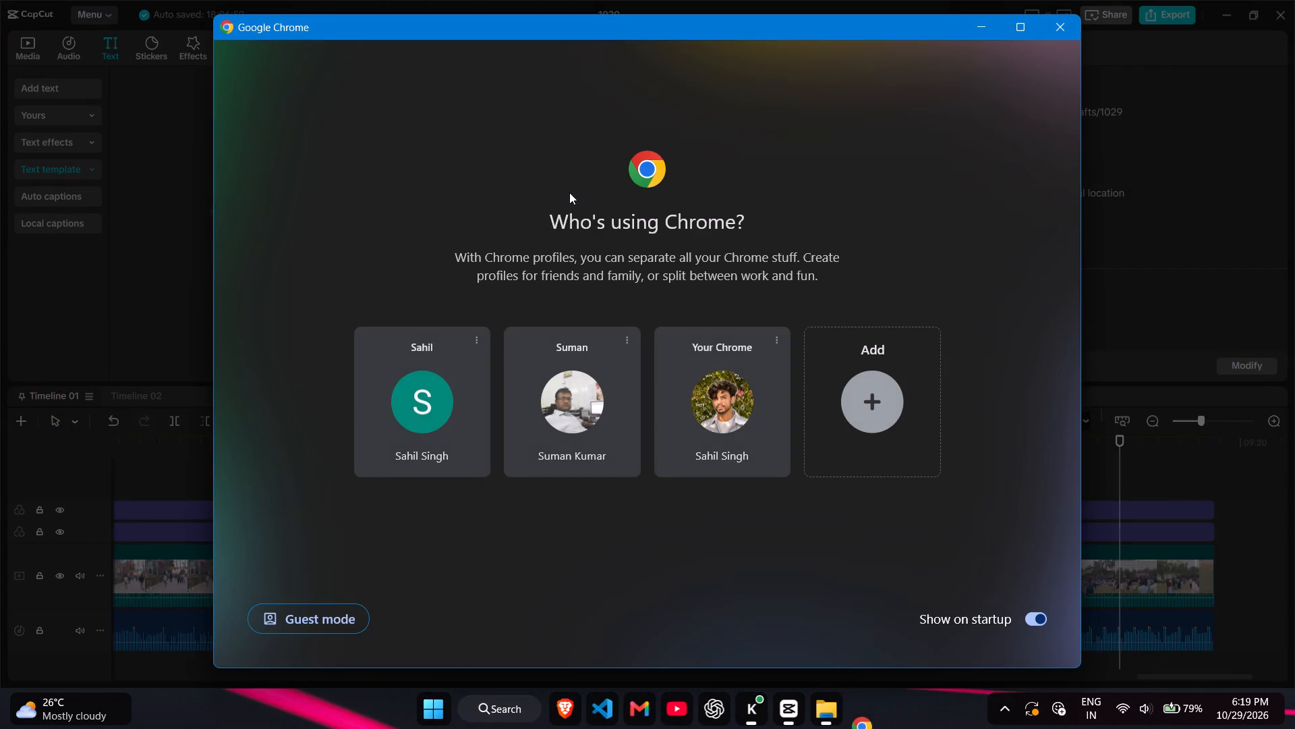
{"action": "left_click", "coordinate": [703, 423]}
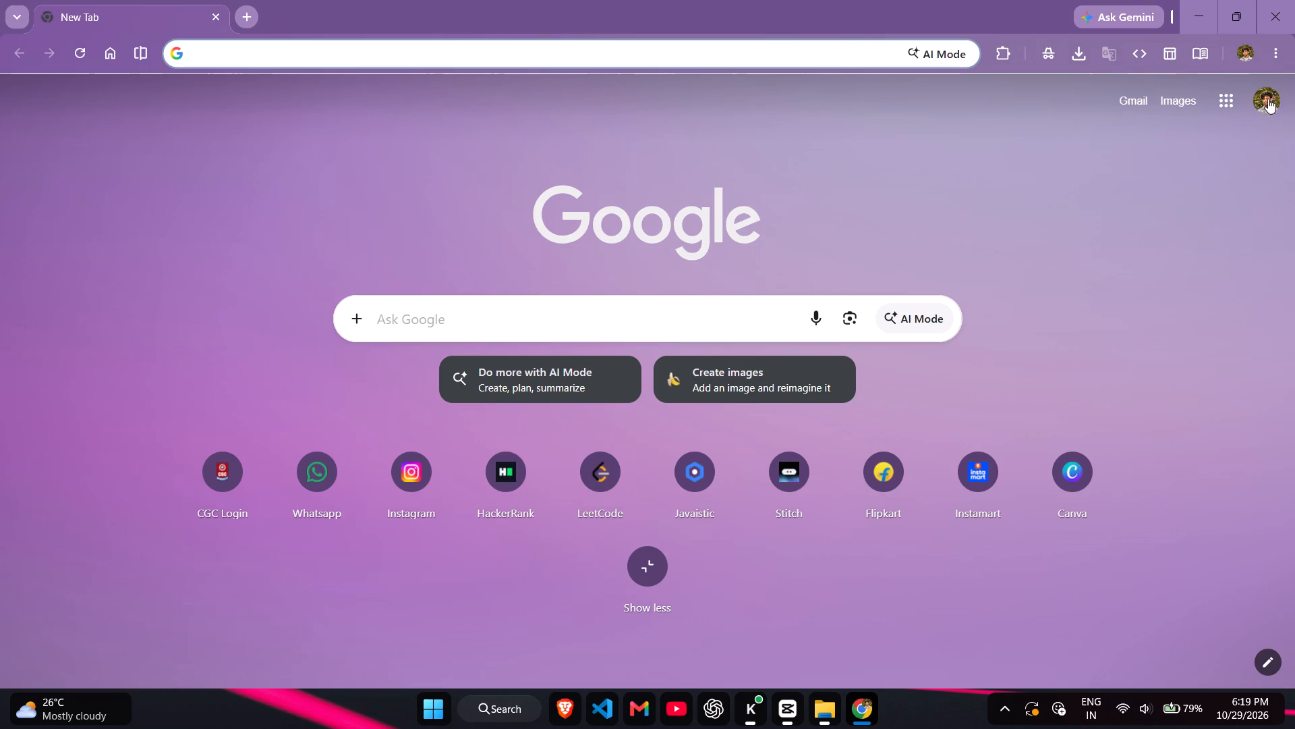
{"action": "left_click", "coordinate": [1228, 101]}
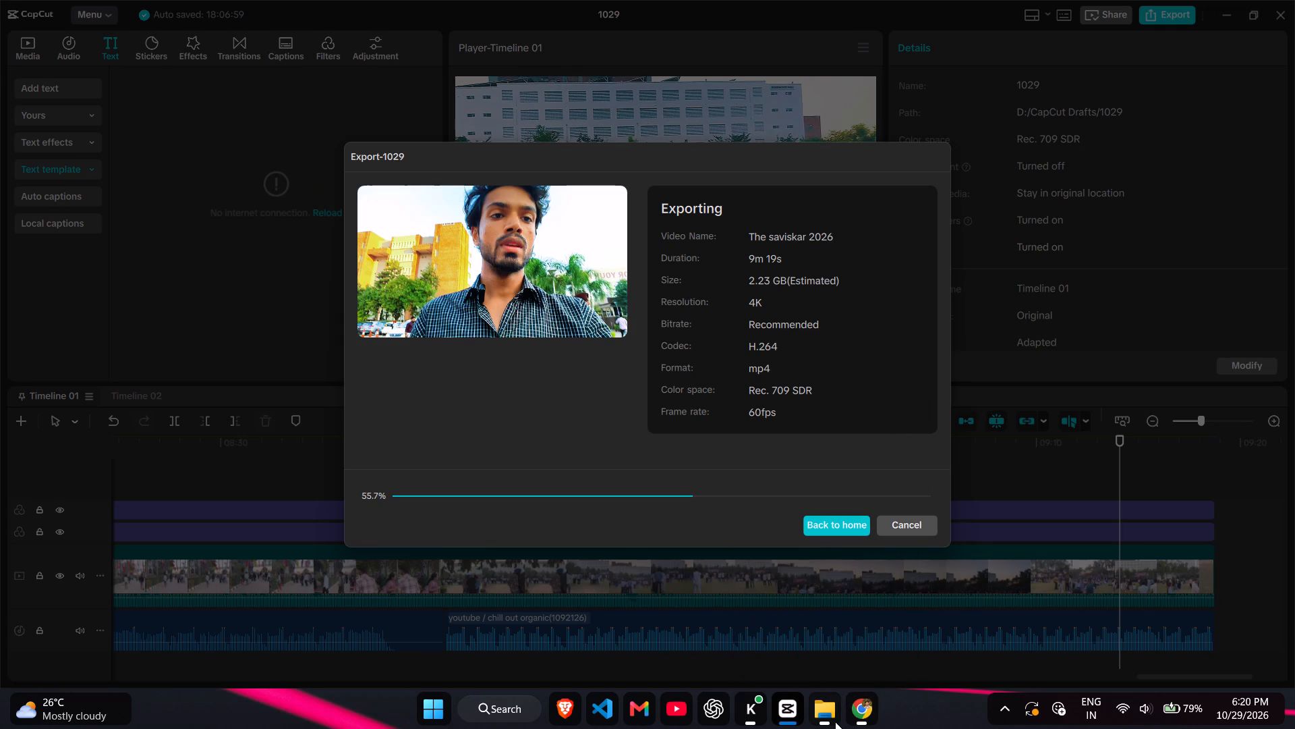
{"action": "left_click", "coordinate": [787, 720]}
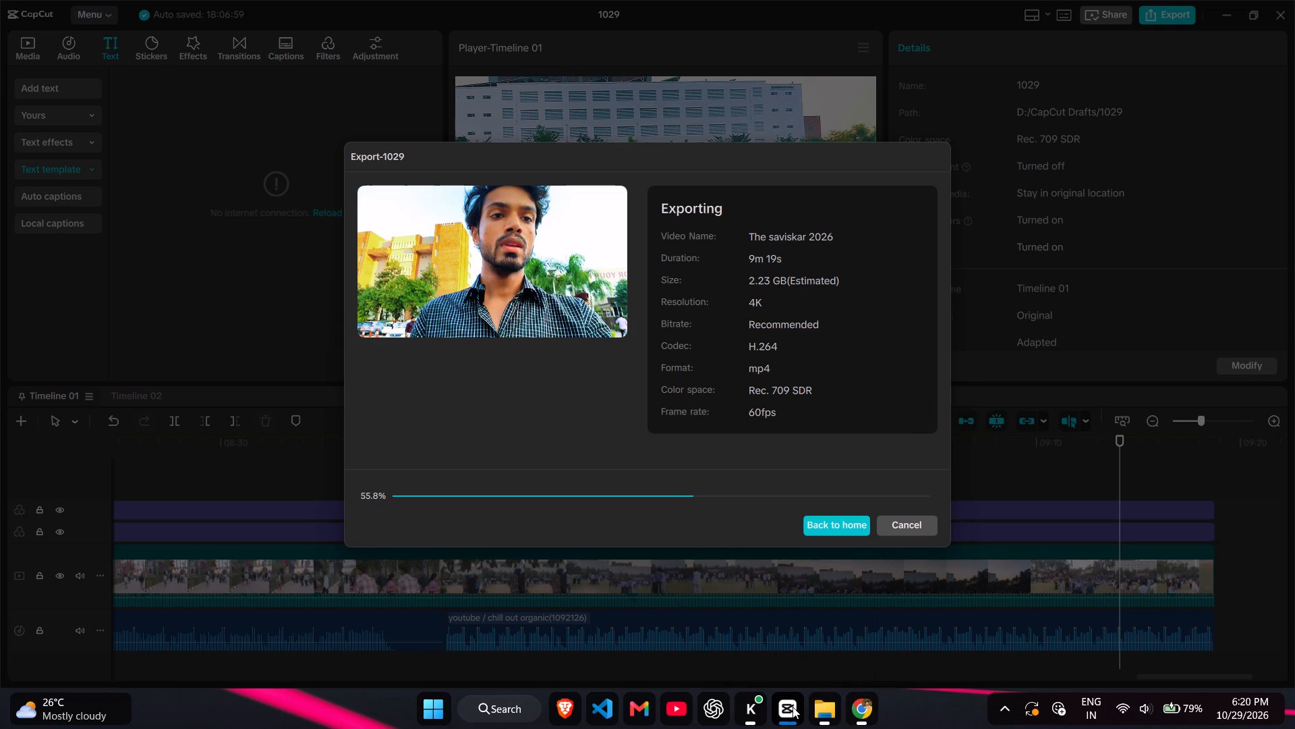